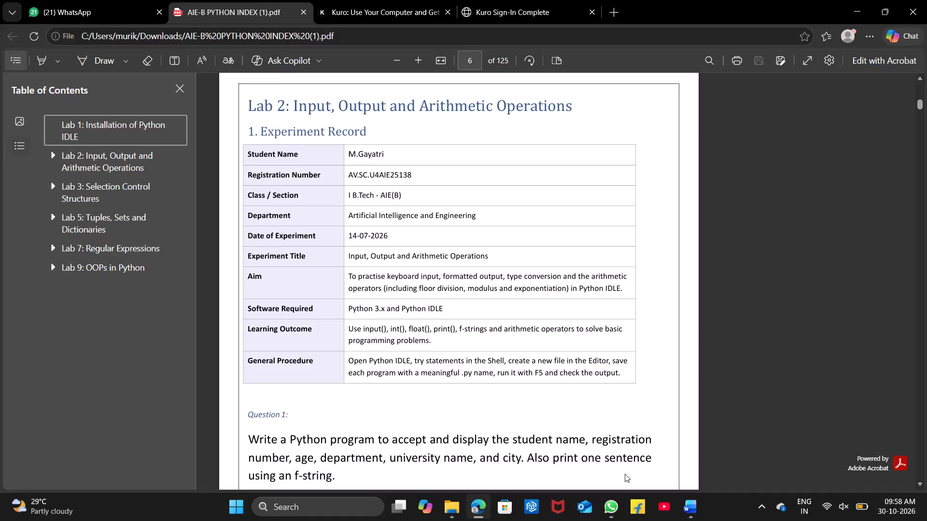
Switch to Word and open the PDF AIE-B PYTHON INDEX (1) from the Downloads folder, accepting its conversion to an editable document.
scroll(448, 226, "up", 10)
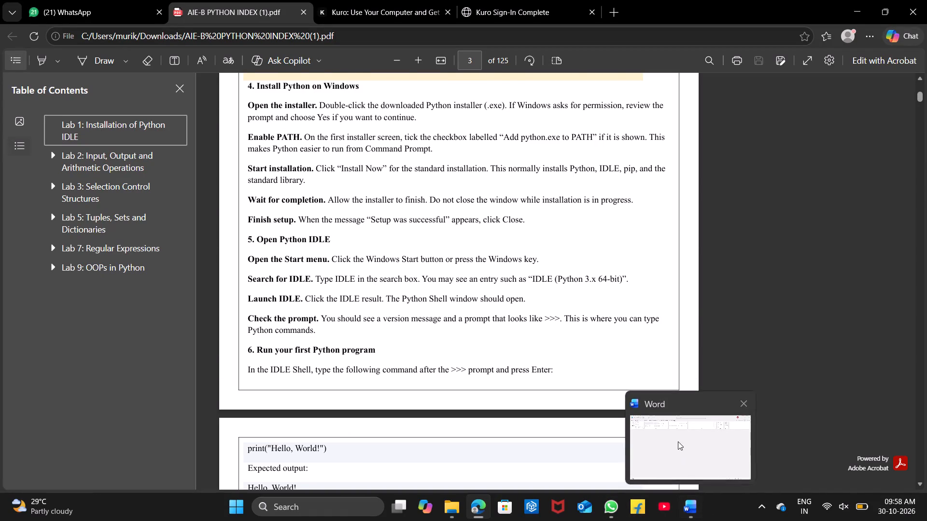
left_click(676, 438)
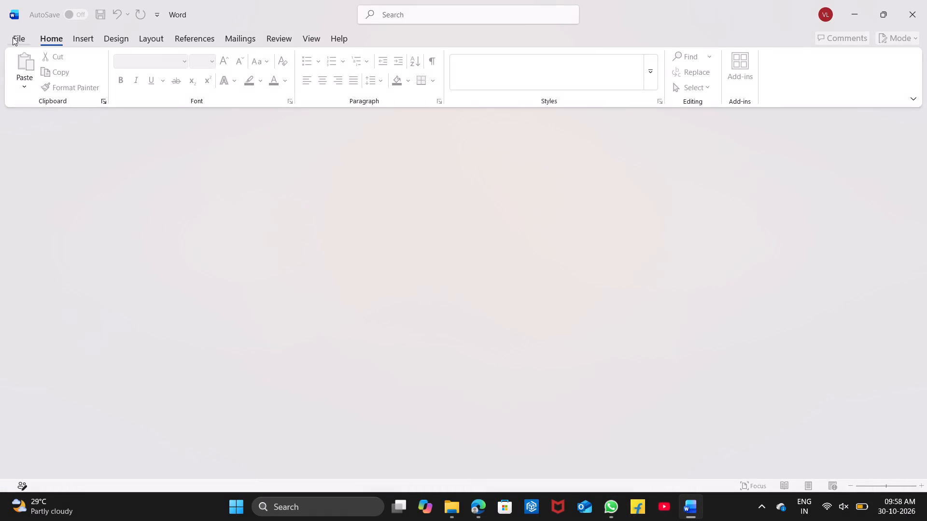
left_click(13, 37)
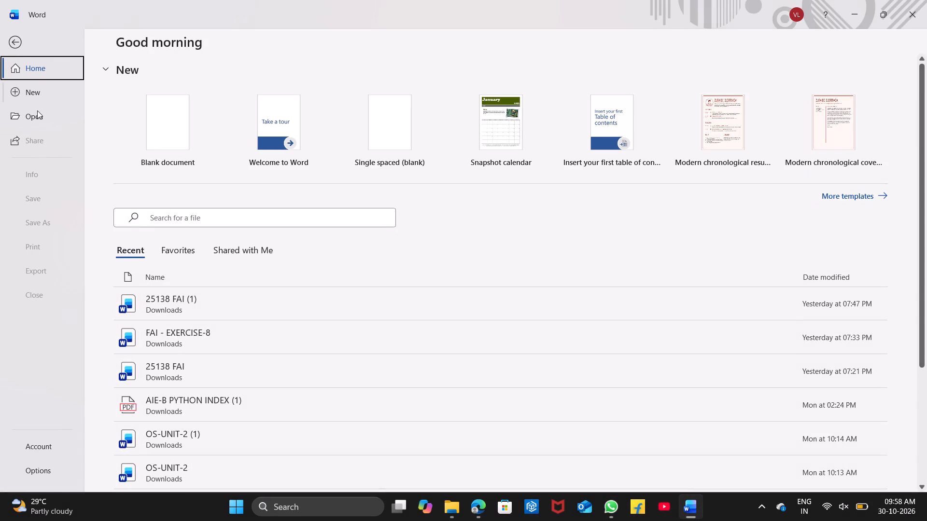
left_click(36, 116)
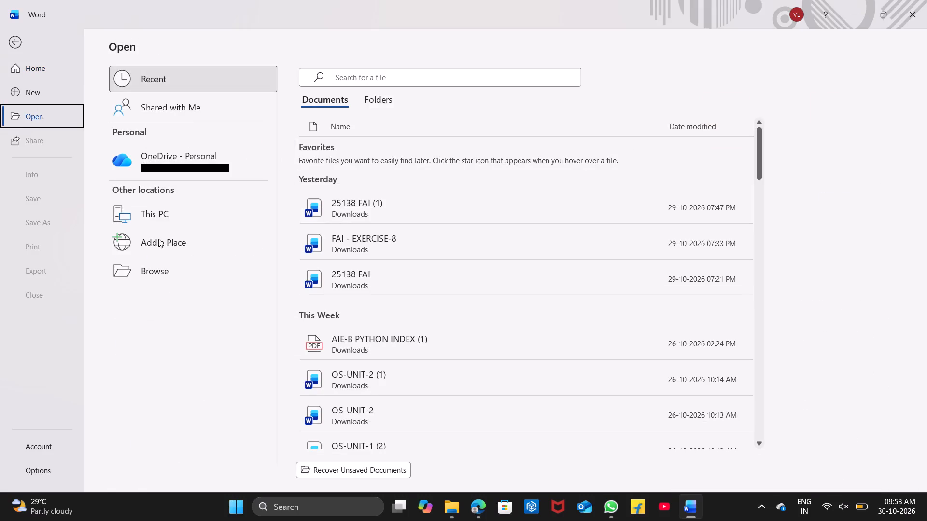
left_click(151, 262)
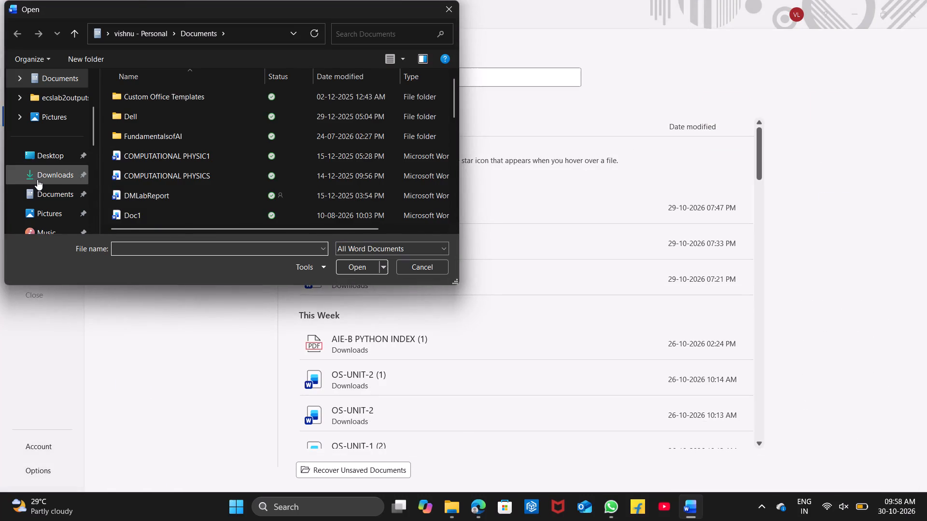
left_click(38, 179)
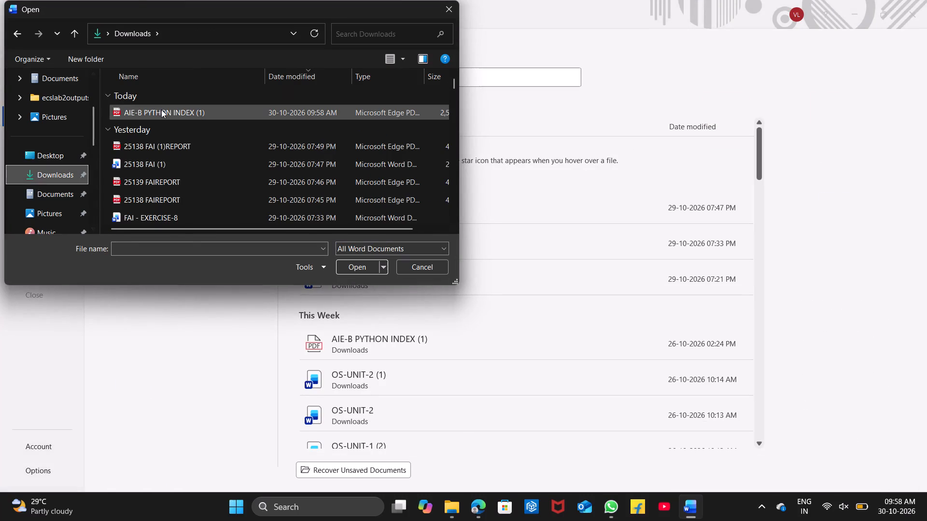
left_click(161, 110)
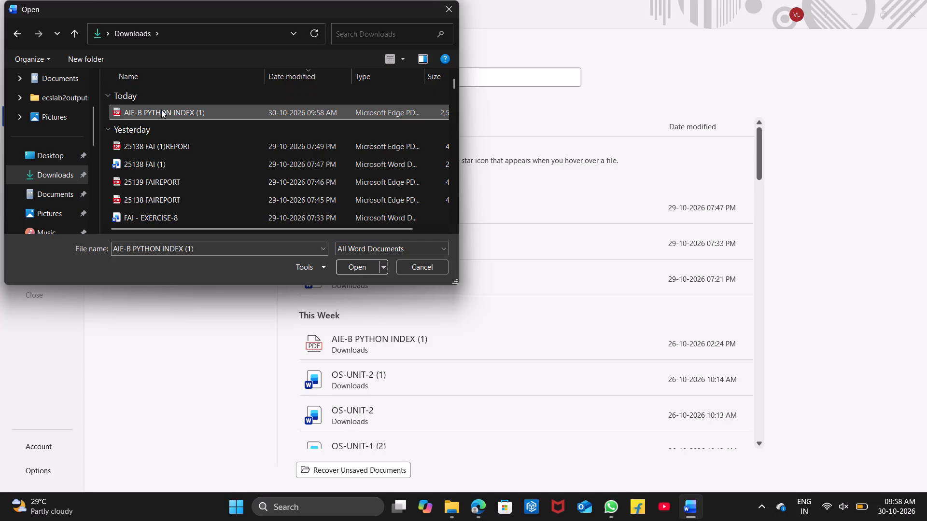
double_click(167, 111)
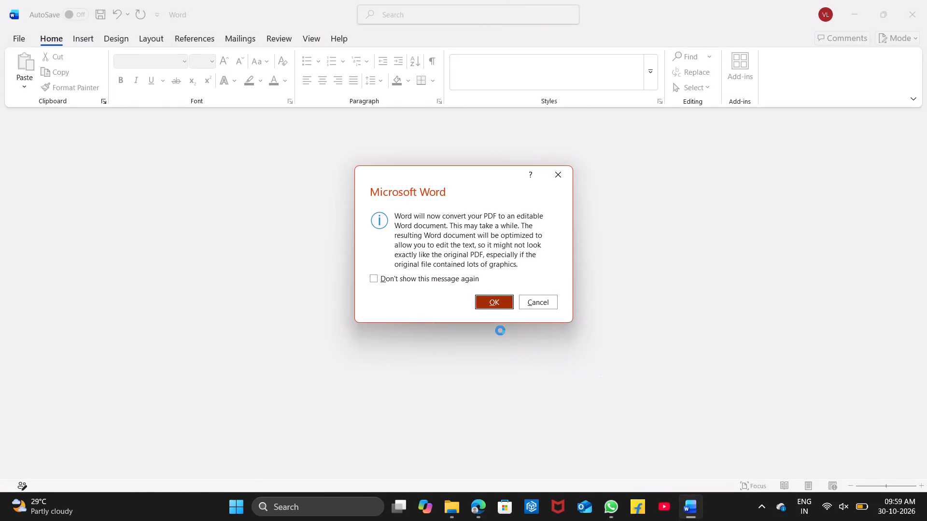
left_click(497, 303)
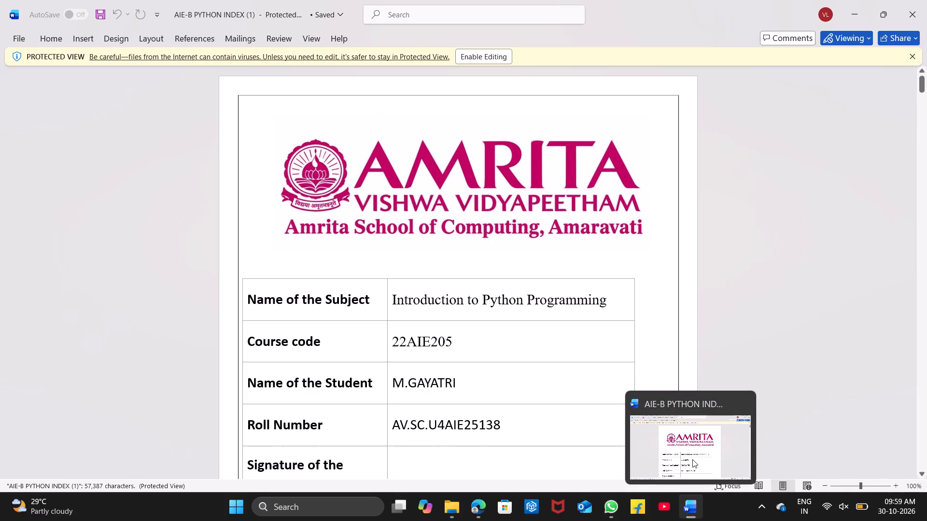
Look through the converted Python lab record from the cover page to the last lab, examining how its content and layout were carried over.
left_click(534, 366)
scroll(534, 366, "down", 7)
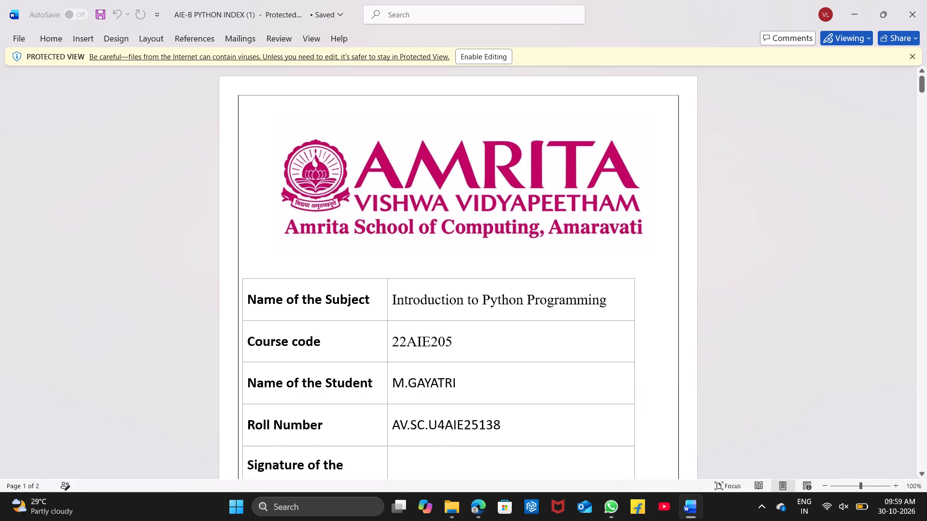
scroll(534, 366, "down", 6)
scroll(534, 366, "down", 20)
scroll(534, 366, "down", 20)
scroll(534, 366, "down", 20)
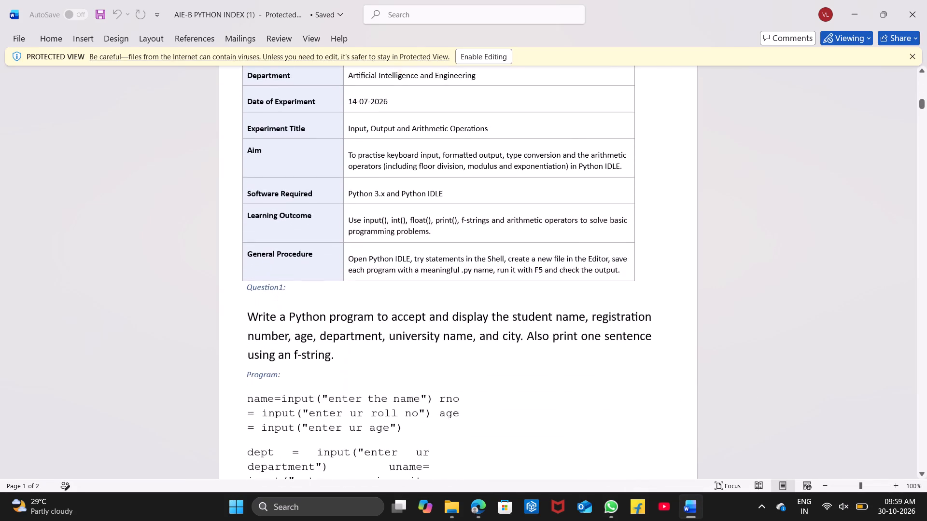
scroll(534, 366, "down", 20)
scroll(534, 366, "down", 20)
scroll(534, 366, "down", 20)
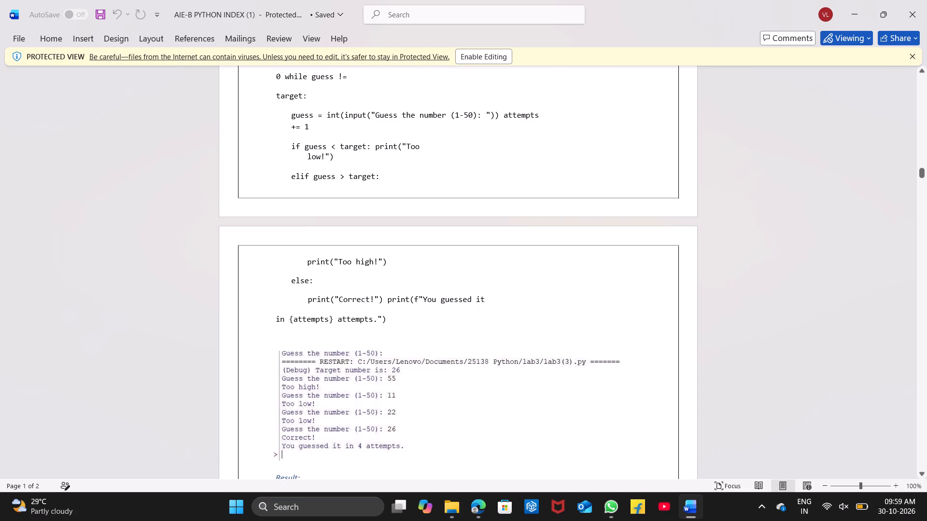
scroll(772, 318, "up", 9)
scroll(772, 318, "up", 19)
scroll(772, 318, "up", 4)
scroll(772, 318, "up", 20)
scroll(772, 318, "up", 12)
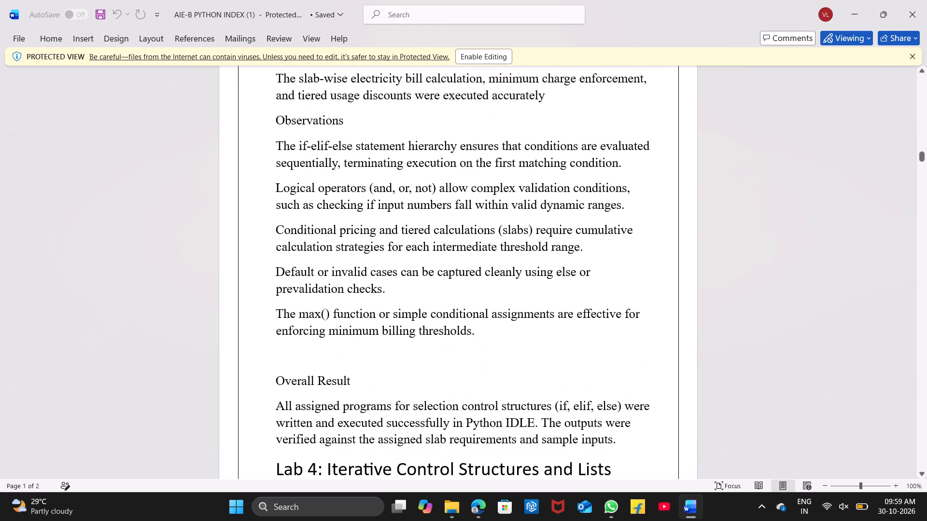
scroll(772, 318, "up", 20)
scroll(772, 318, "up", 18)
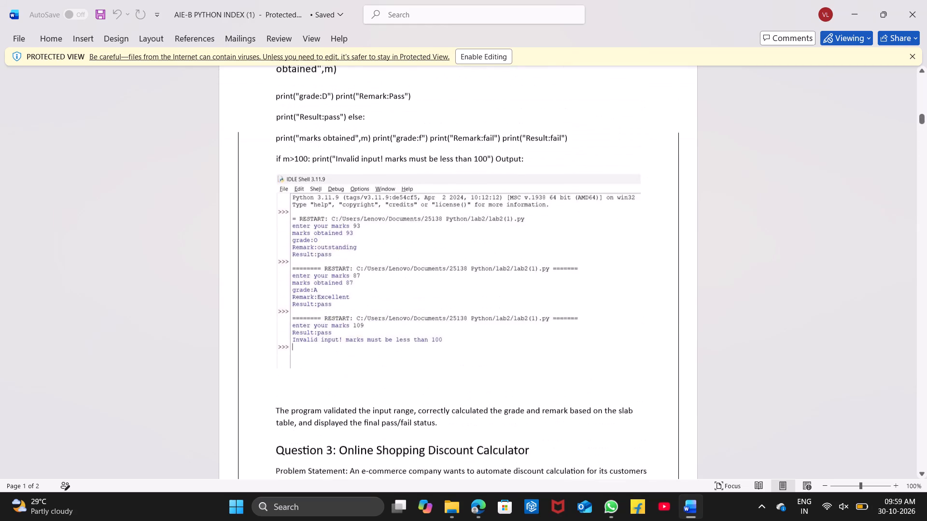
scroll(772, 318, "up", 6)
scroll(772, 318, "up", 20)
scroll(772, 318, "up", 20)
scroll(772, 318, "up", 20)
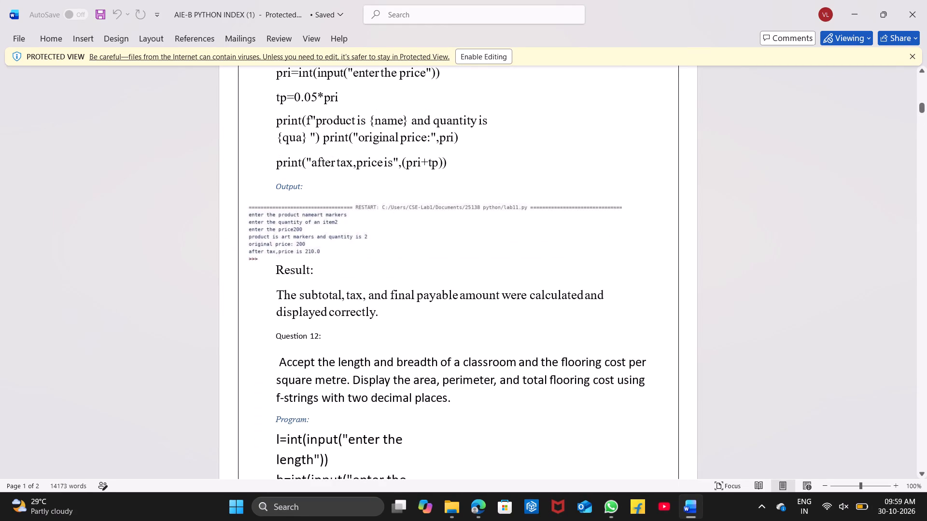
left_click(706, 269)
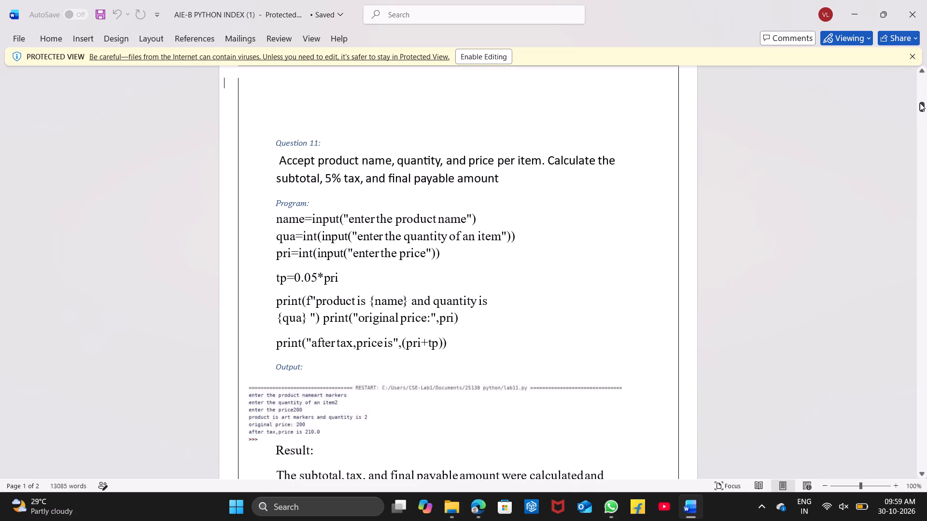
left_click_drag(920, 103, 910, 417)
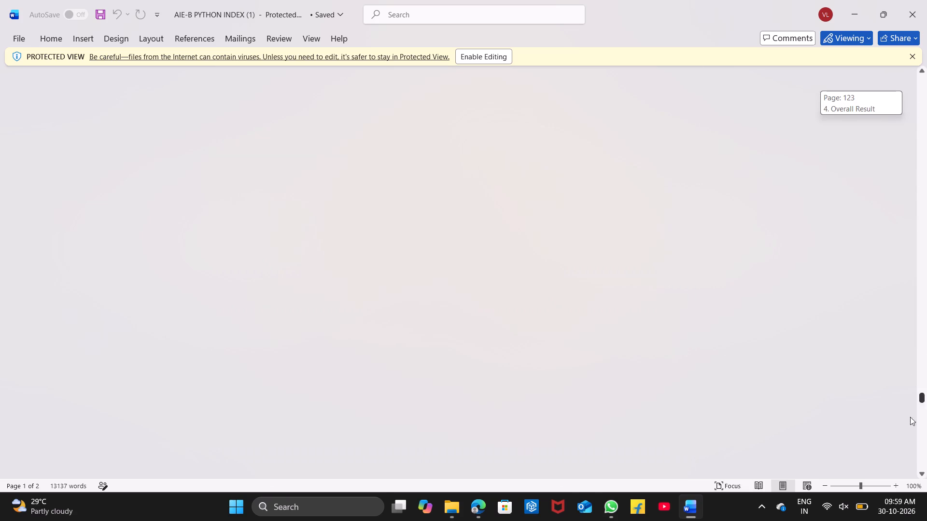
left_click_drag(910, 417, 914, 486)
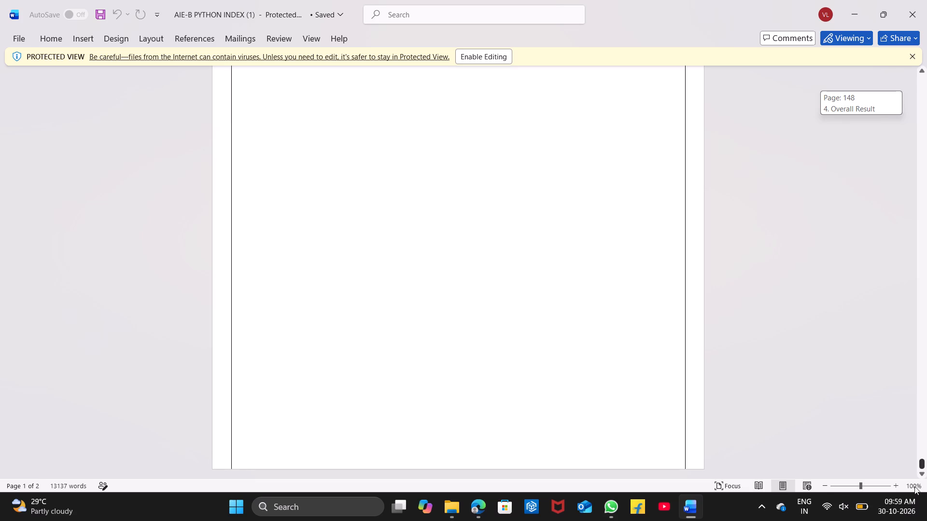
left_click_drag(914, 486, 897, 233)
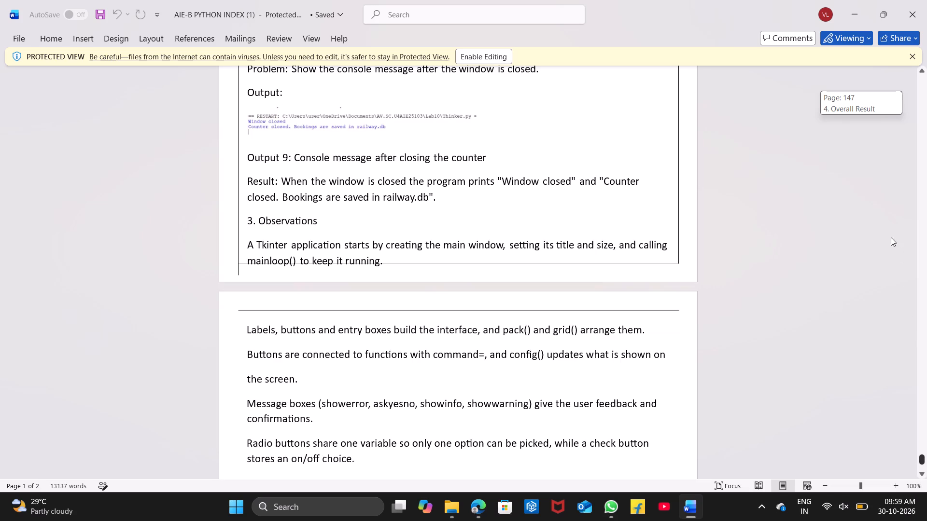
left_click(924, 235)
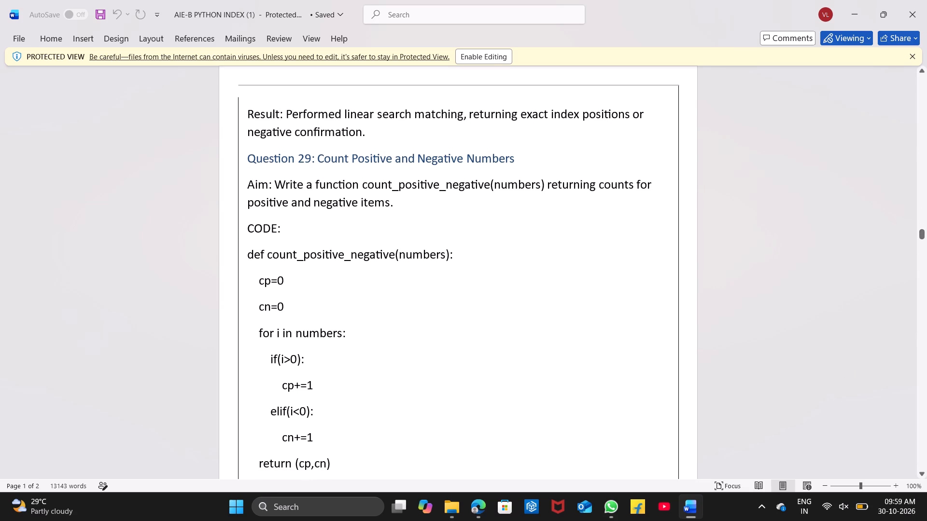
Enable editing of the protected document and accept the PDF conversion, opting not to show the conversion message again.
left_click(480, 54)
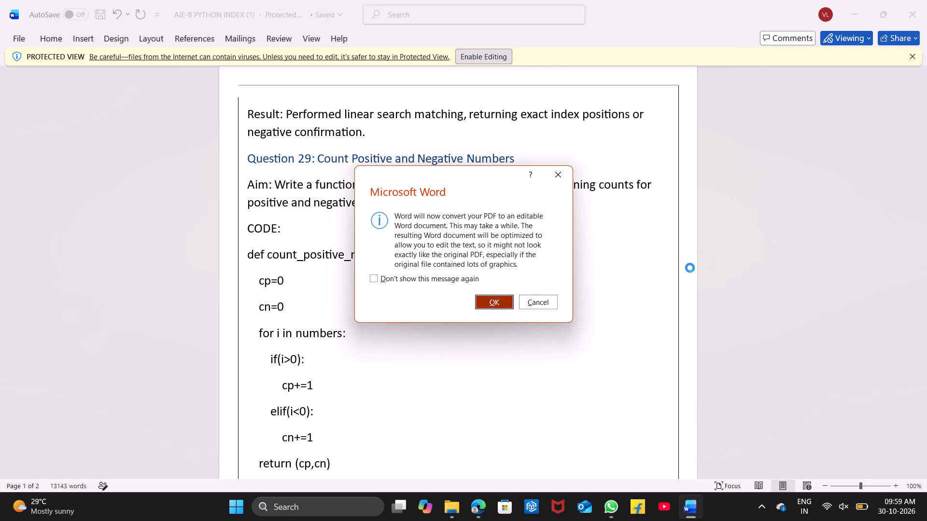
left_click_drag(441, 272, 437, 281)
left_click(437, 281)
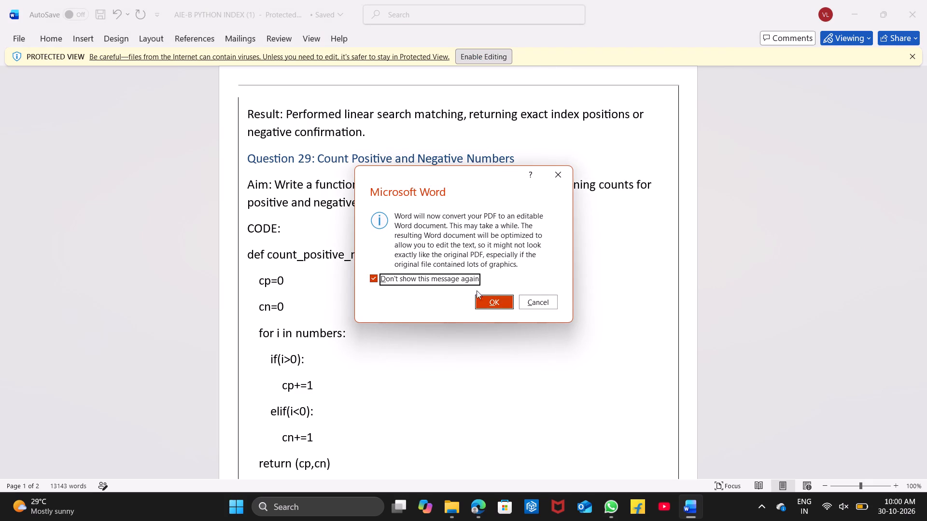
left_click(490, 306)
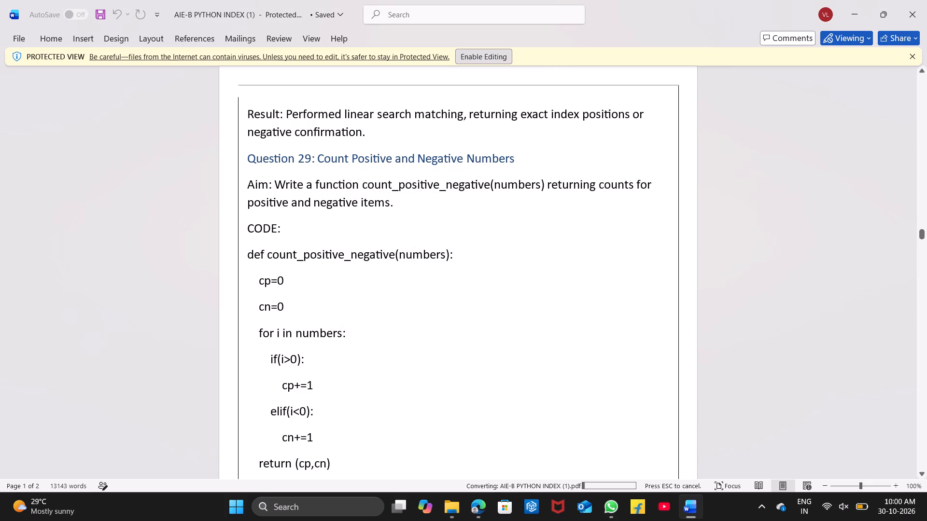
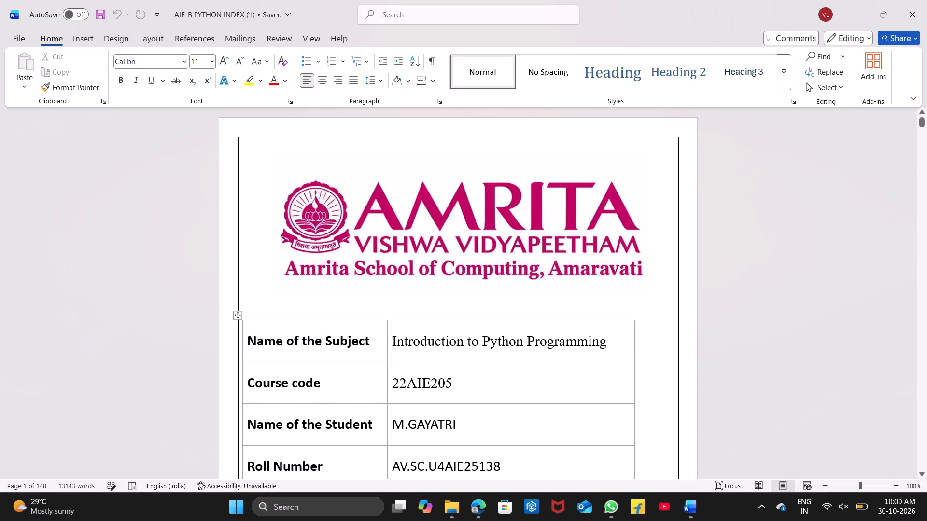
Look through the converted lab record from the cover page to the Question 1 output in Lab 2, examining the content.
scroll(820, 248, "down", 6)
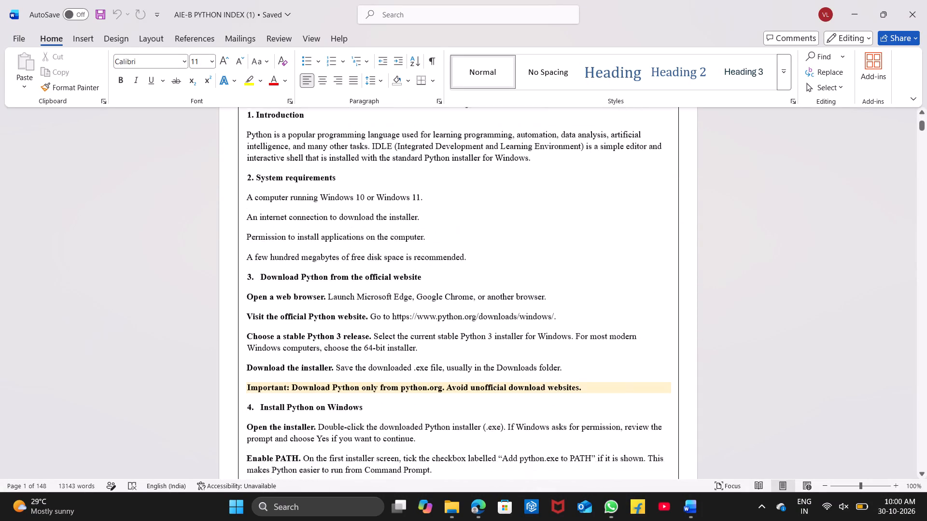
scroll(820, 248, "down", 3)
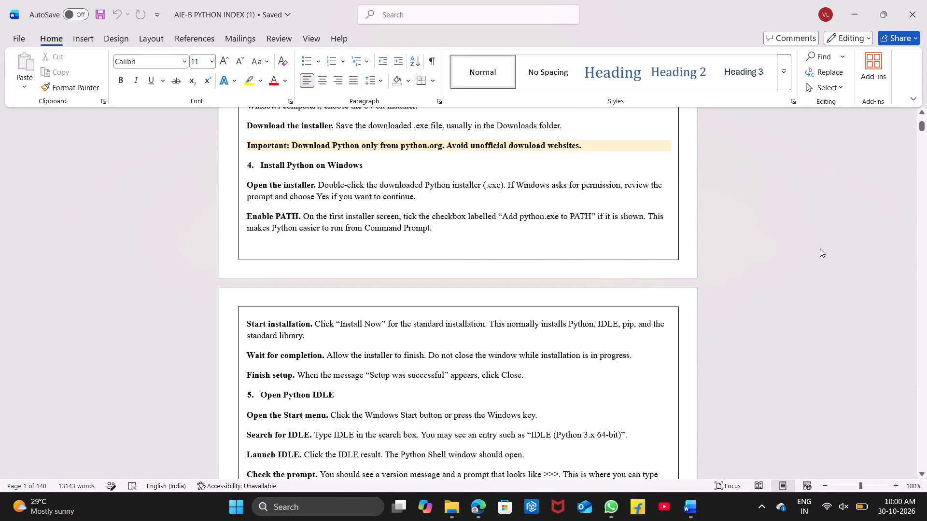
scroll(820, 248, "down", 2)
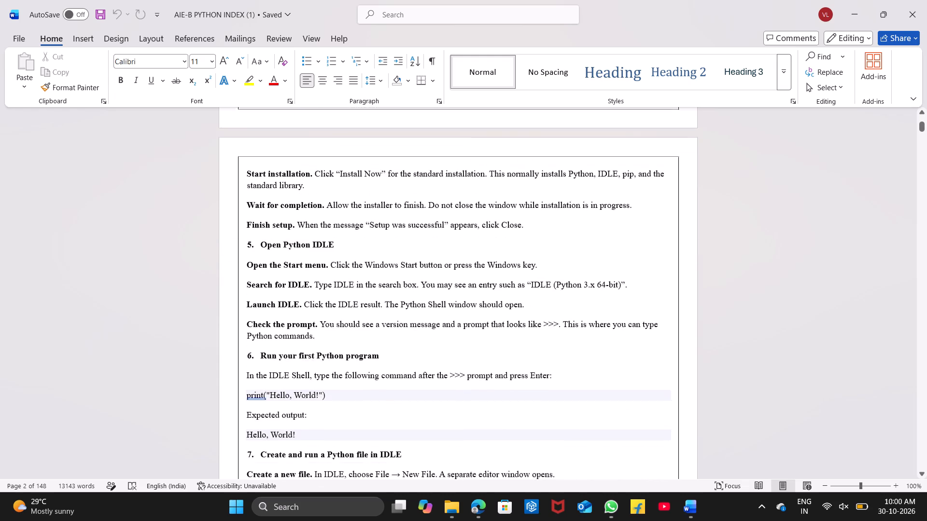
scroll(820, 248, "down", 3)
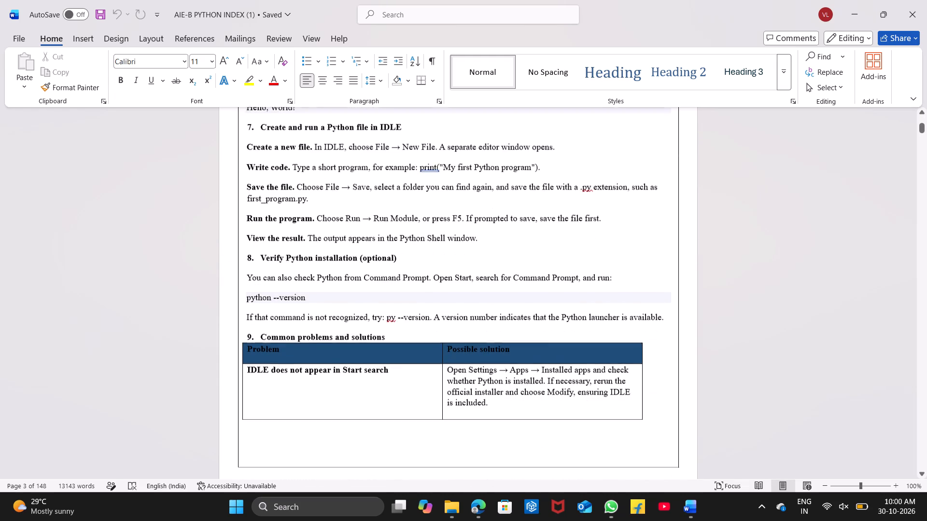
scroll(820, 248, "down", 8)
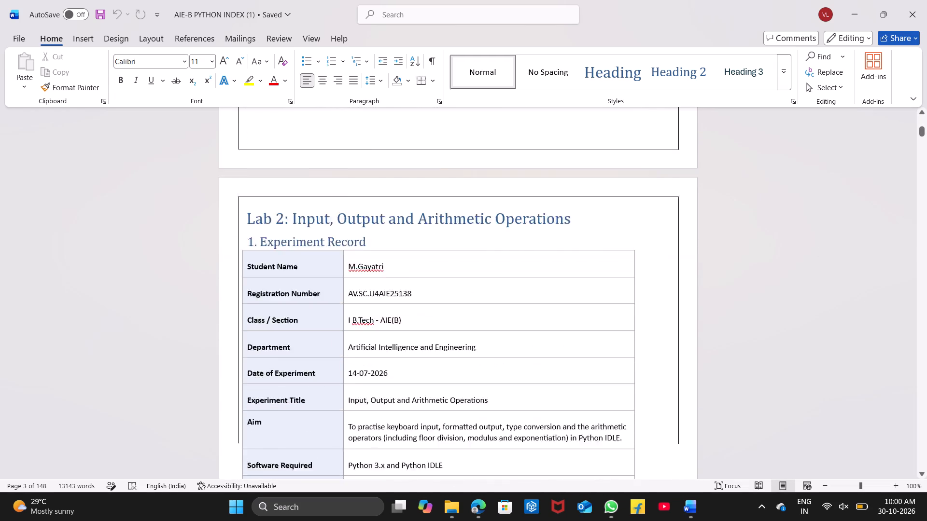
scroll(820, 248, "down", 4)
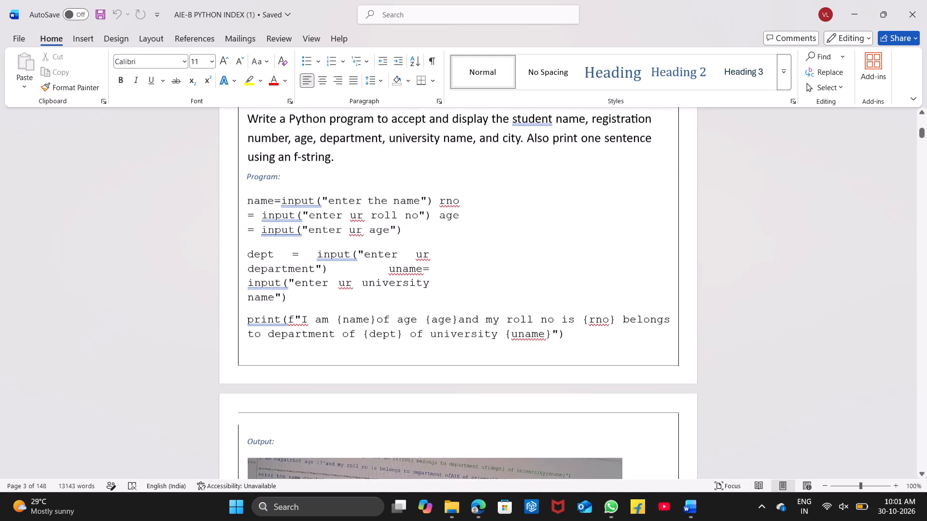
scroll(820, 248, "down", 2)
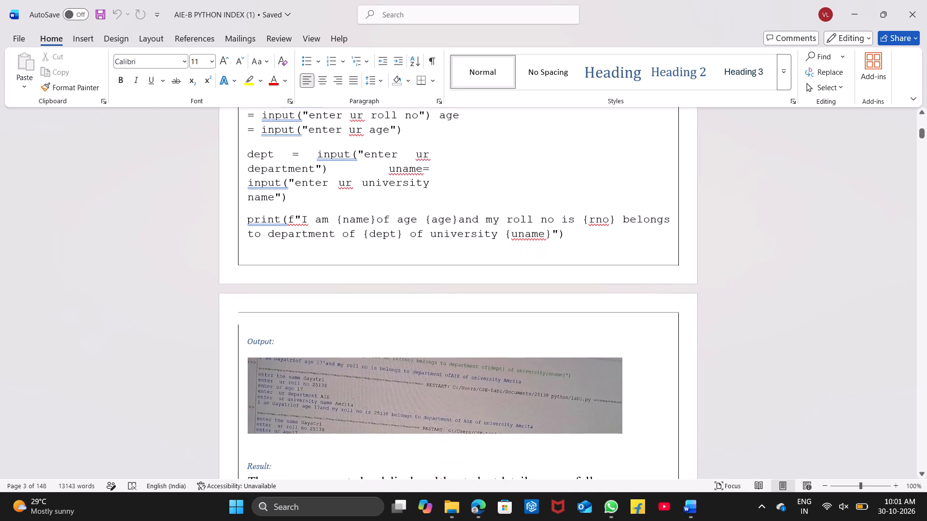
scroll(820, 248, "down", 2)
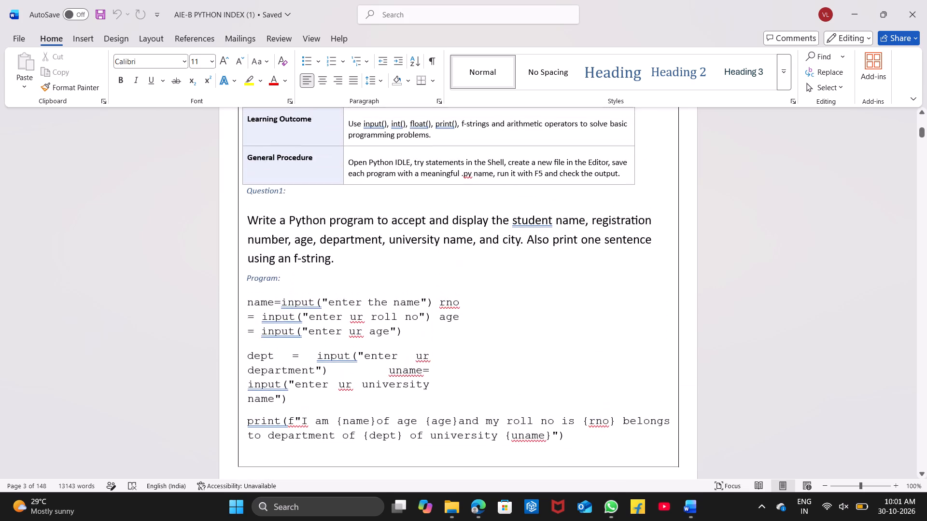
scroll(820, 248, "down", 1)
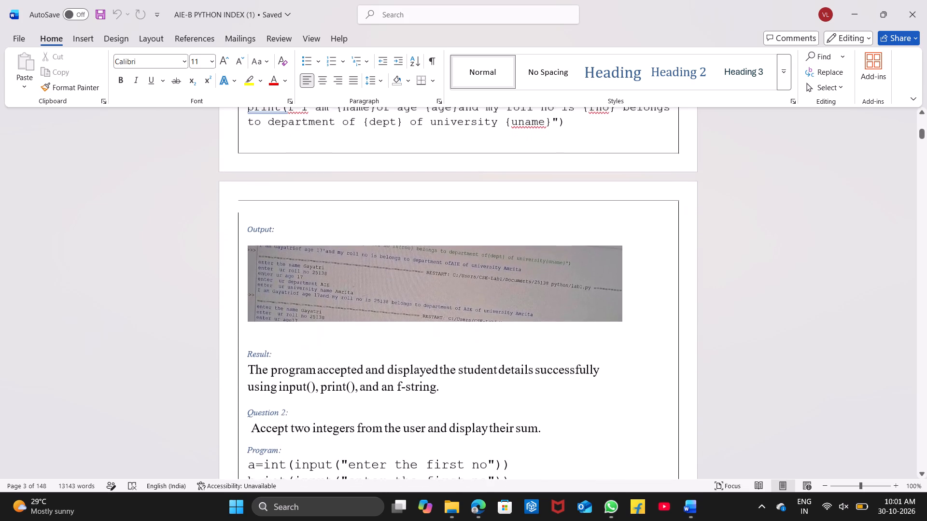
scroll(820, 248, "down", 2)
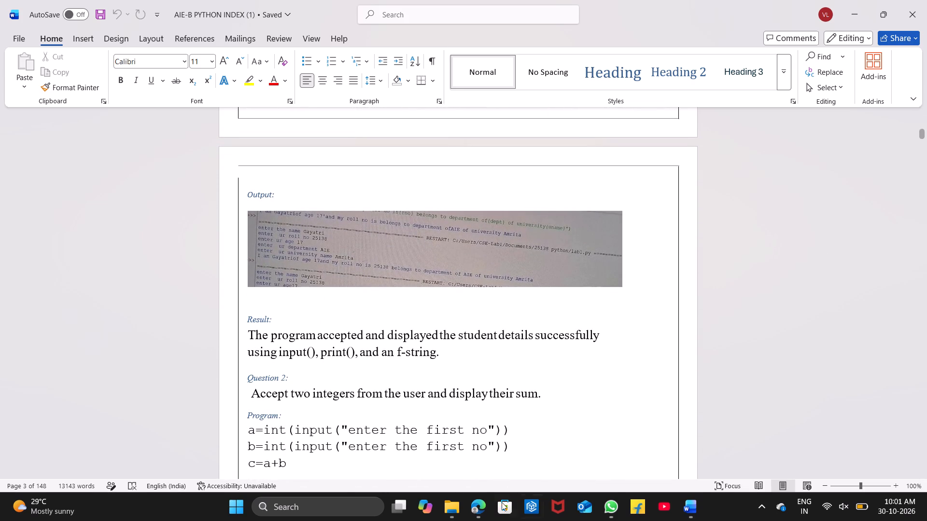
Switch to File Explorer and open the recent lab report PDF whose name ends in PYTHON, stored in a folder on the C: drive.
left_click(451, 504)
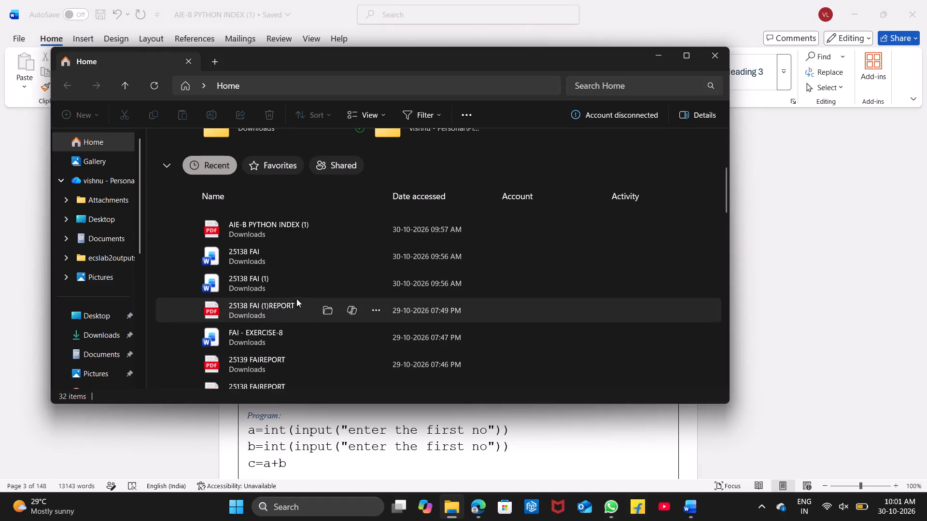
scroll(302, 343, "down", 2)
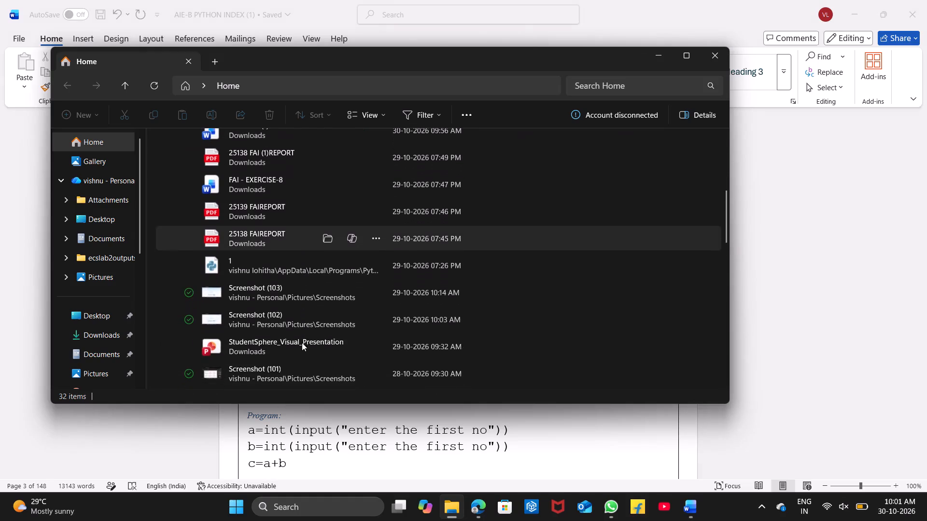
scroll(302, 343, "down", 2)
scroll(302, 343, "up", 1)
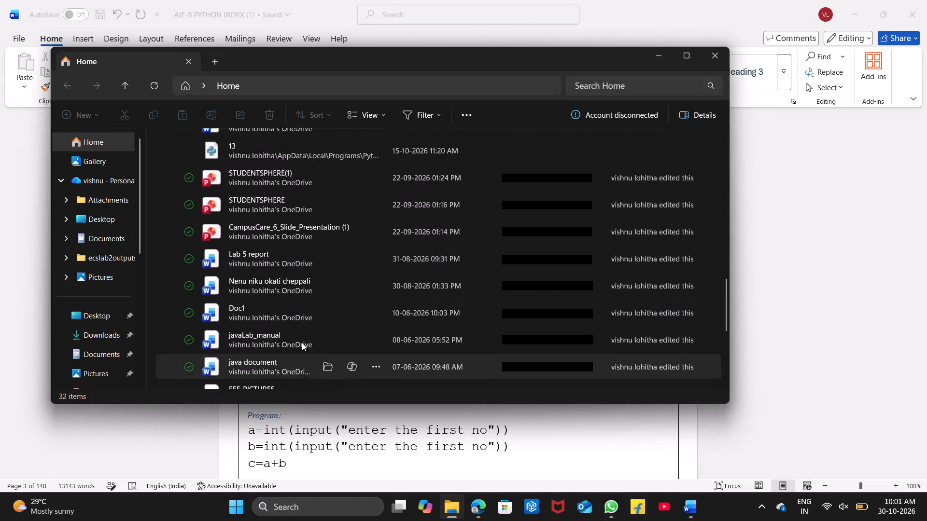
scroll(302, 343, "up", 3)
scroll(302, 343, "down", 2)
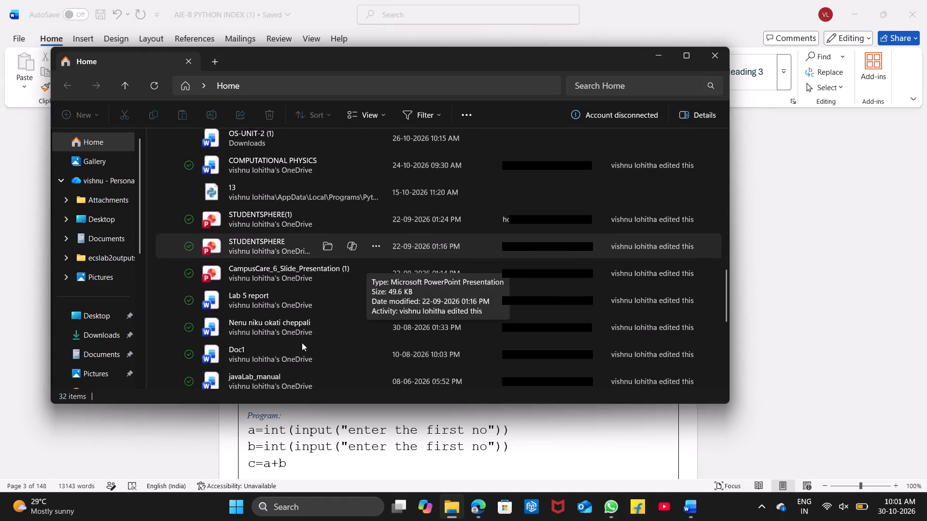
scroll(302, 343, "down", 1)
scroll(302, 343, "up", 4)
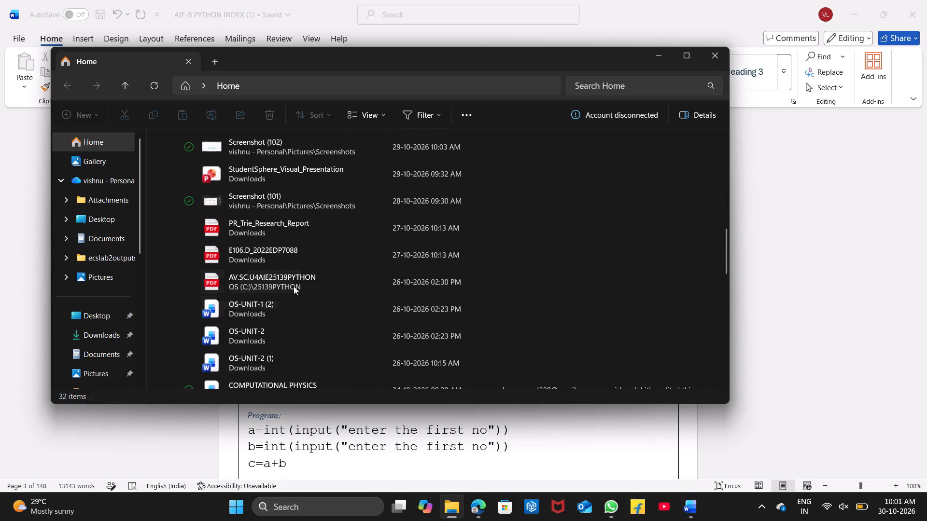
left_click(293, 279)
double_click(293, 279)
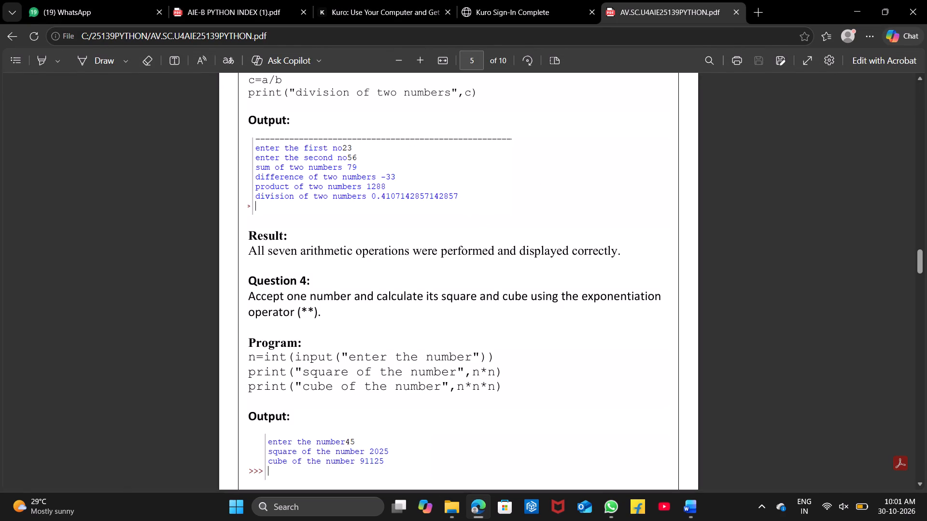
Find Question 1's output in the lab report PDF and capture a rectangular screenshot of the whole output block.
scroll(373, 245, "up", 20)
scroll(373, 245, "up", 10)
scroll(373, 245, "down", 2)
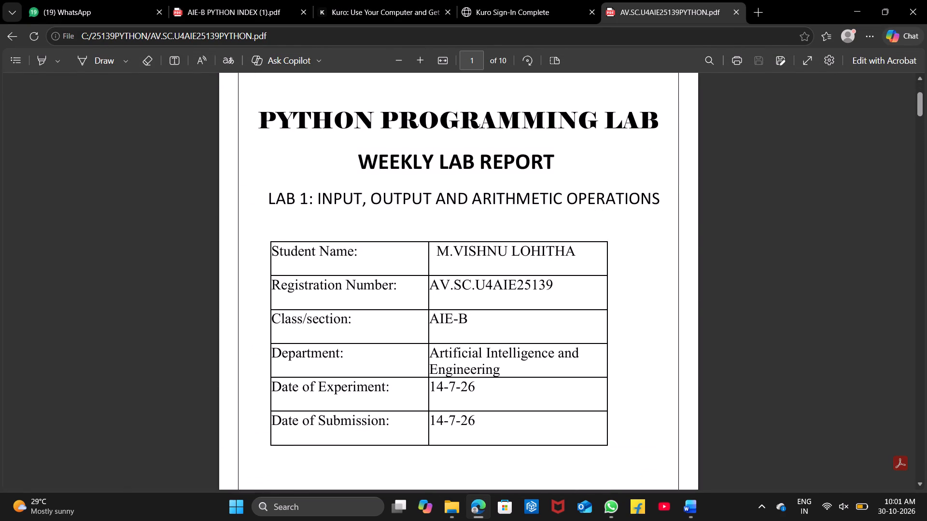
scroll(373, 245, "down", 8)
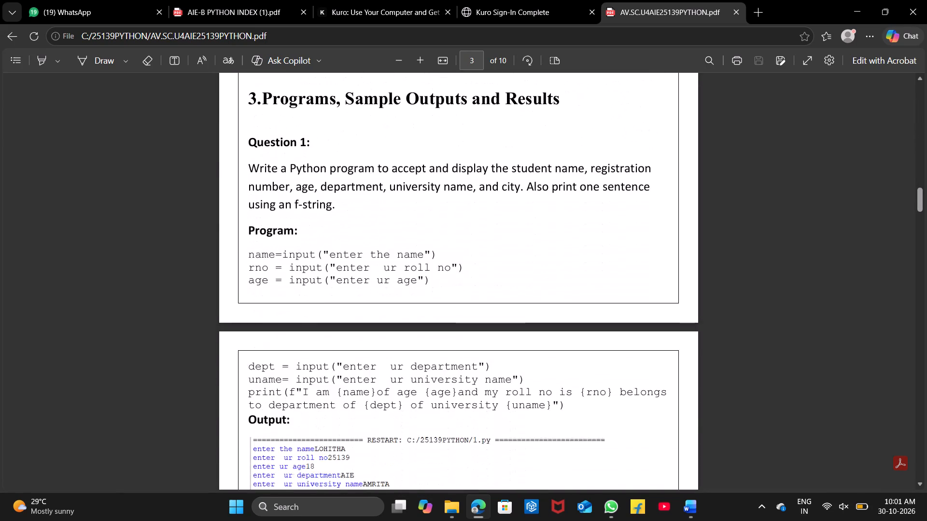
scroll(373, 245, "down", 8)
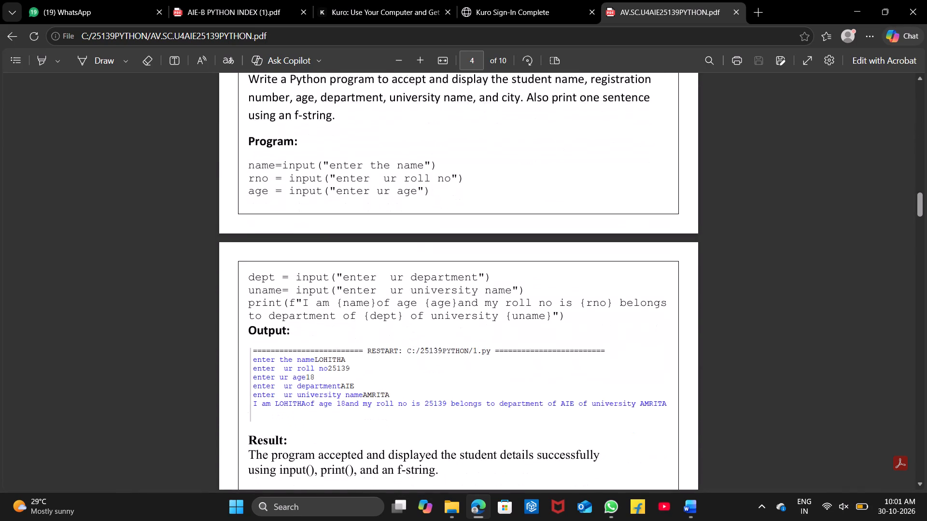
scroll(373, 245, "down", 5)
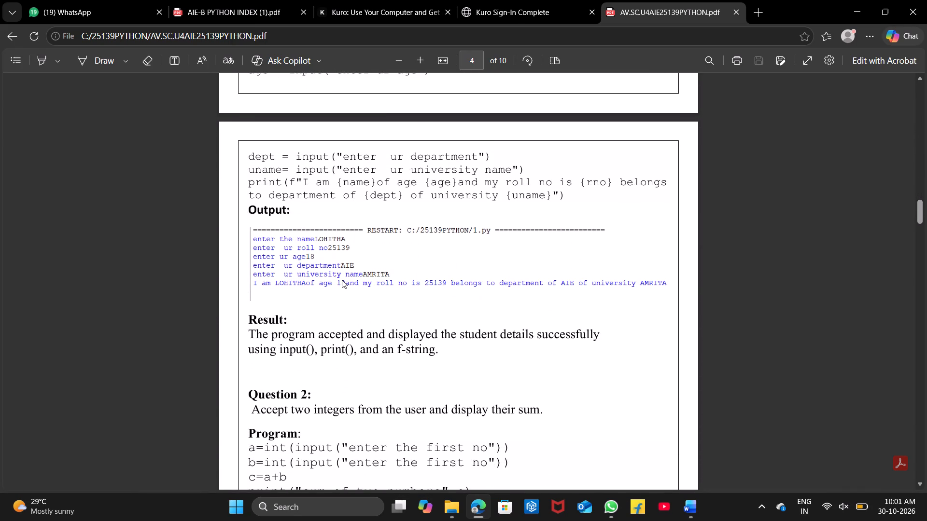
key("shift+super+s")
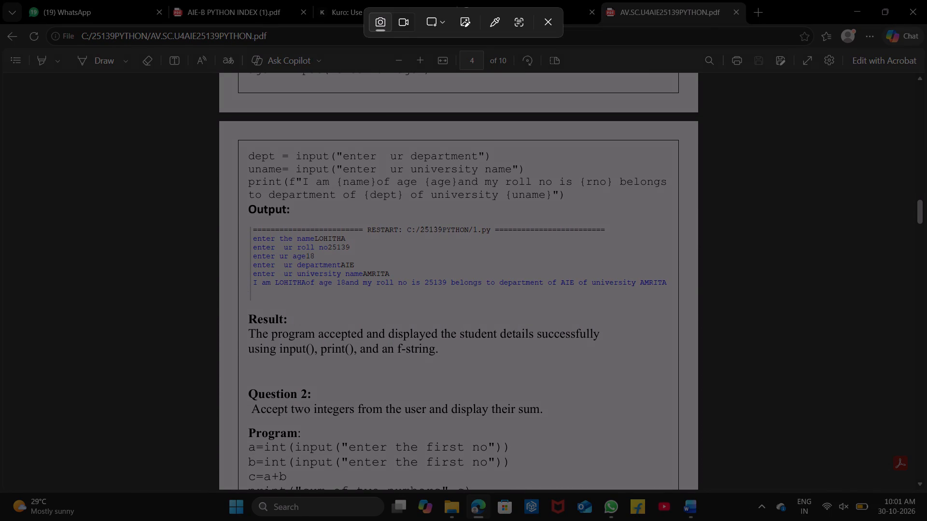
left_click_drag(248, 224, 685, 304)
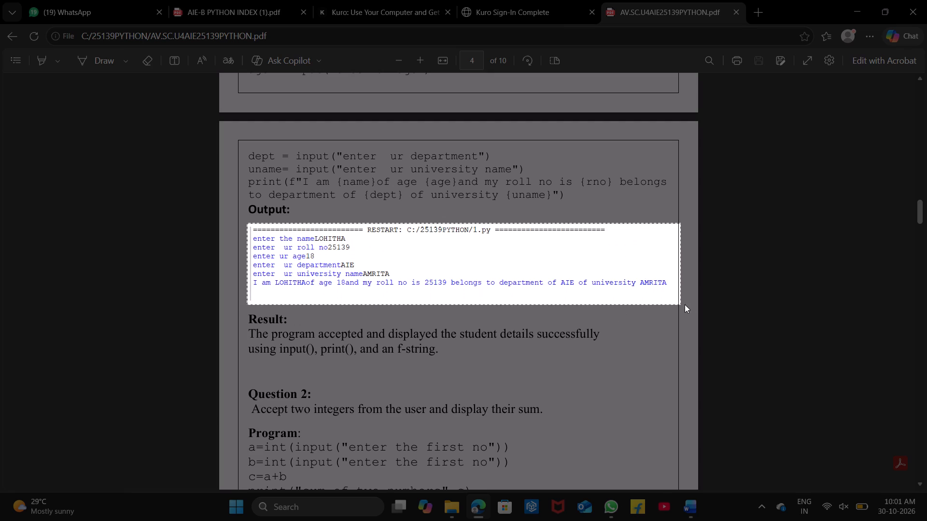
left_click_drag(685, 304, 674, 307)
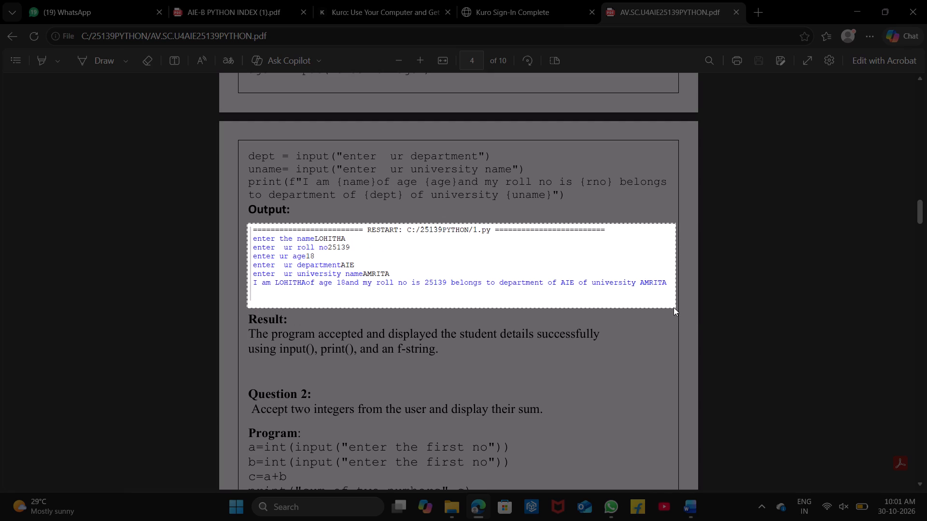
left_click_drag(674, 307, 674, 306)
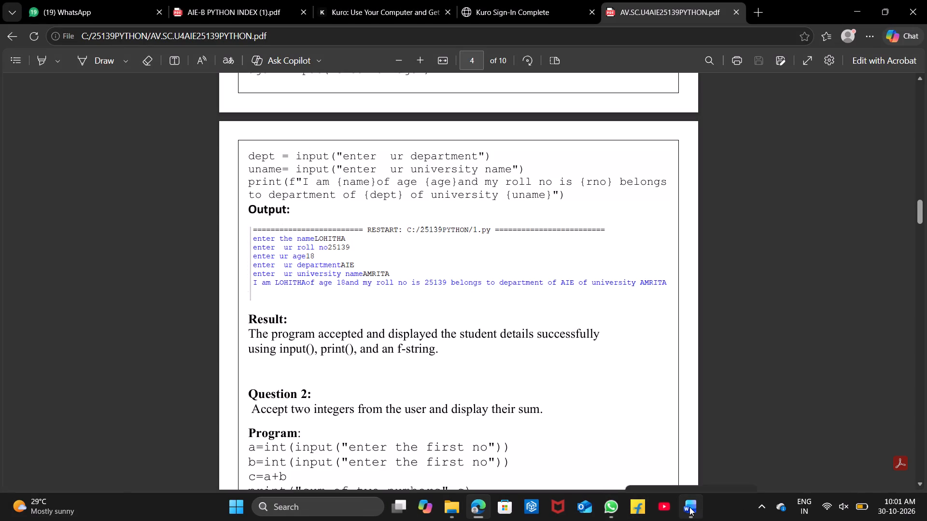
Switch to Word and delete the output photo under the Output heading of Lab 2's Question 1.
left_click(682, 451)
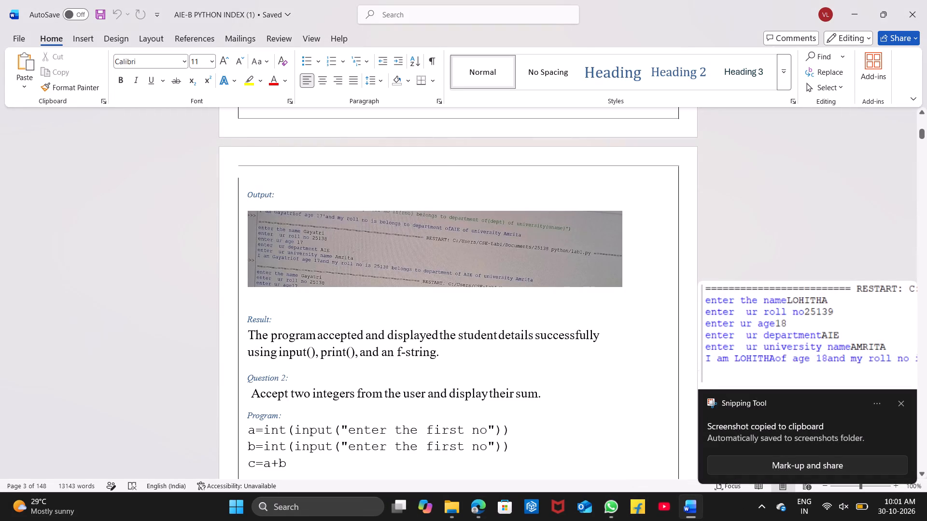
left_click(449, 252)
left_click(443, 258)
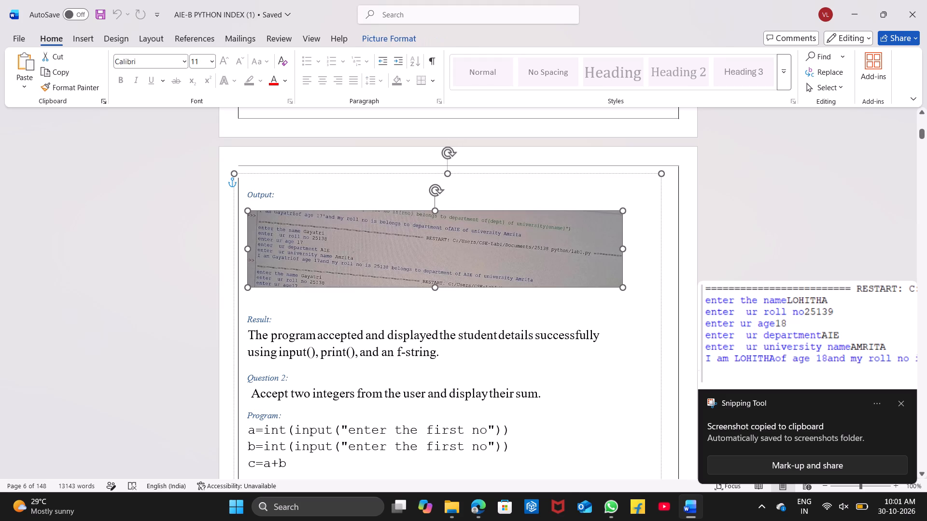
key("BackSpace")
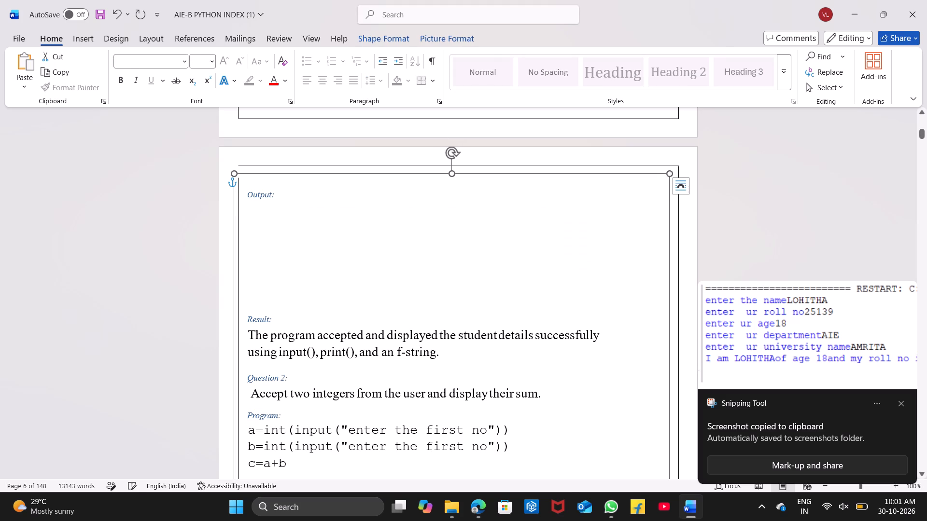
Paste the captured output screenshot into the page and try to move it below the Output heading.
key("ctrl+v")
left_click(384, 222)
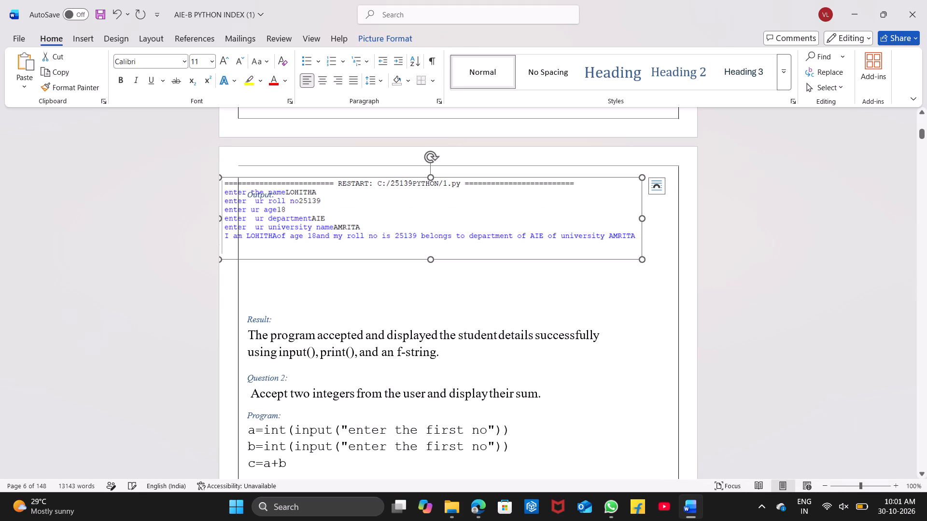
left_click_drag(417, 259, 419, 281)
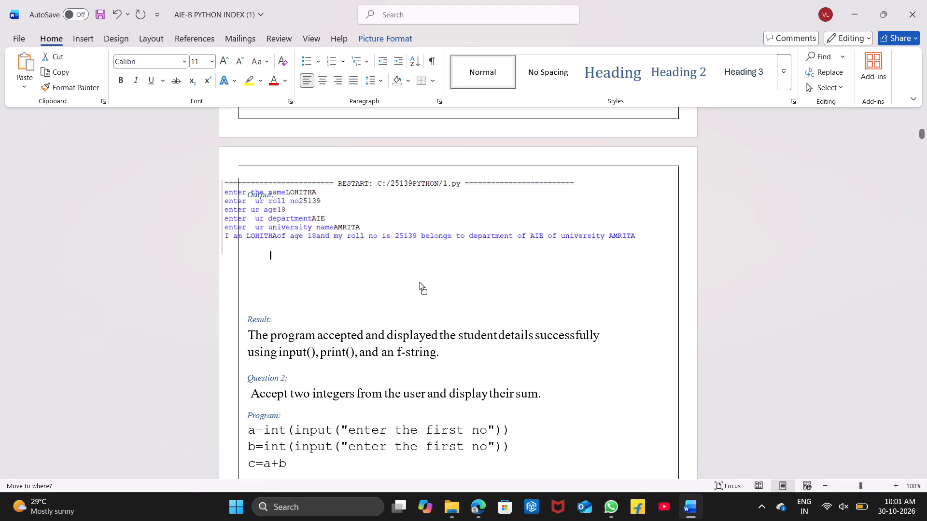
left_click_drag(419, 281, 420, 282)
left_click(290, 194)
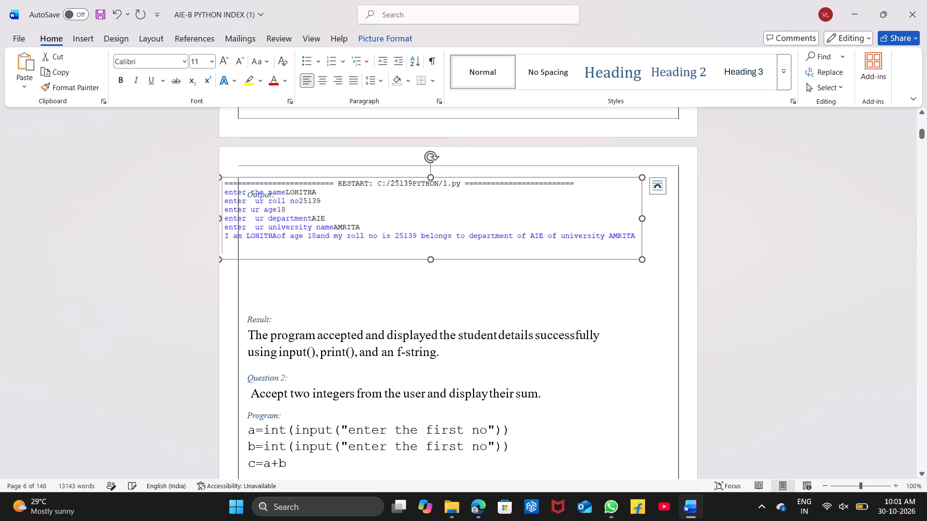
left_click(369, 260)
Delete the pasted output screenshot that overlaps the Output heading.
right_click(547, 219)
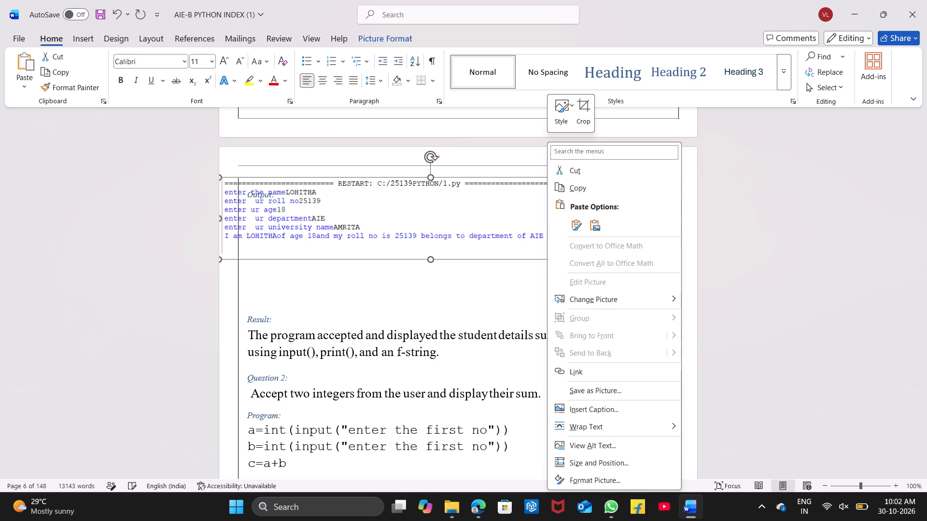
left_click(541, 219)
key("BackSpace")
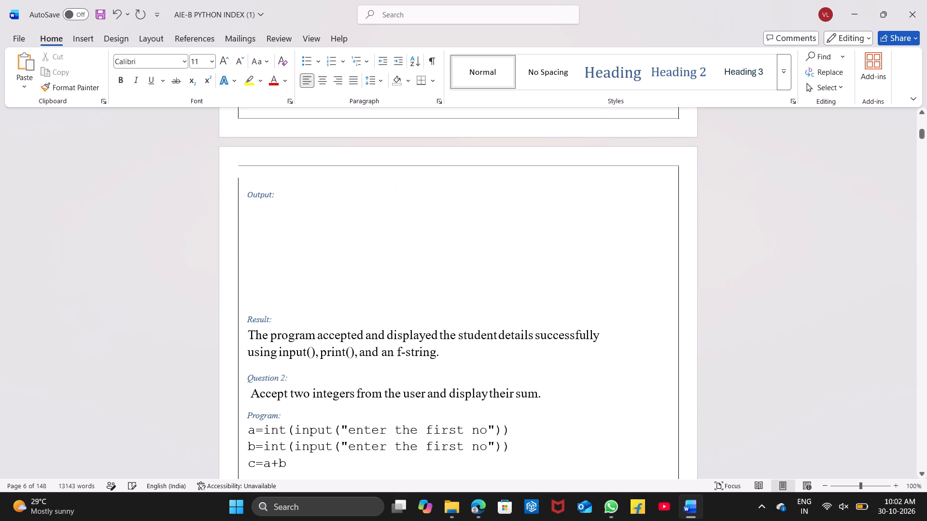
Insert a Simple Text Box to hold Question 1's output screenshot.
left_click(292, 195)
left_click(292, 200)
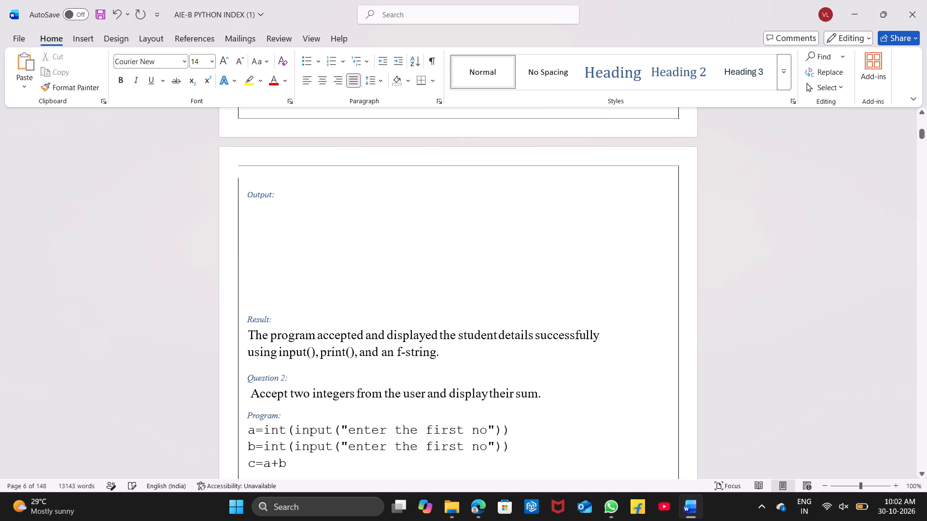
left_click(295, 200)
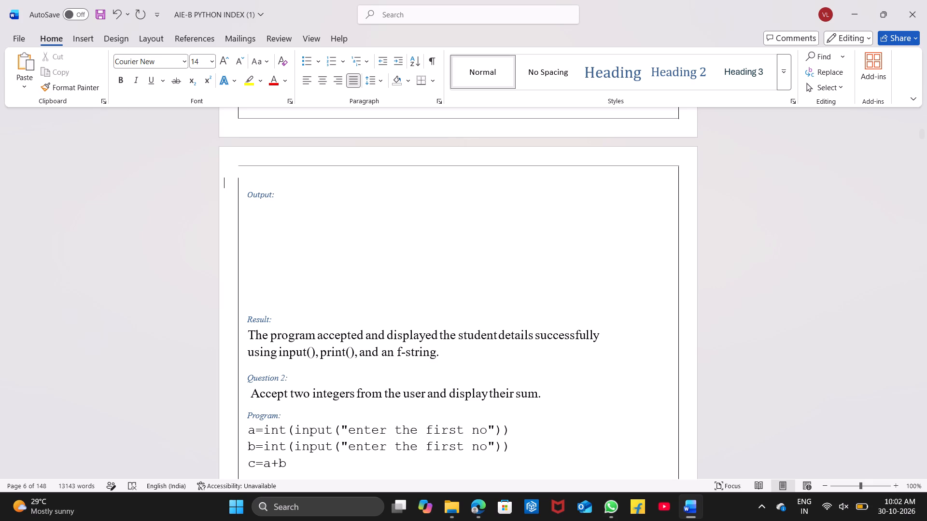
left_click(295, 200)
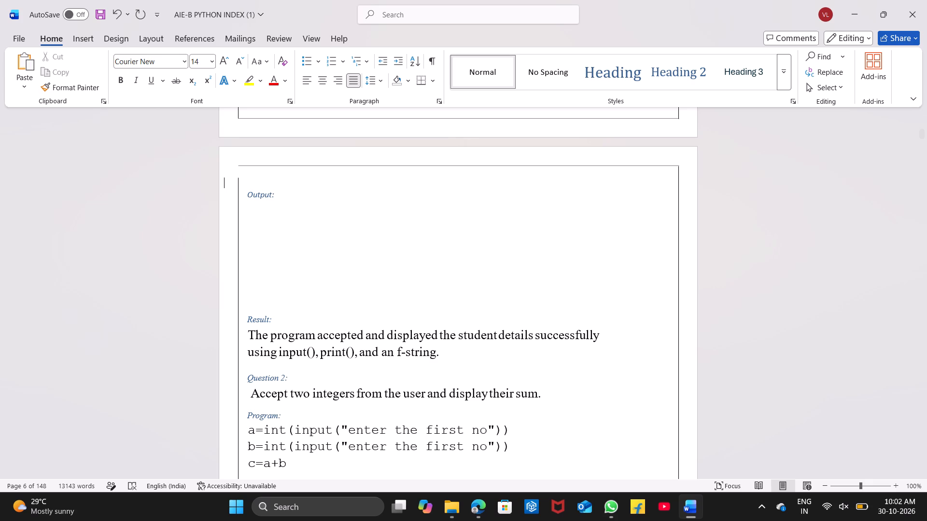
left_click(295, 200)
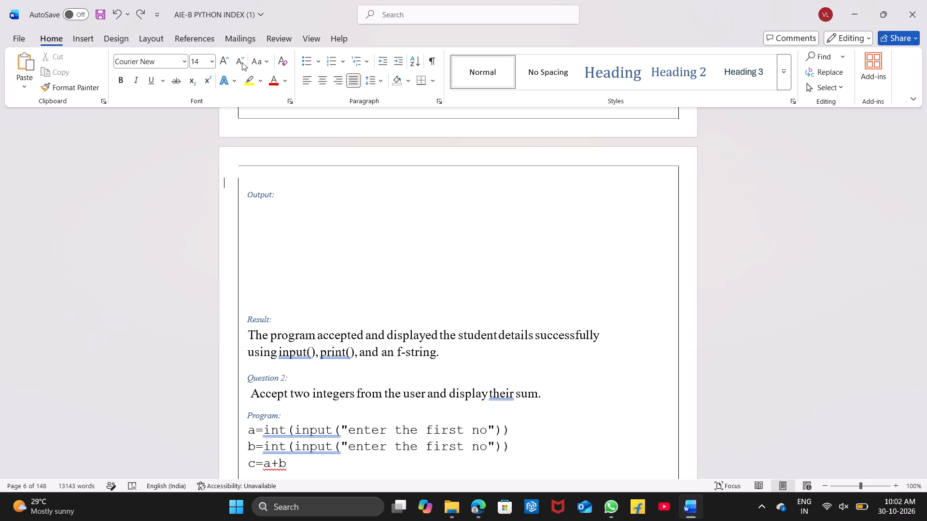
left_click(86, 38)
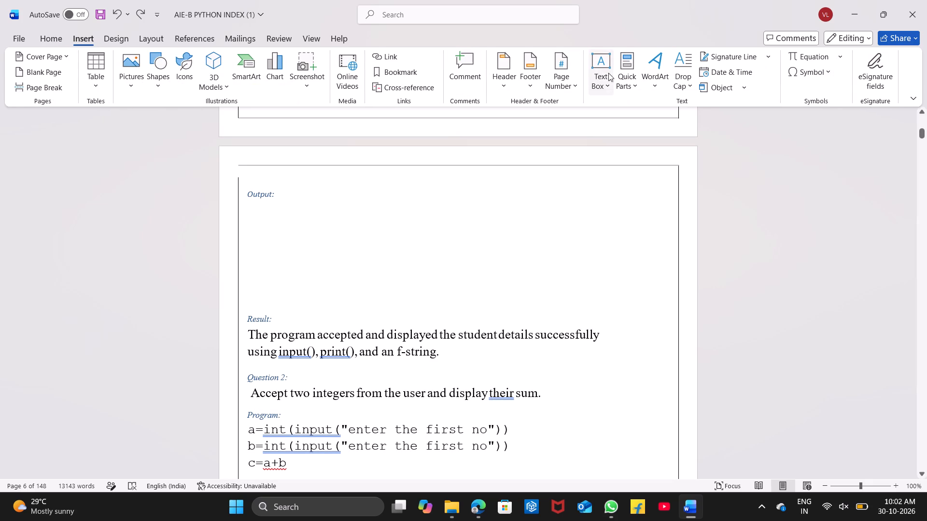
left_click(605, 71)
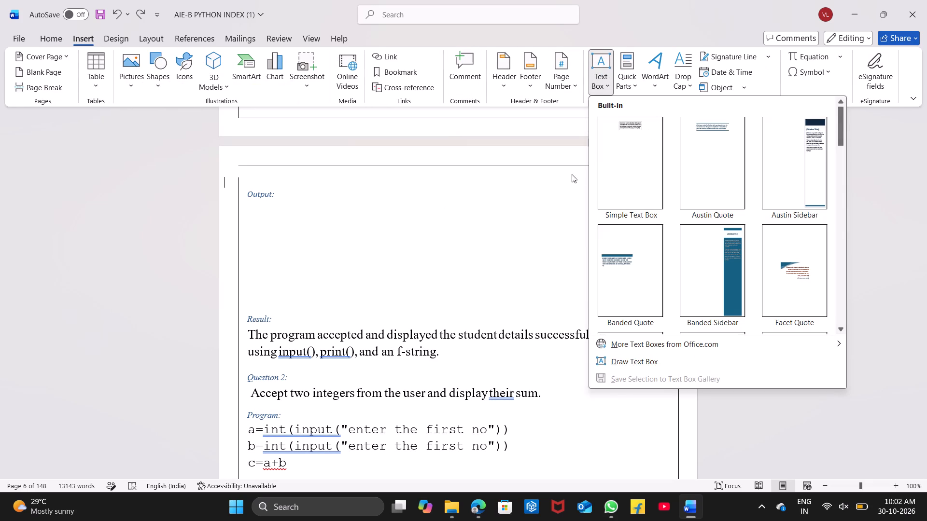
left_click(628, 161)
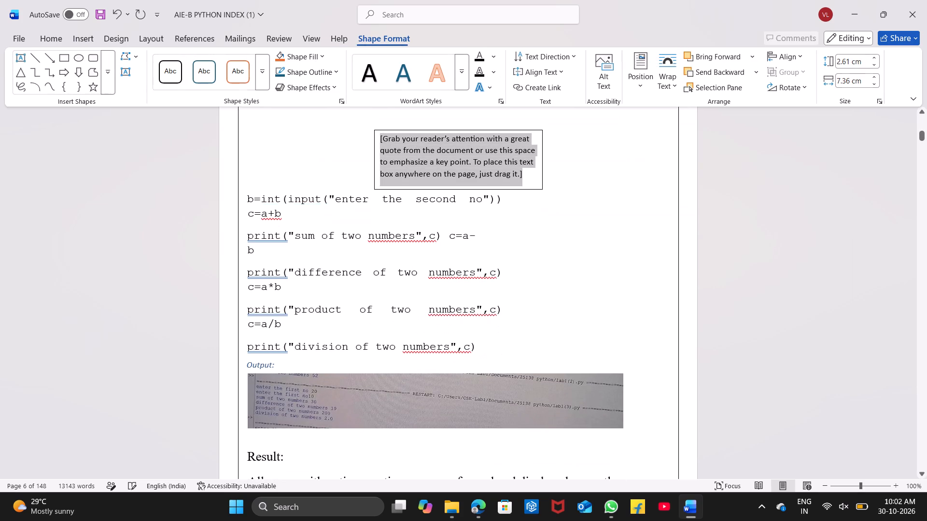
Move the text box's placeholder text into Question 3's program, before "second no" in the b=int(input()) line, leaving the box empty.
scroll(468, 156, "up", 7)
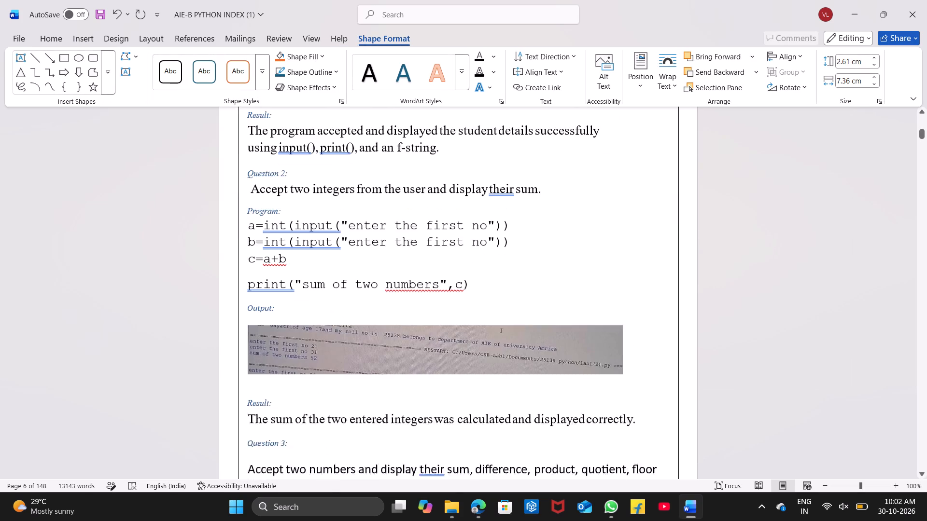
scroll(468, 156, "down", 2)
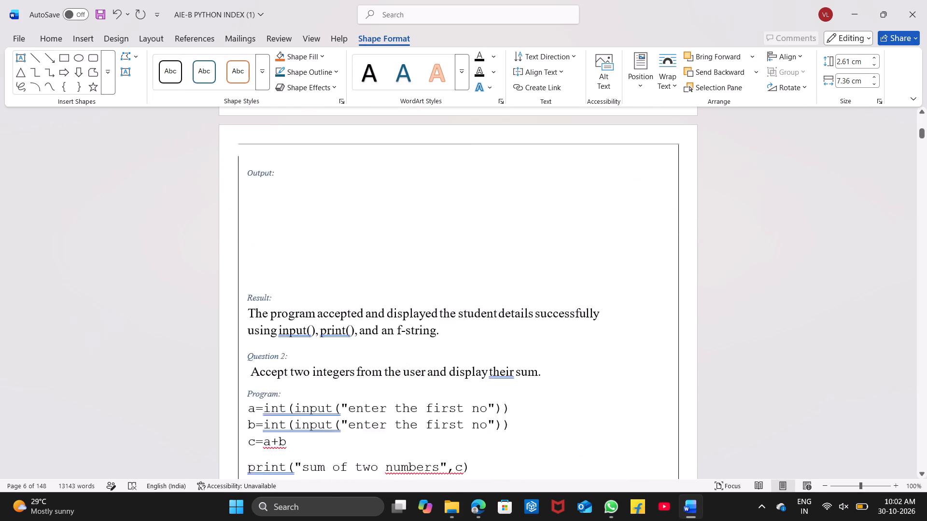
scroll(468, 156, "down", 1)
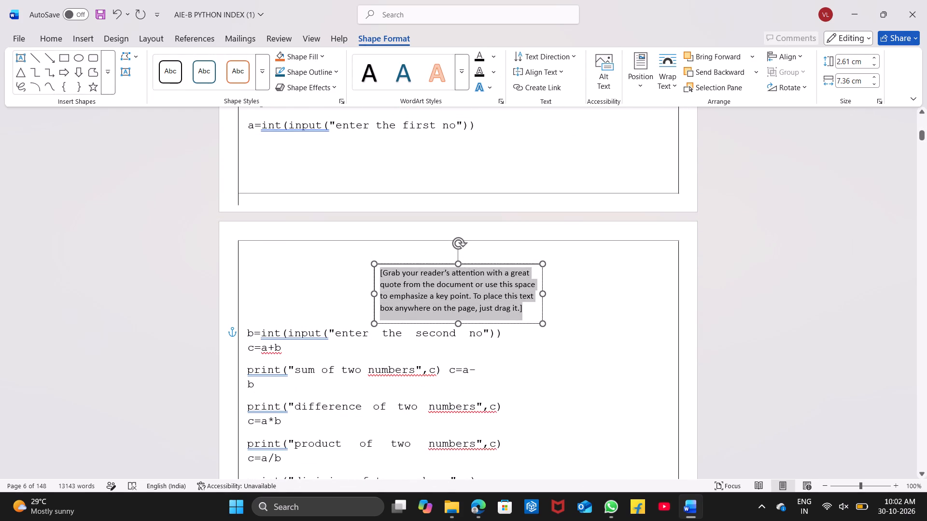
scroll(428, 262, "down", 1)
left_click_drag(427, 267, 428, 259)
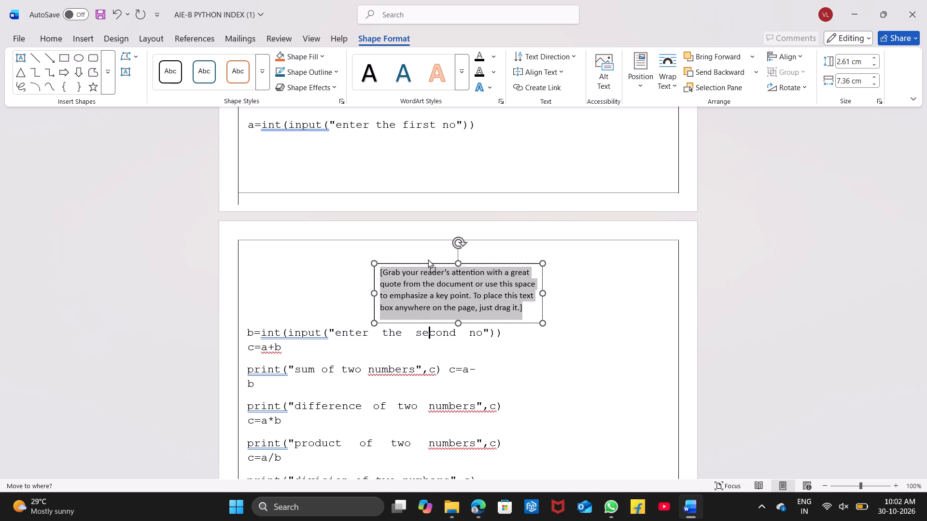
left_click_drag(428, 259, 413, 264)
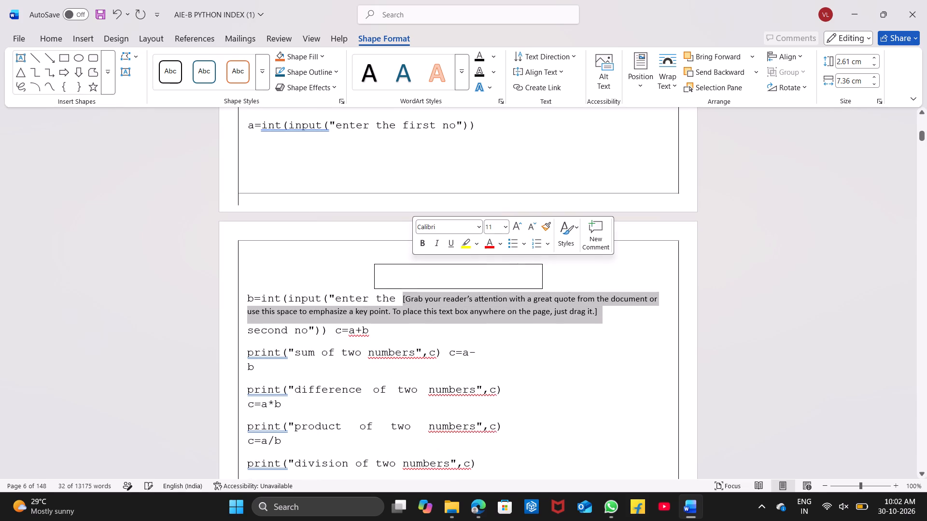
left_click(406, 273)
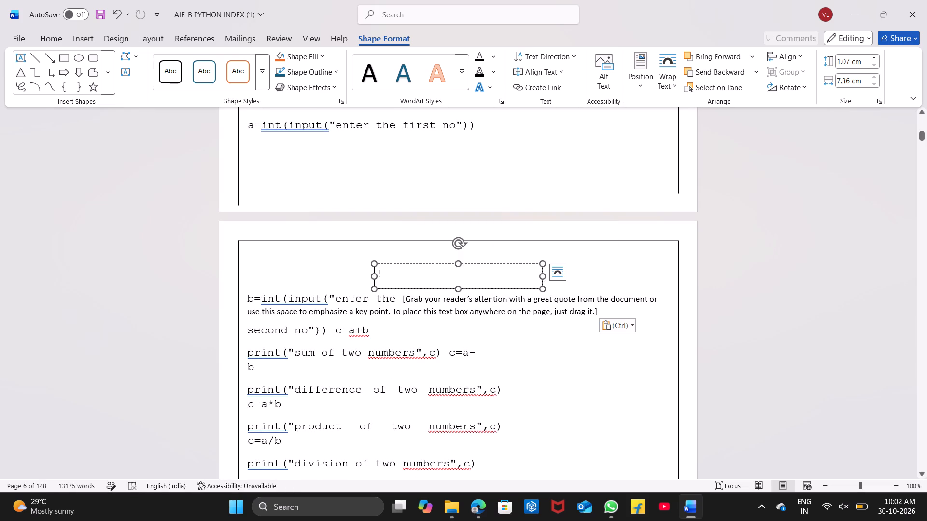
Move the empty text box up from Question 3 into the blank space below Question 1's Output heading.
left_click_drag(393, 265, 390, 184)
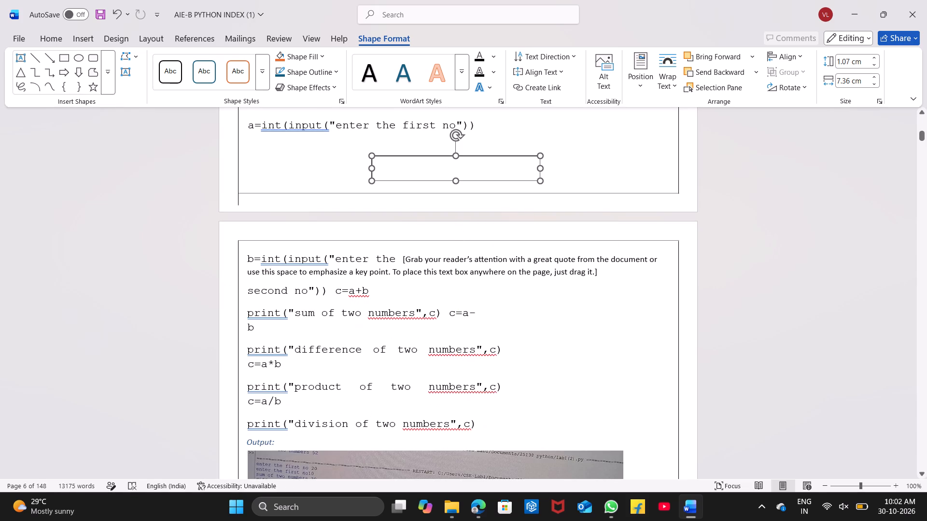
left_click_drag(390, 184, 375, 72)
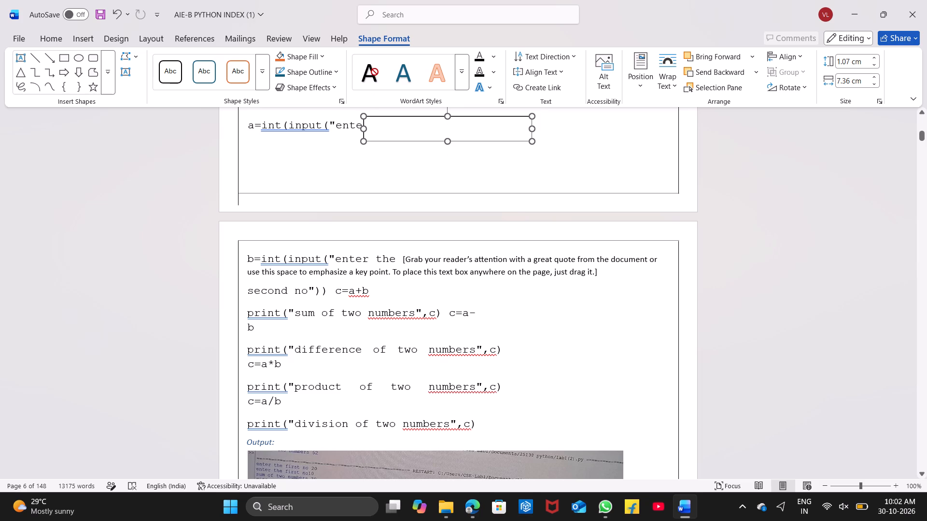
left_click_drag(375, 72, 352, 108)
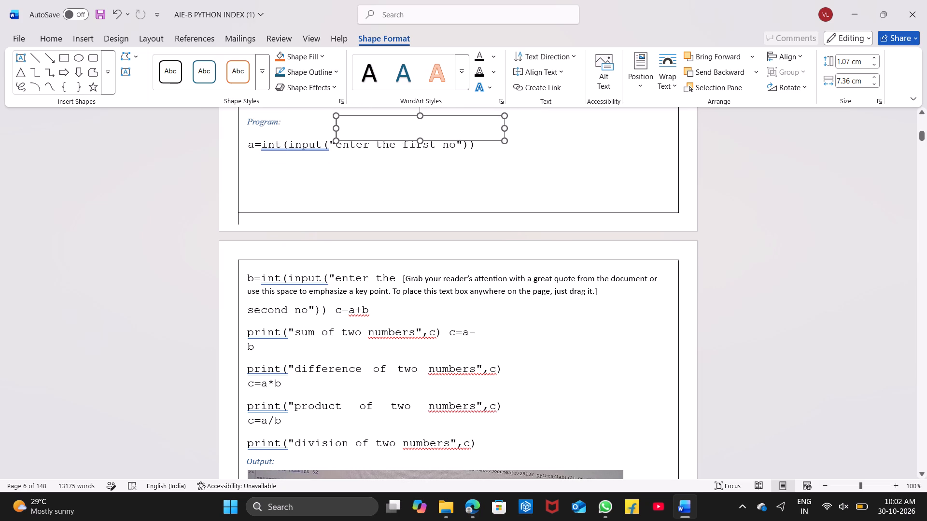
left_click_drag(352, 108, 377, 66)
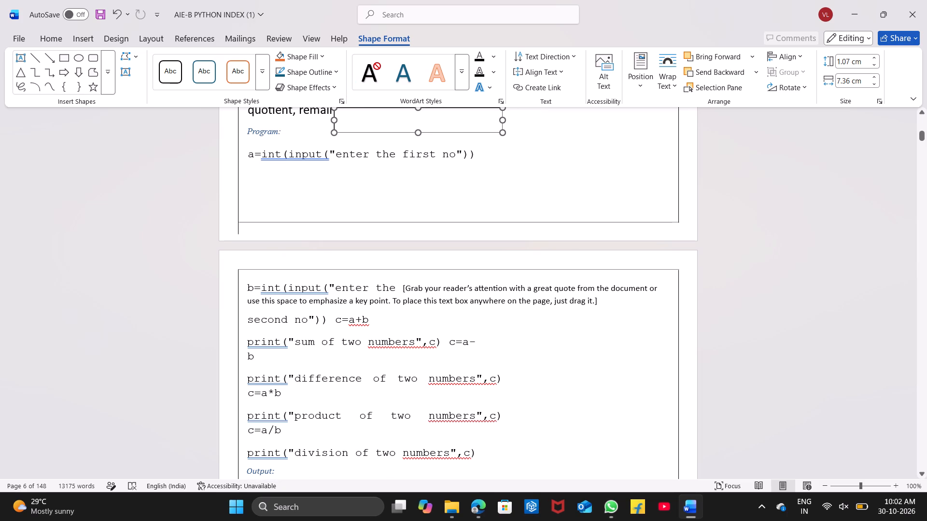
left_click_drag(377, 66, 297, 129)
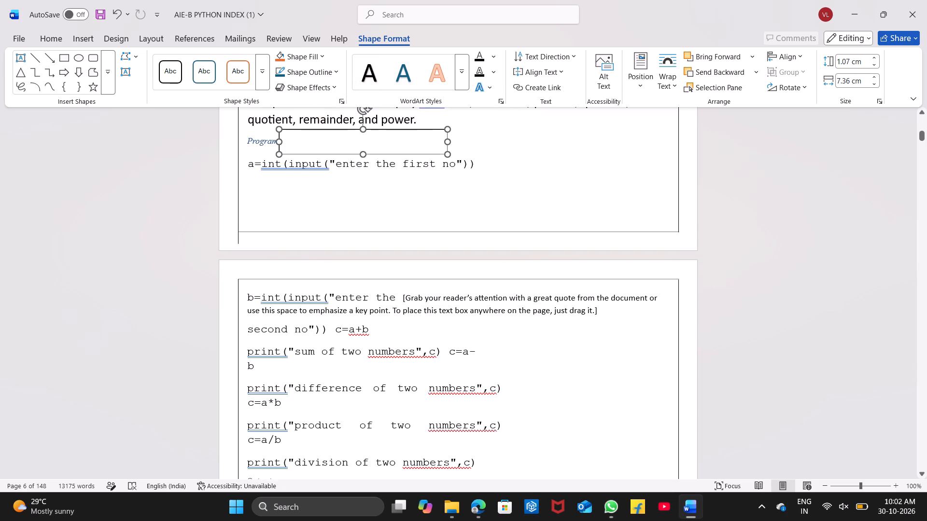
left_click_drag(297, 129, 297, 118)
scroll(517, 179, "up", 1)
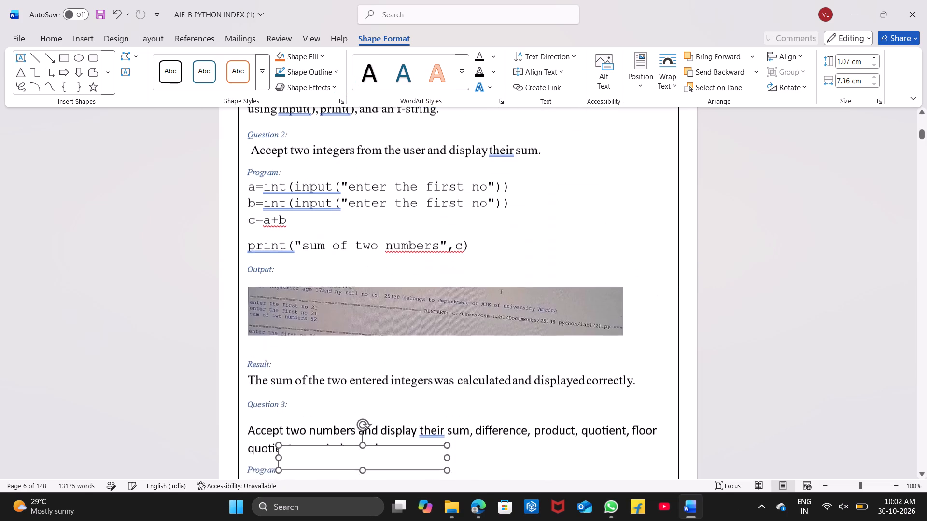
scroll(517, 179, "up", 2)
scroll(517, 179, "down", 1)
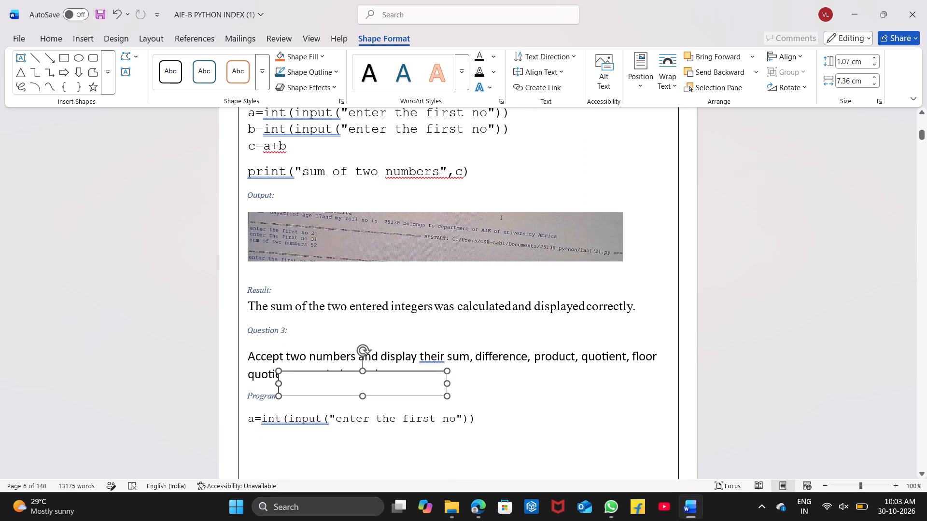
left_click_drag(378, 370, 412, 72)
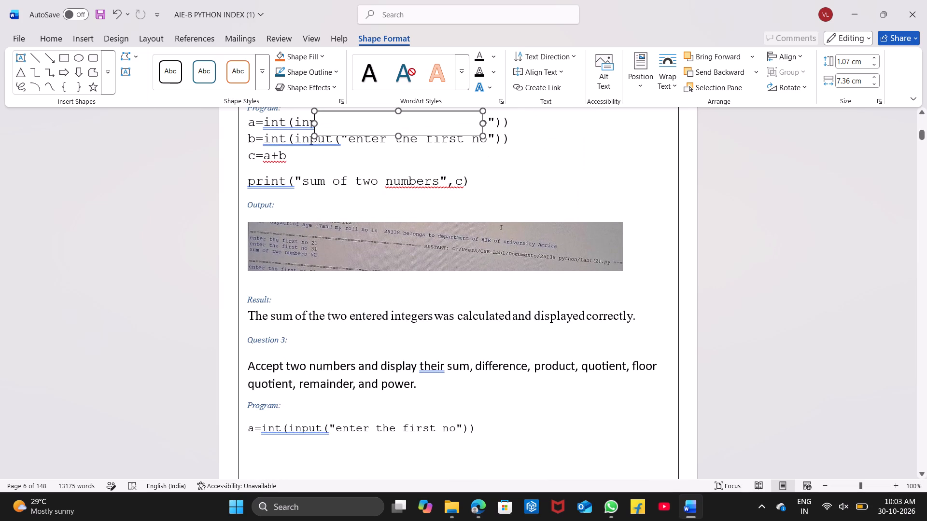
left_click_drag(412, 72, 404, 83)
scroll(502, 202, "up", 1)
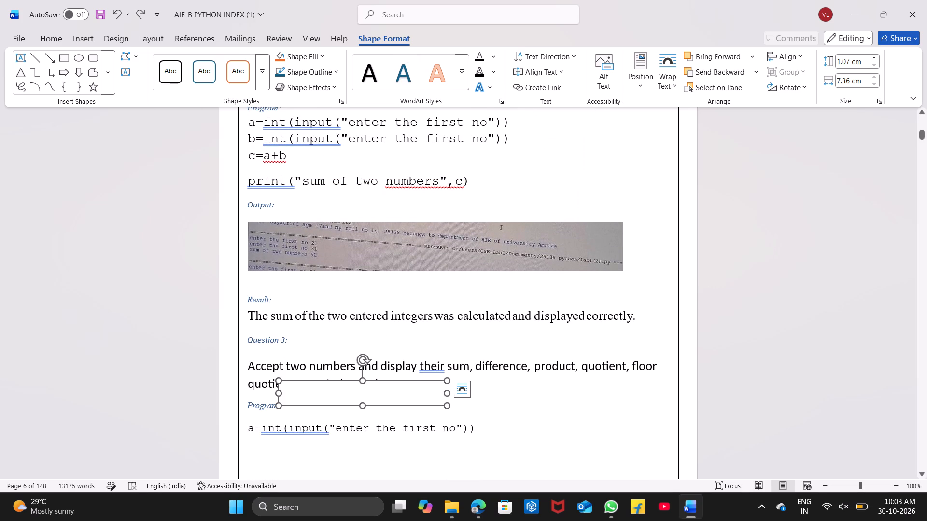
scroll(502, 202, "up", 1)
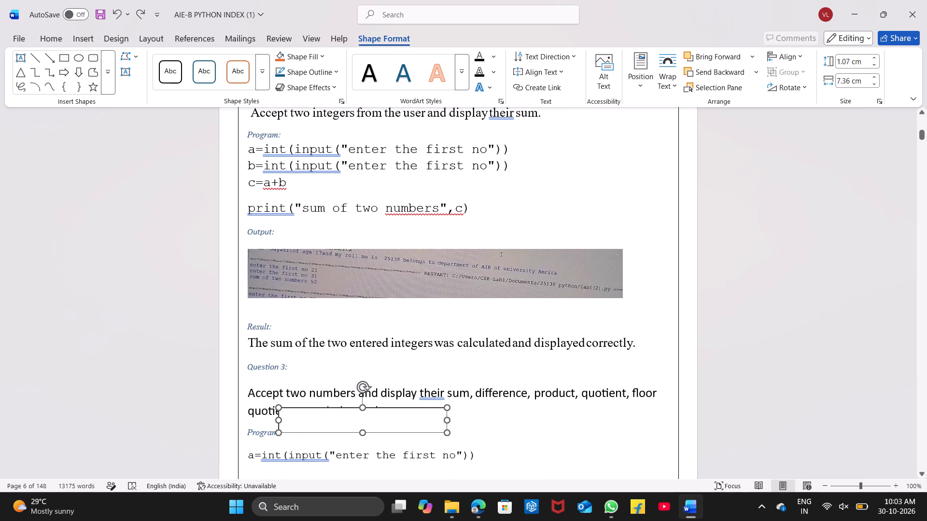
left_click_drag(393, 407, 451, 172)
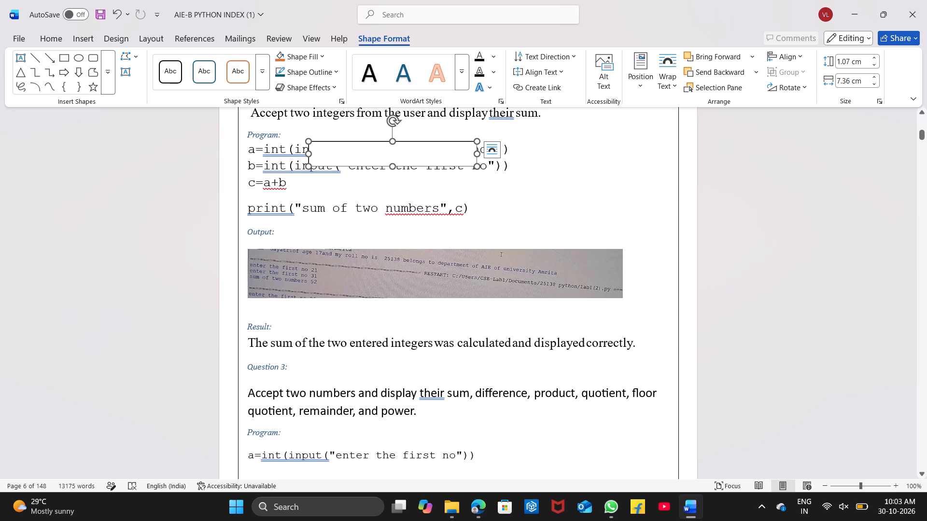
scroll(529, 224, "up", 3)
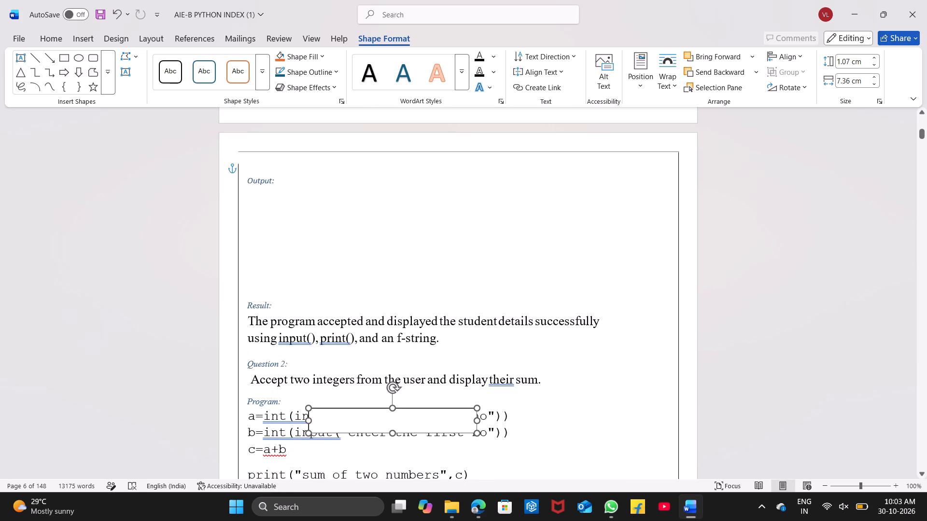
left_click_drag(441, 407, 476, 243)
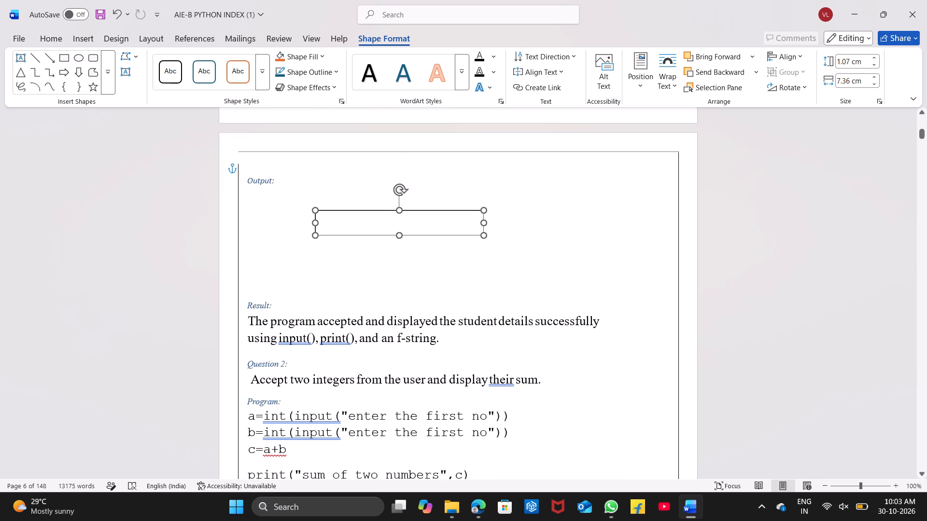
left_click_drag(476, 243, 476, 244)
Paste the captured output screenshot inside the text box.
left_click(387, 225)
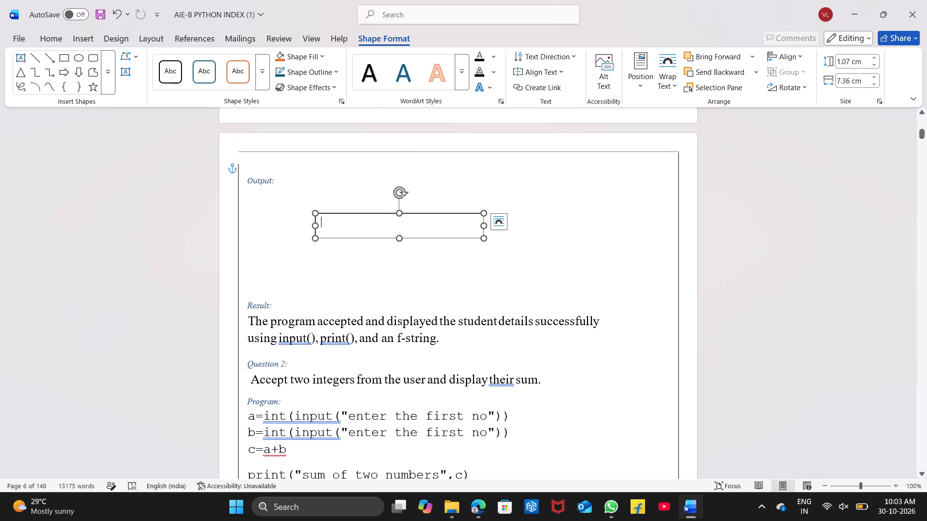
key("ctrl+v")
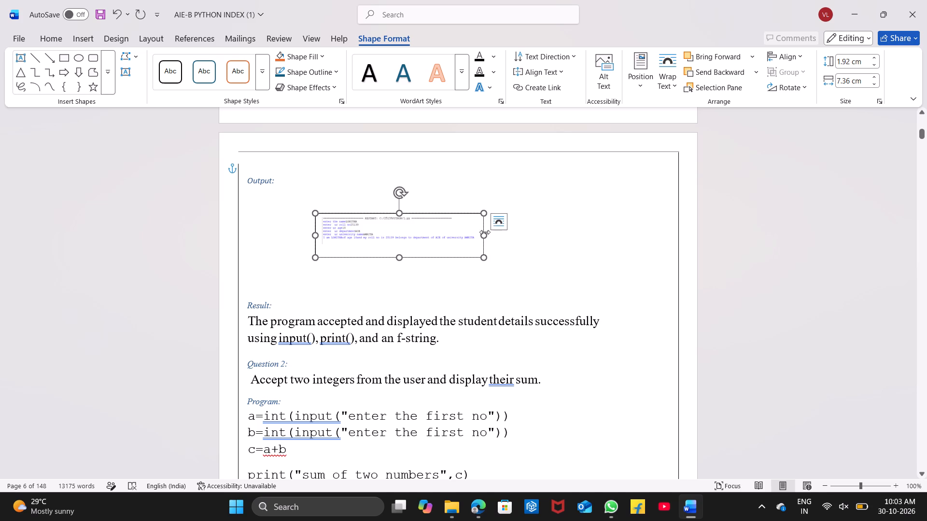
Enlarge the text box to about 16 cm wide, filling the space between Question 1's Output and Result headings.
left_click_drag(480, 233, 633, 227)
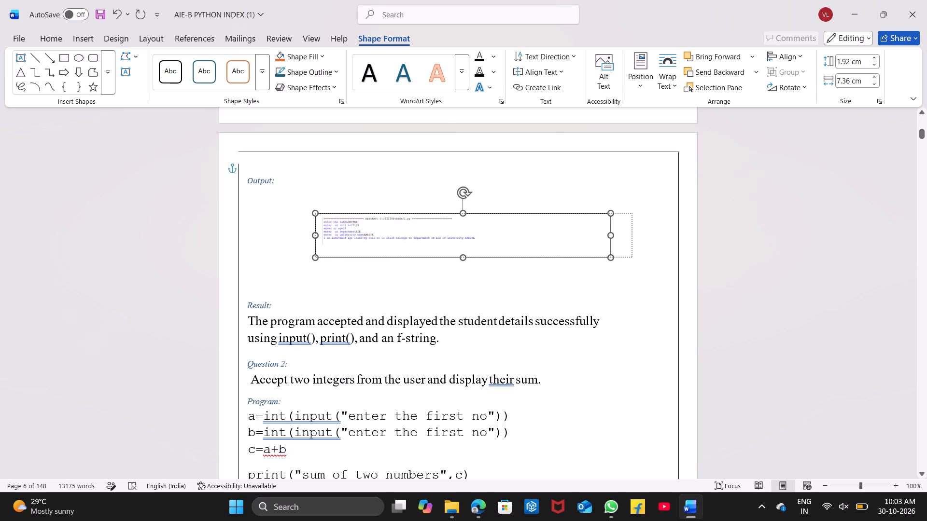
left_click_drag(633, 227, 617, 231)
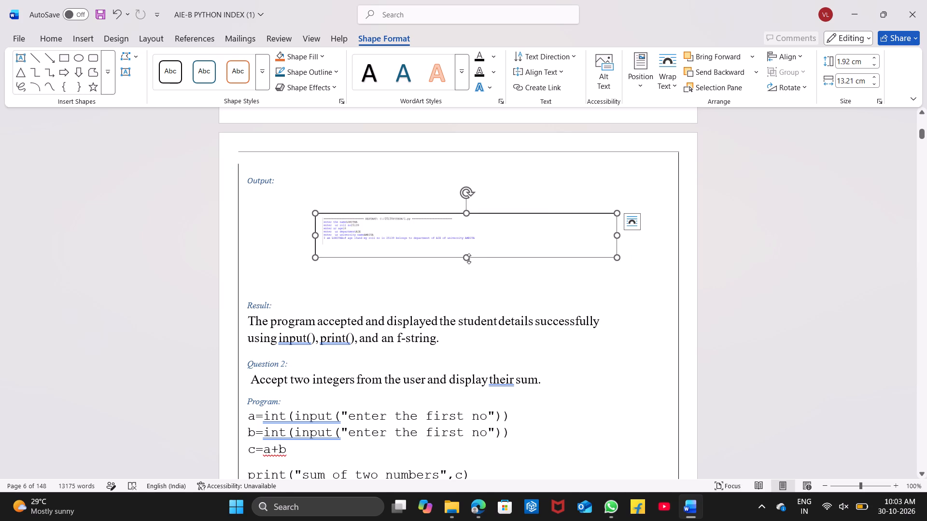
left_click_drag(467, 258, 460, 290)
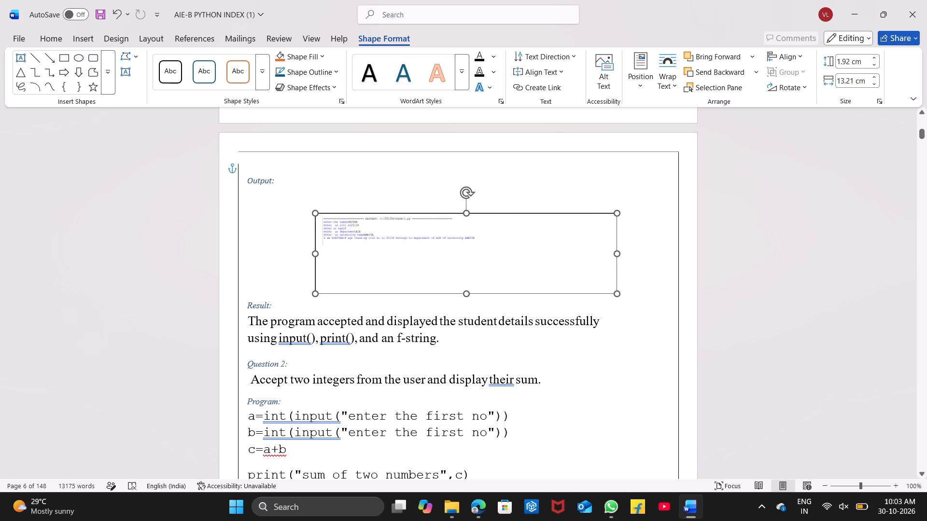
left_click_drag(460, 290, 460, 290)
left_click_drag(315, 251, 253, 252)
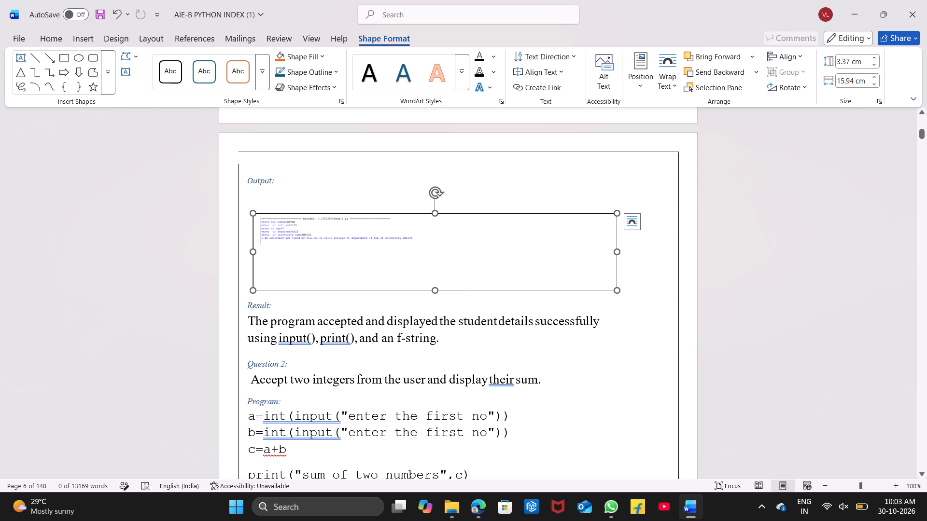
left_click_drag(436, 209, 435, 194)
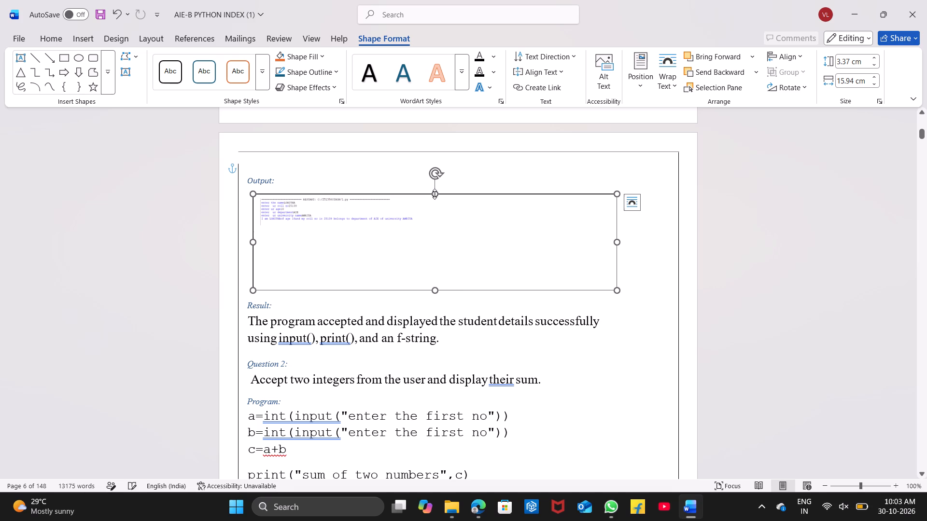
Stretch the pasted output screenshot in height and width so it fills the text box under Question 1's Output heading.
left_click(337, 206)
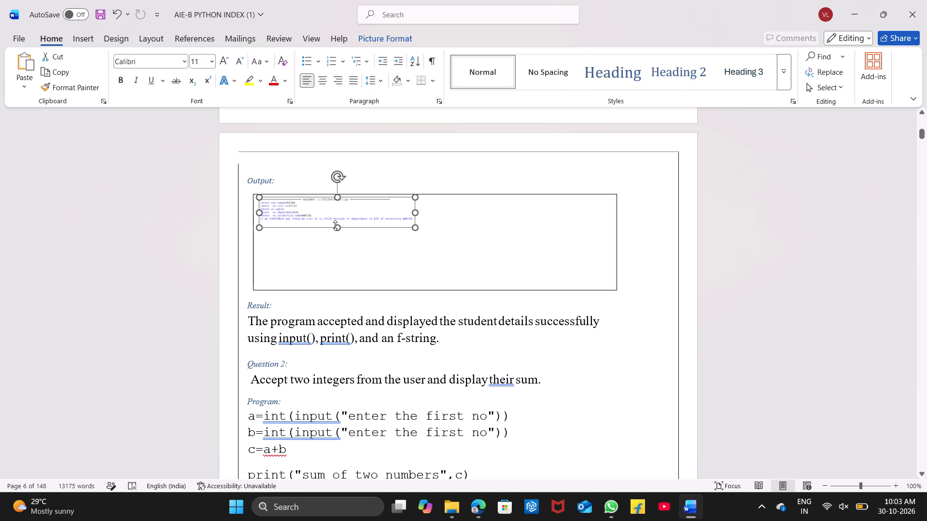
left_click_drag(335, 225, 342, 280)
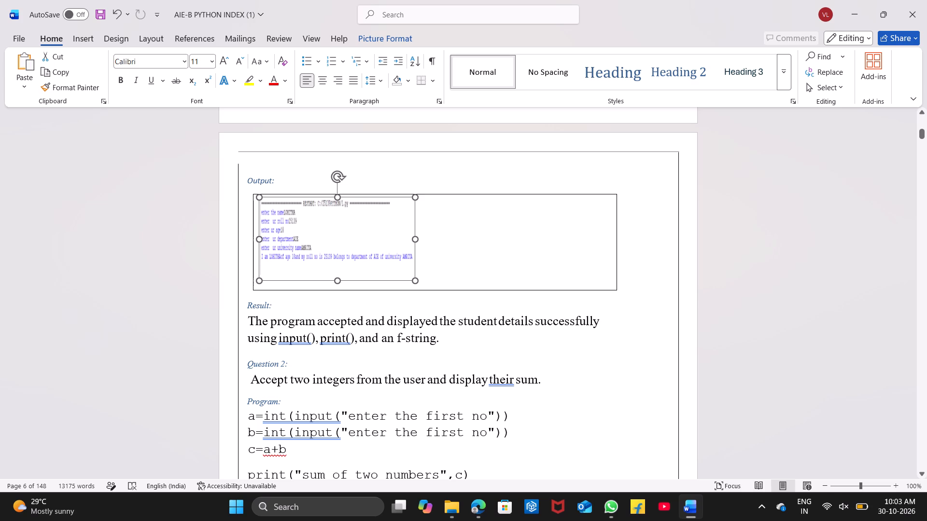
left_click_drag(342, 280, 343, 283)
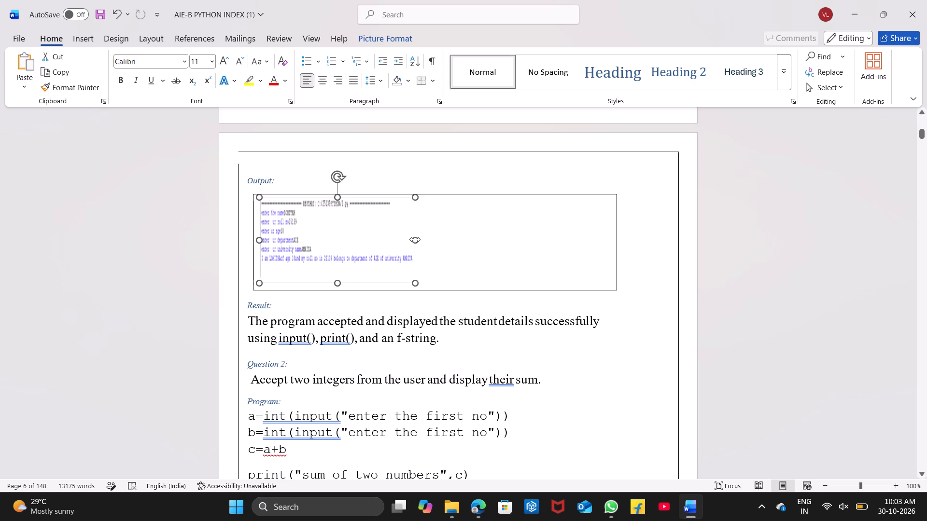
left_click_drag(415, 239, 606, 252)
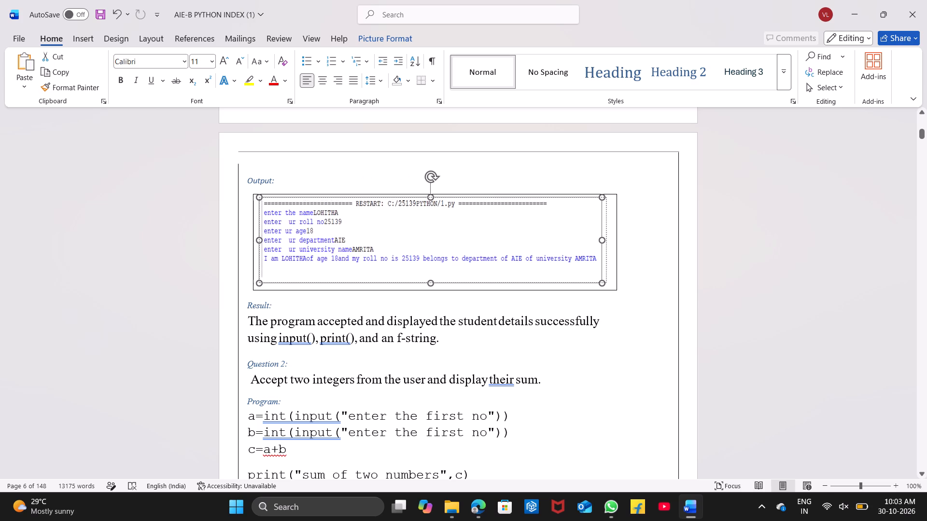
left_click_drag(606, 252, 617, 258)
left_click(775, 297)
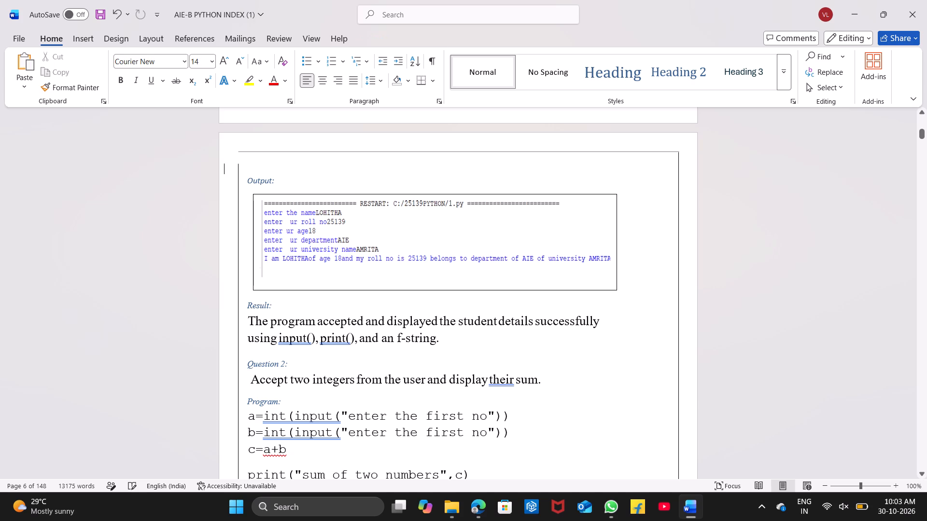
scroll(691, 322, "down", 2)
scroll(691, 322, "right", 1)
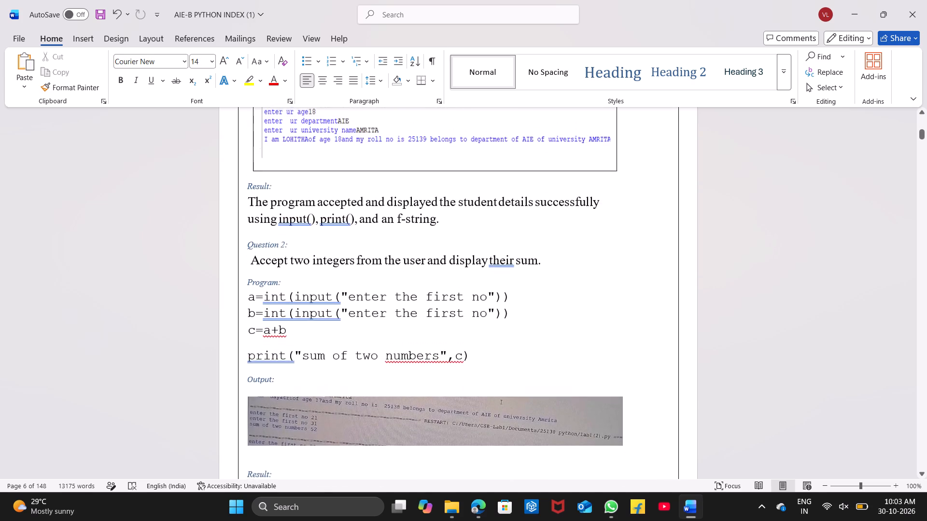
scroll(691, 322, "right", 1)
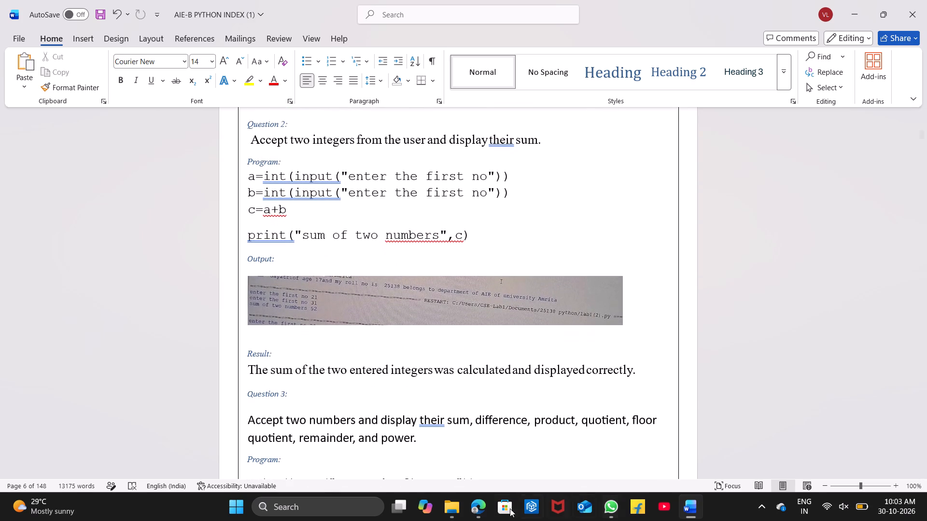
left_click(480, 451)
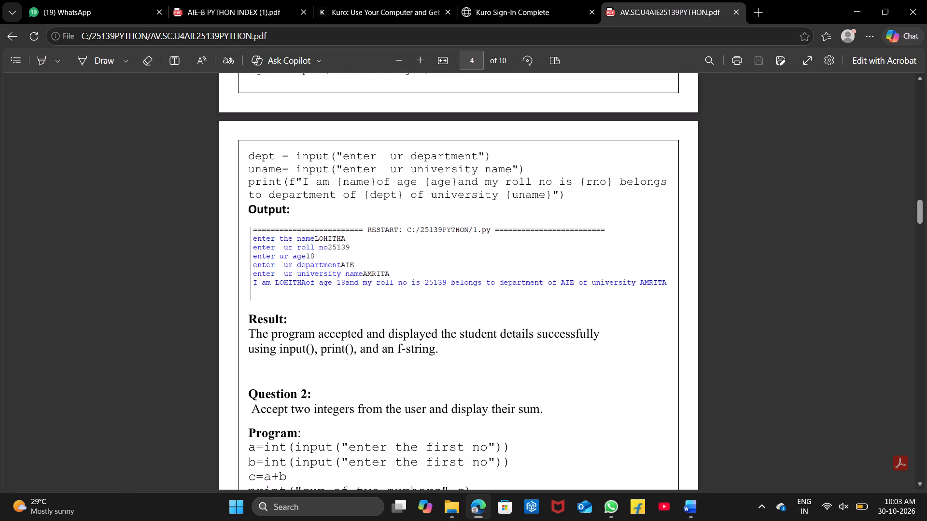
scroll(403, 351, "down", 4)
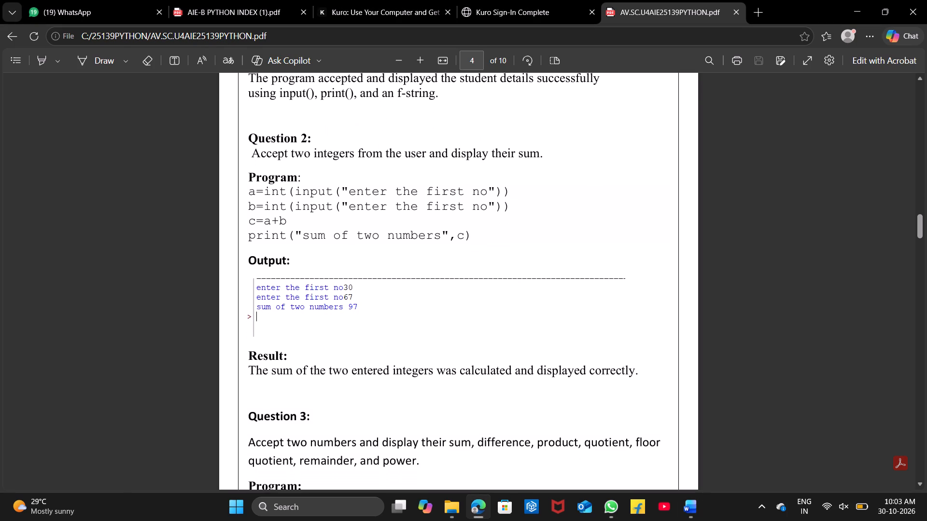
key("shift+super+s")
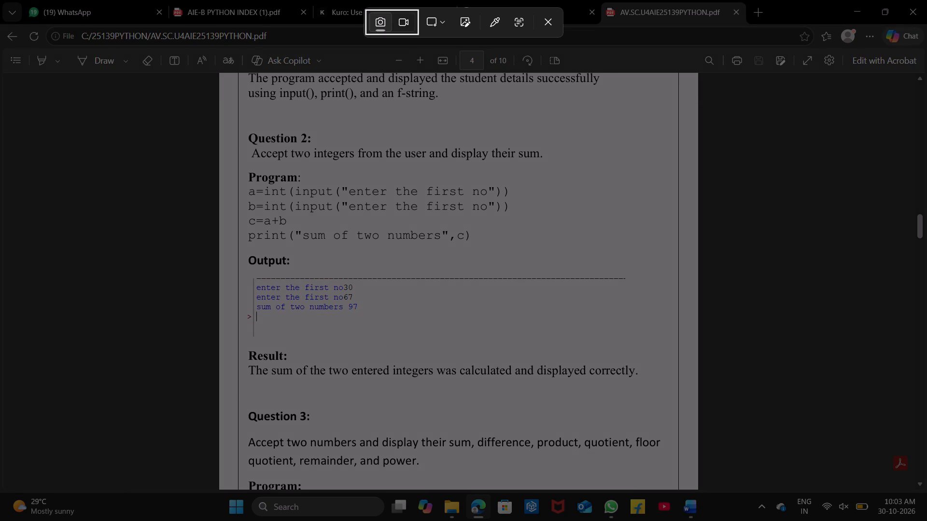
left_click_drag(253, 275, 536, 327)
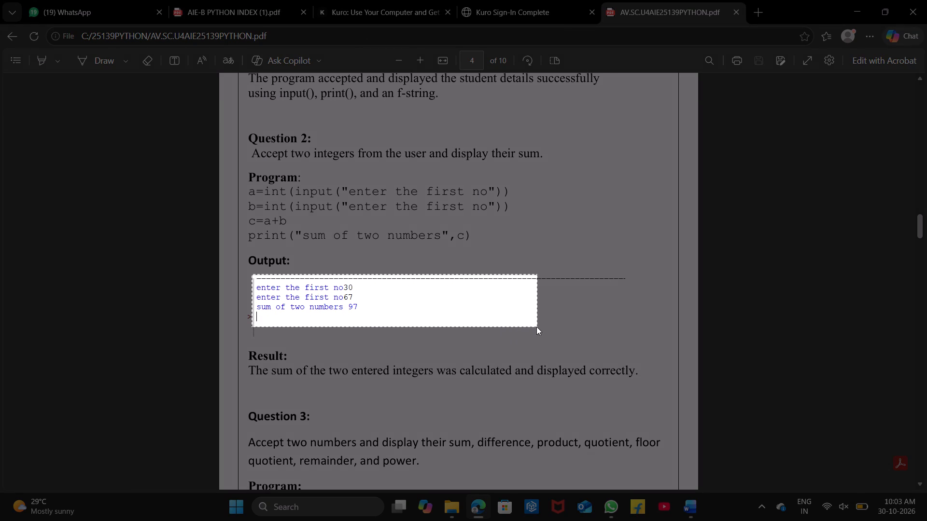
left_click_drag(536, 327, 536, 327)
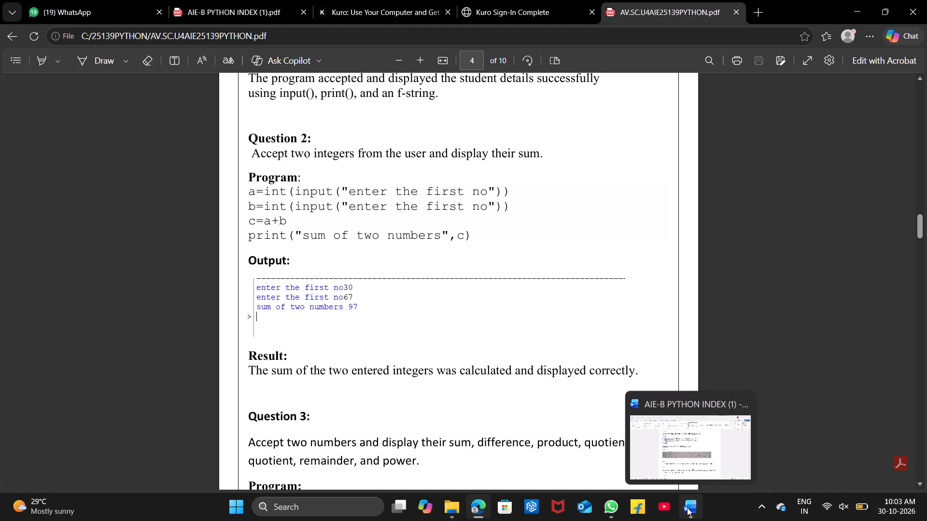
Return to the Word lab record and delete the photo under Question 2's Output heading.
left_click(690, 440)
left_click(436, 302)
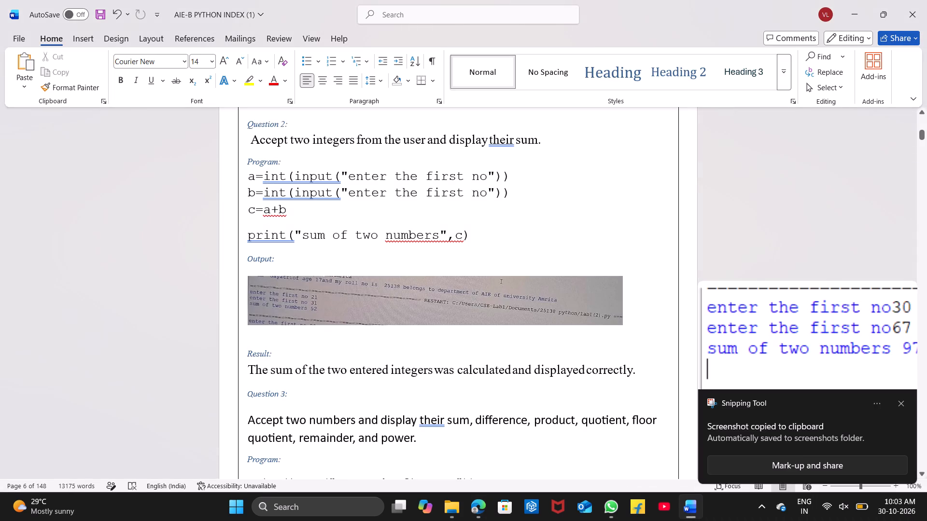
left_click(436, 302)
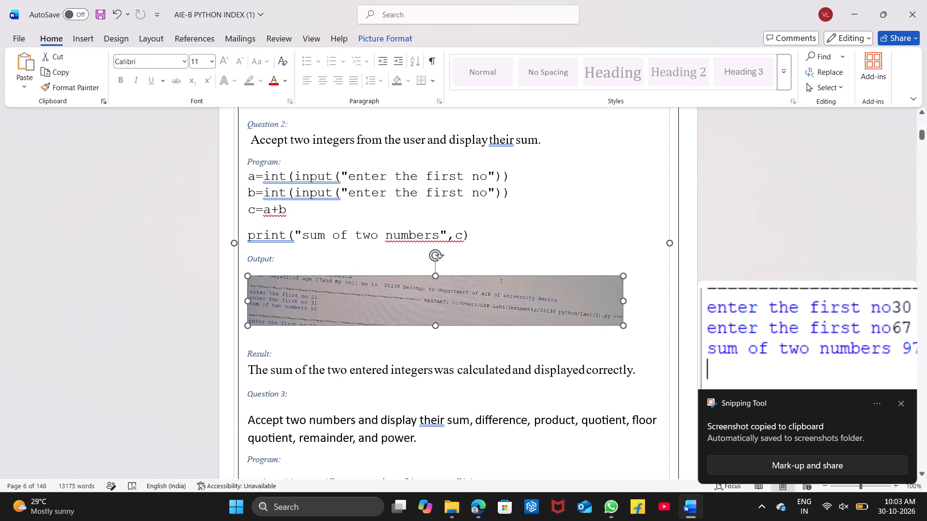
key("BackSpace")
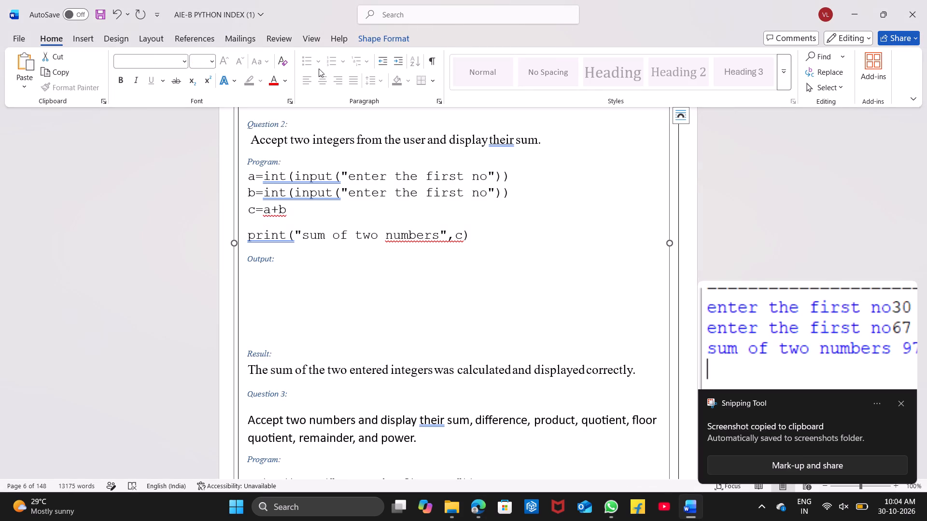
Insert a Simple Text Box and place it in the blank space below Question 2's Output heading.
left_click(83, 35)
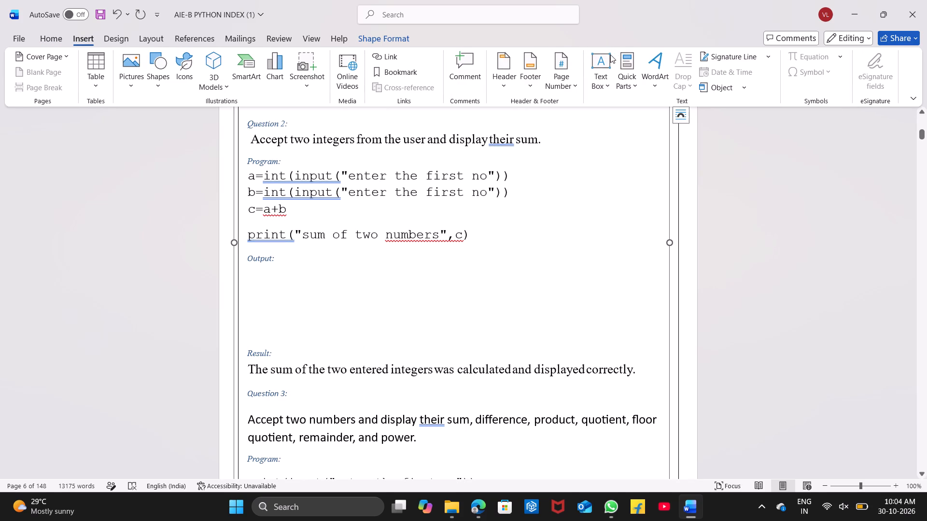
left_click(607, 55)
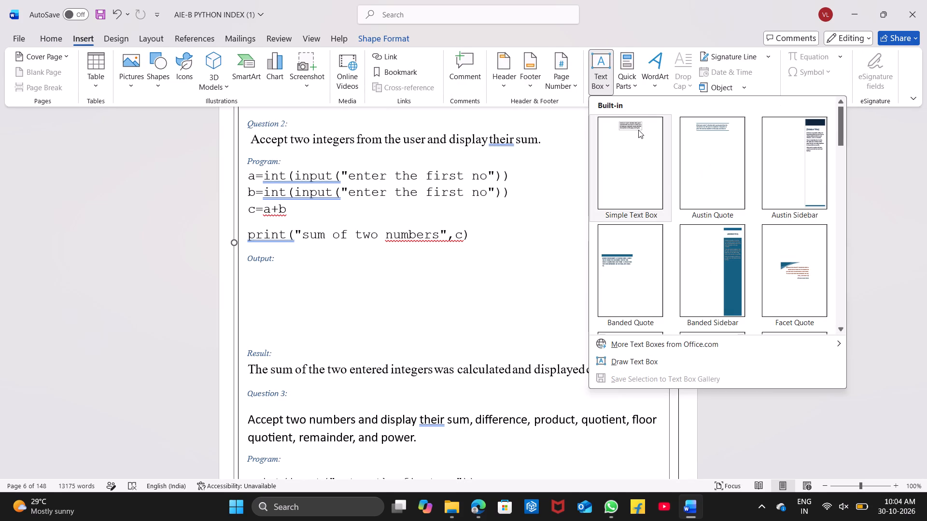
left_click(638, 130)
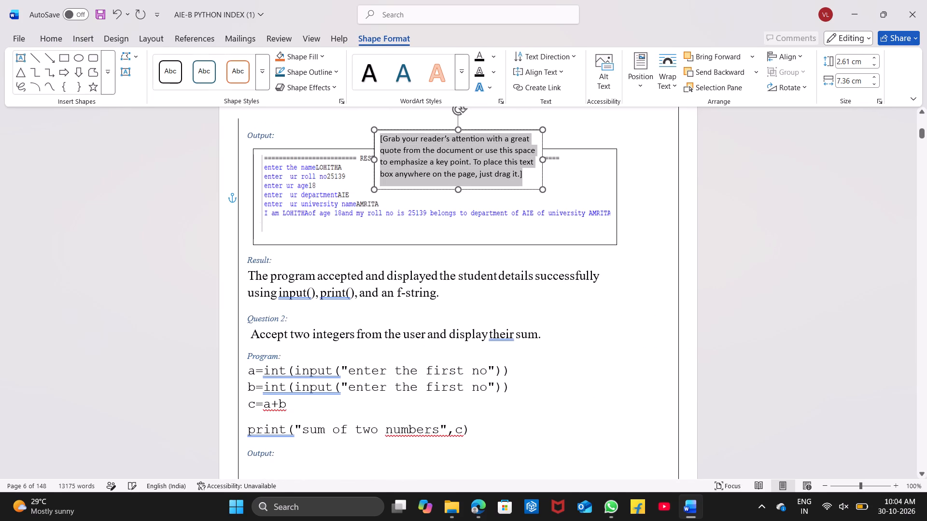
left_click_drag(497, 129, 483, 409)
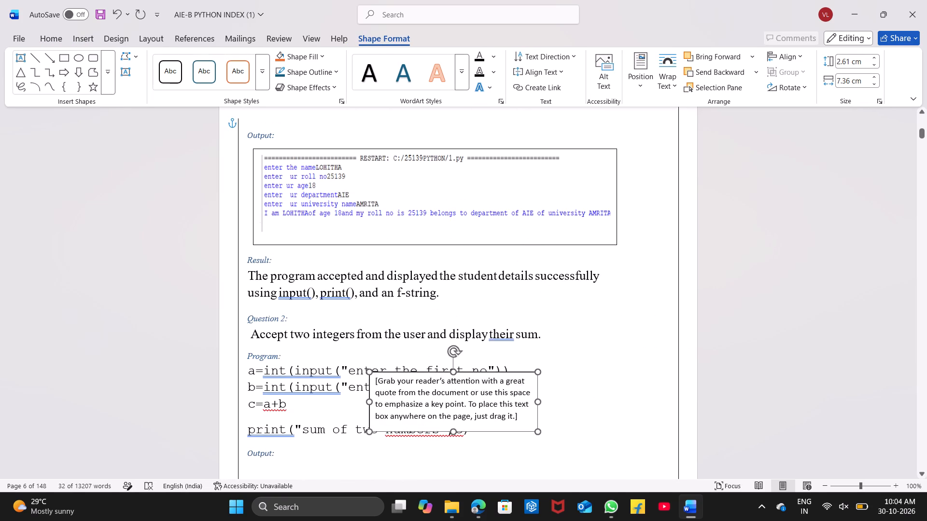
left_click_drag(483, 409, 460, 444)
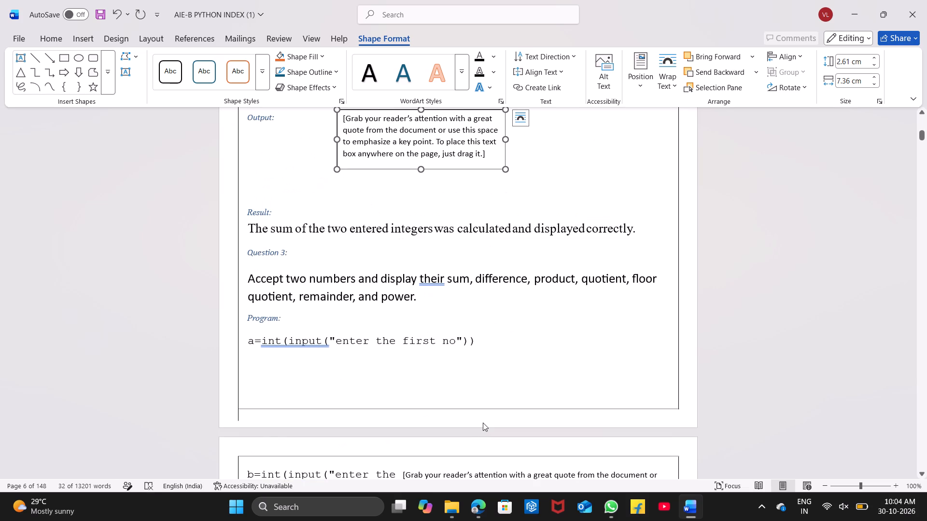
scroll(529, 272, "up", 2)
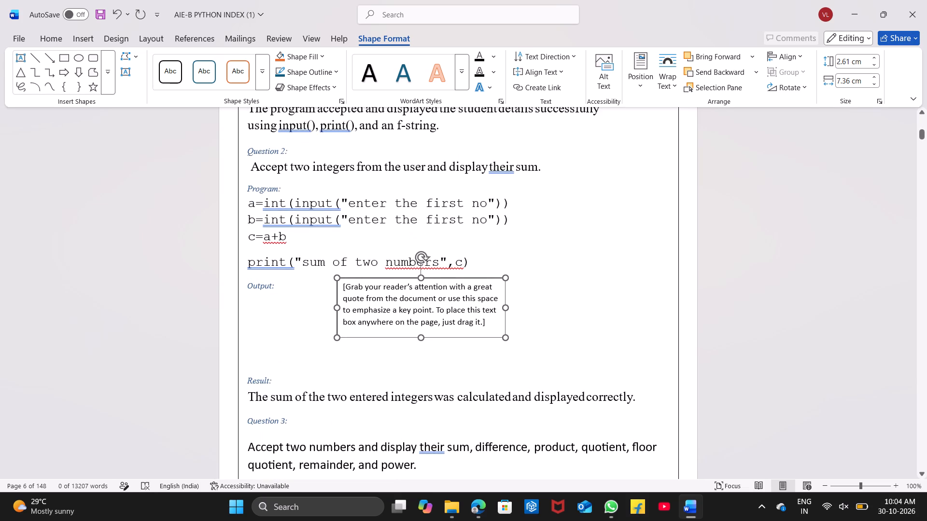
left_click_drag(437, 276, 428, 294)
Clear the new text box's placeholder text and enlarge the box to about 15.2 cm wide and 3.5 cm high.
left_click(412, 313)
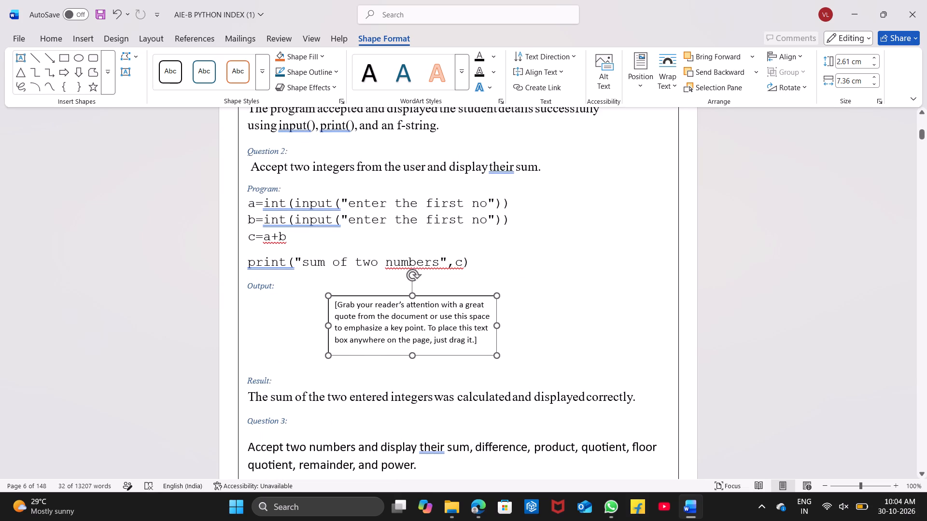
key("BackSpace")
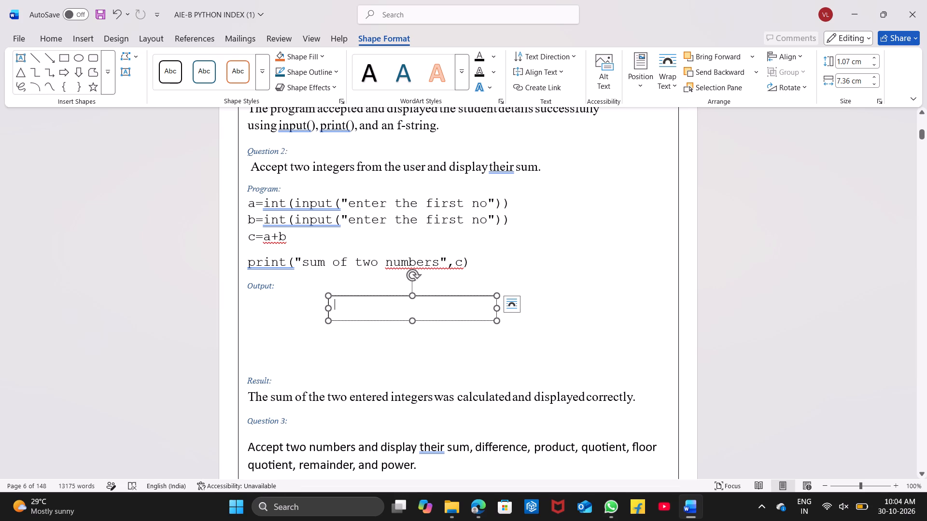
left_click_drag(326, 310, 256, 323)
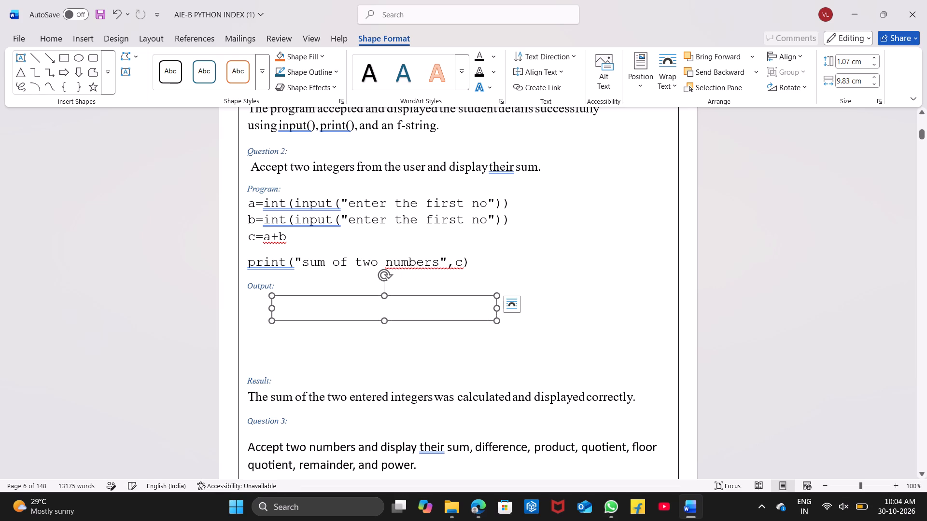
left_click_drag(494, 308, 532, 306)
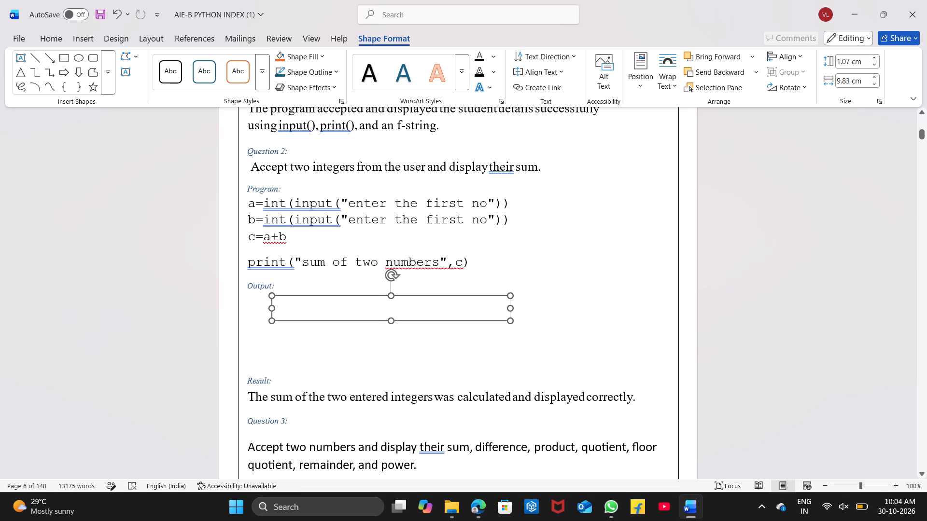
left_click_drag(532, 306, 619, 313)
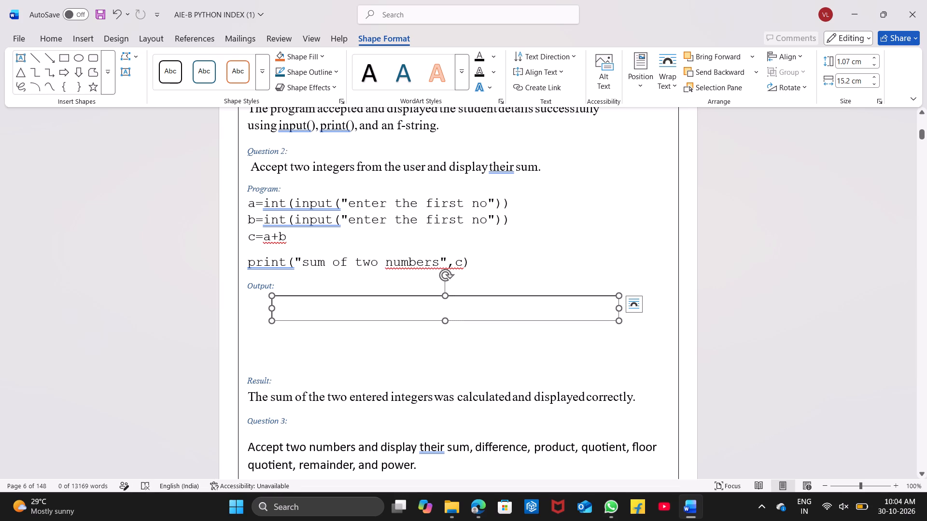
left_click_drag(445, 323, 440, 375)
Paste the captured Question 2 output screenshot inside the text box.
left_click(323, 313)
key("ctrl+v")
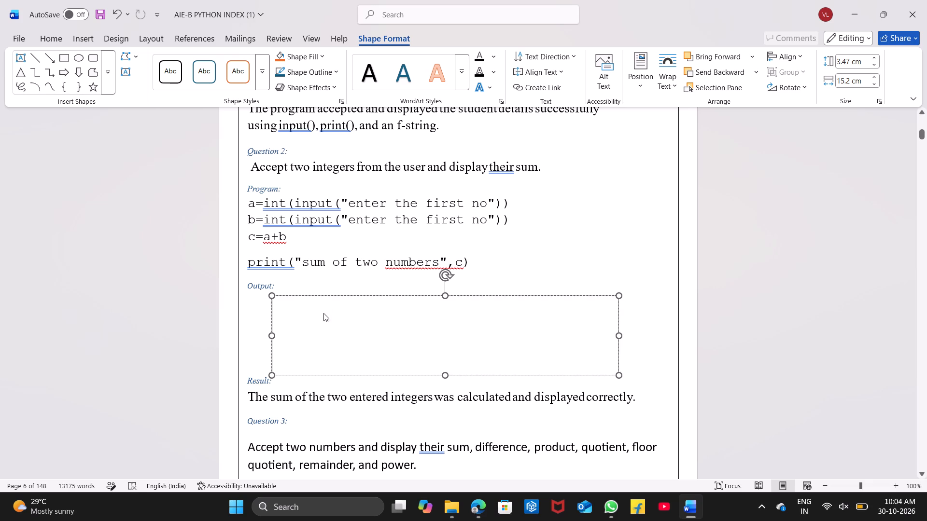
left_click(769, 362)
Delete the photo under Question 3's Output heading.
scroll(778, 405, "down", 1)
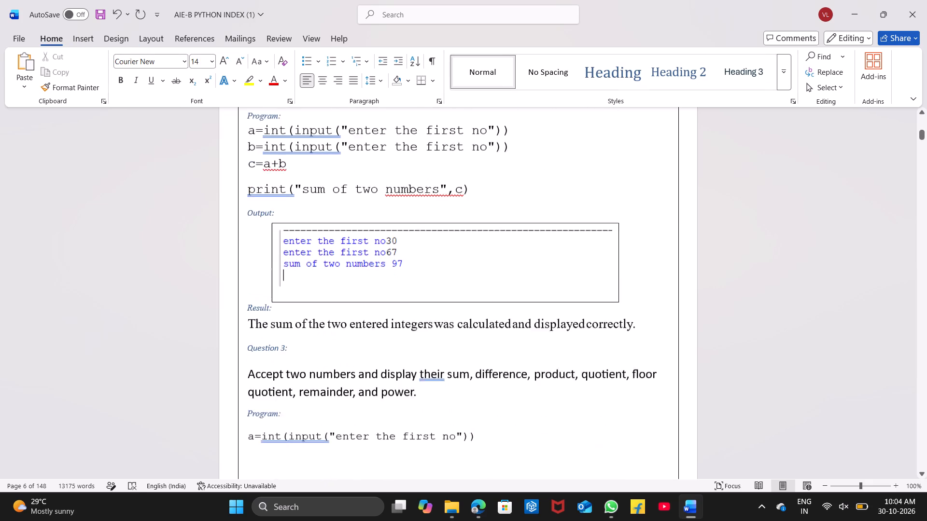
scroll(778, 405, "down", 3)
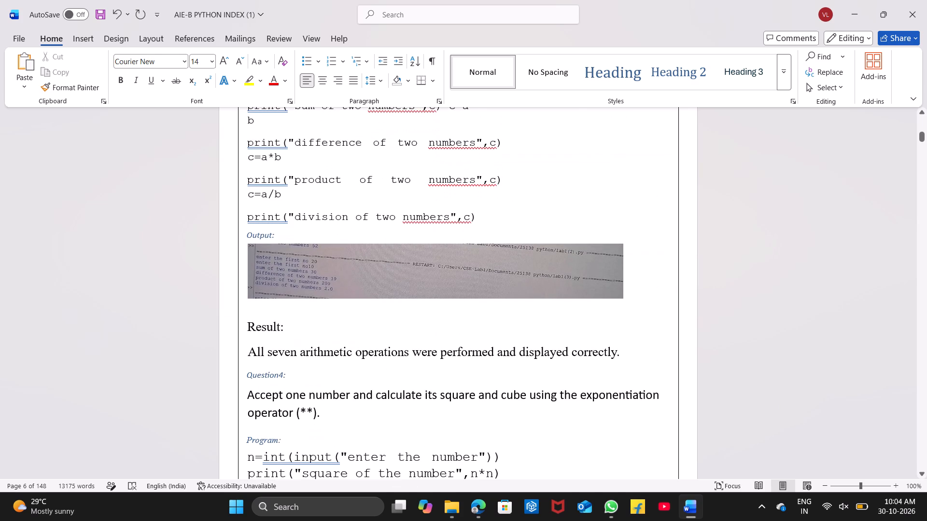
left_click(778, 405)
left_click(498, 266)
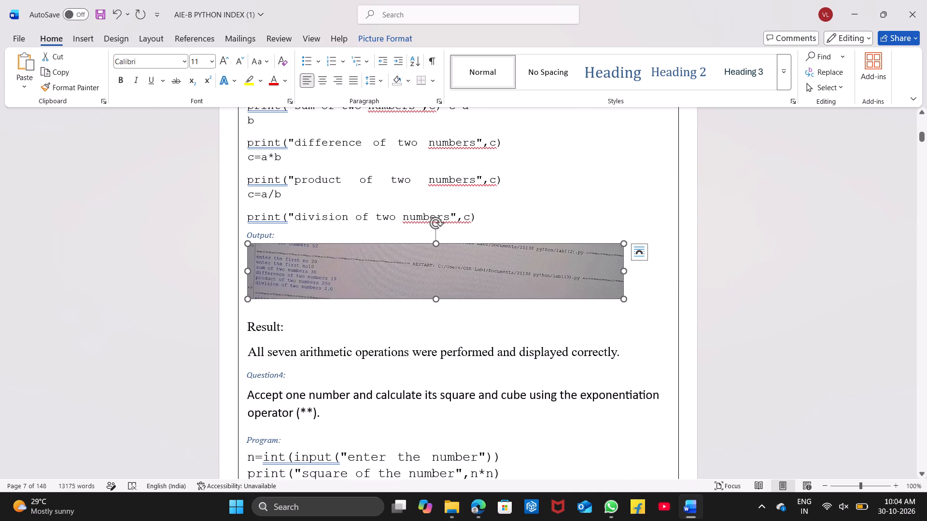
key("BackSpace")
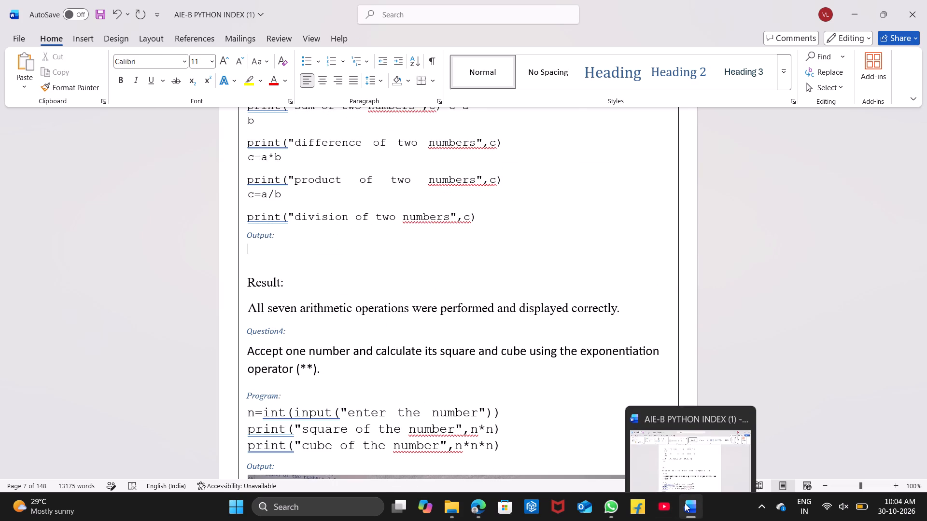
Switch to the lab report PDF in Edge and capture a screenshot of Question 3's program output.
left_click(685, 503)
scroll(435, 329, "down", 6)
key("shift+super+s")
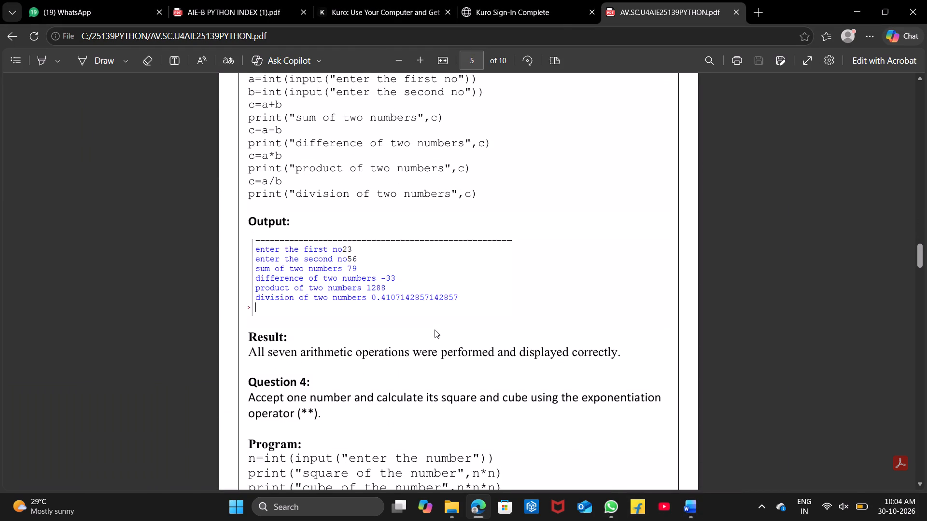
left_click_drag(250, 236, 519, 291)
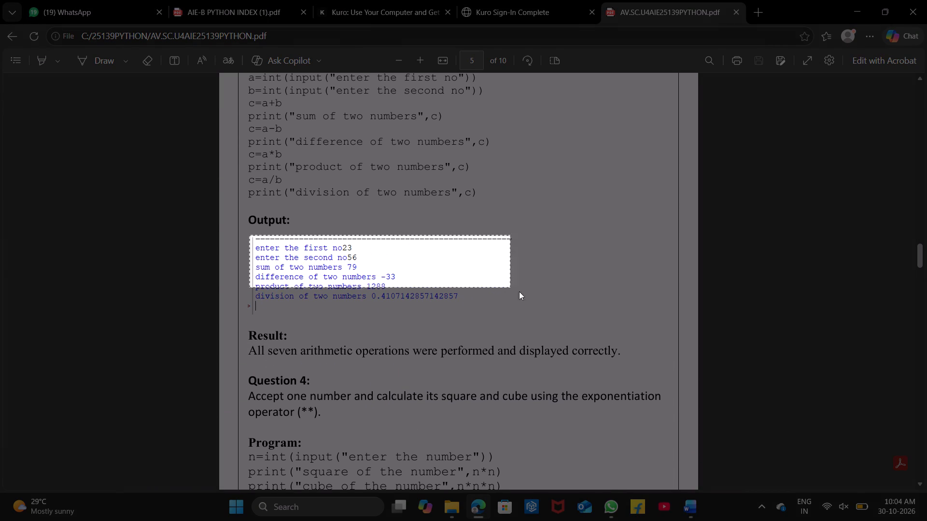
left_click_drag(519, 291, 541, 309)
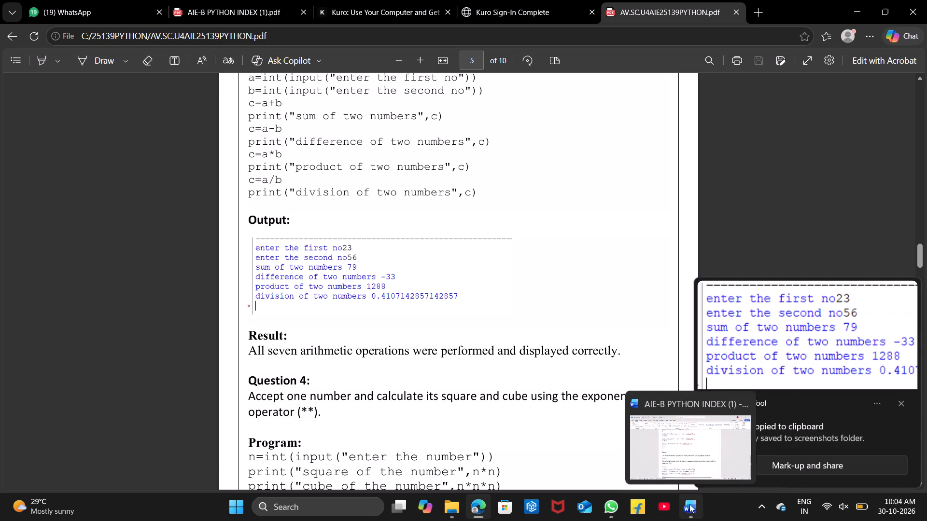
Switch back to the Word lab record and insert a Simple Text Box, placing it beside Question 3's Output heading.
left_click(688, 462)
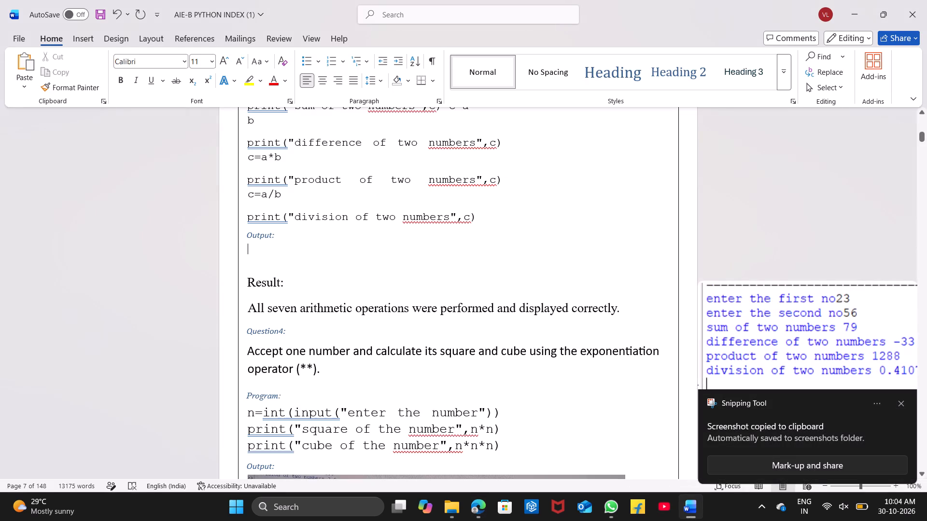
left_click(87, 35)
left_click(87, 35)
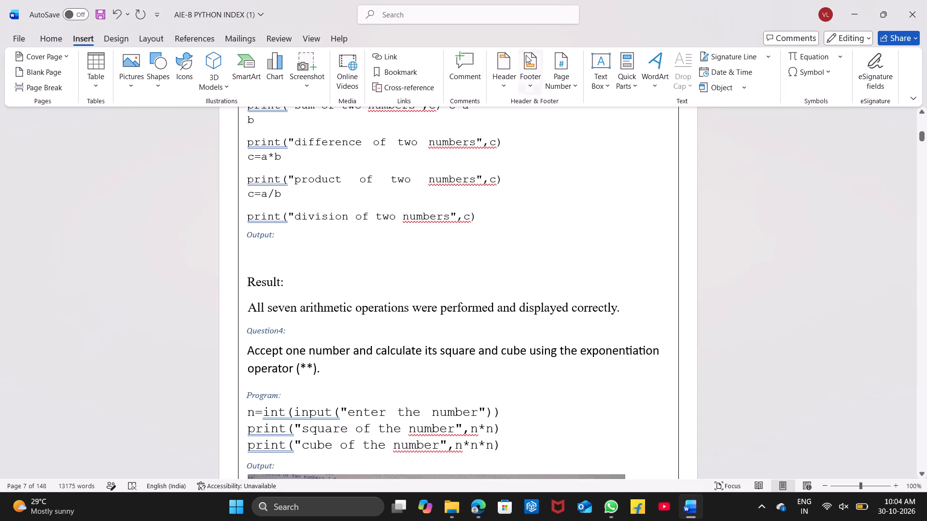
left_click(608, 57)
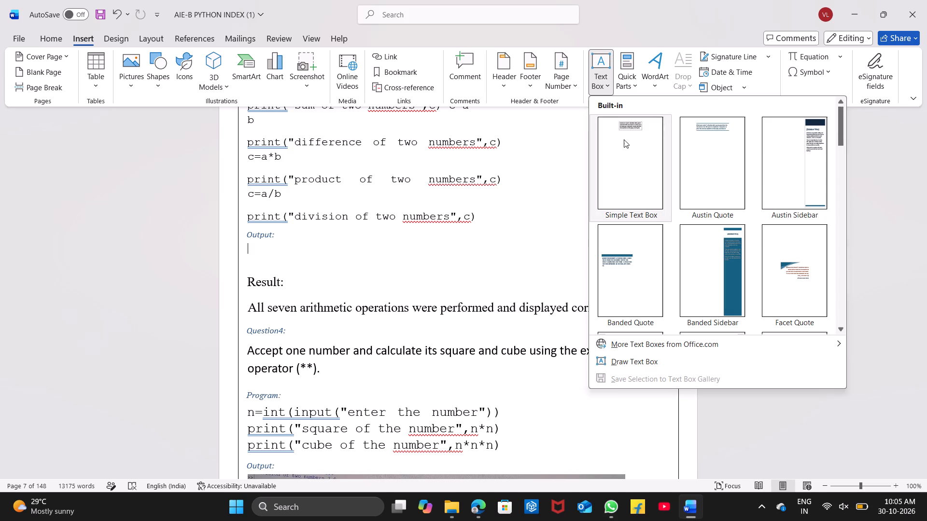
left_click(624, 139)
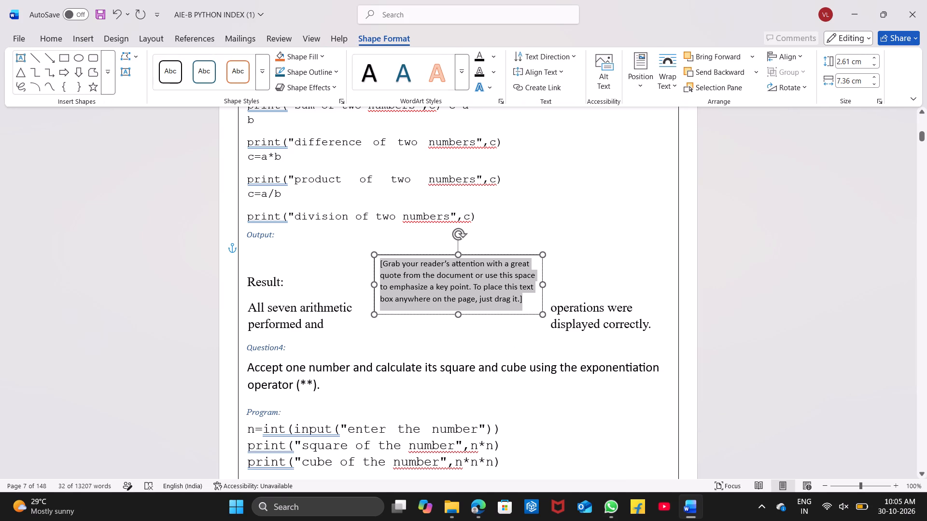
left_click_drag(439, 254, 407, 239)
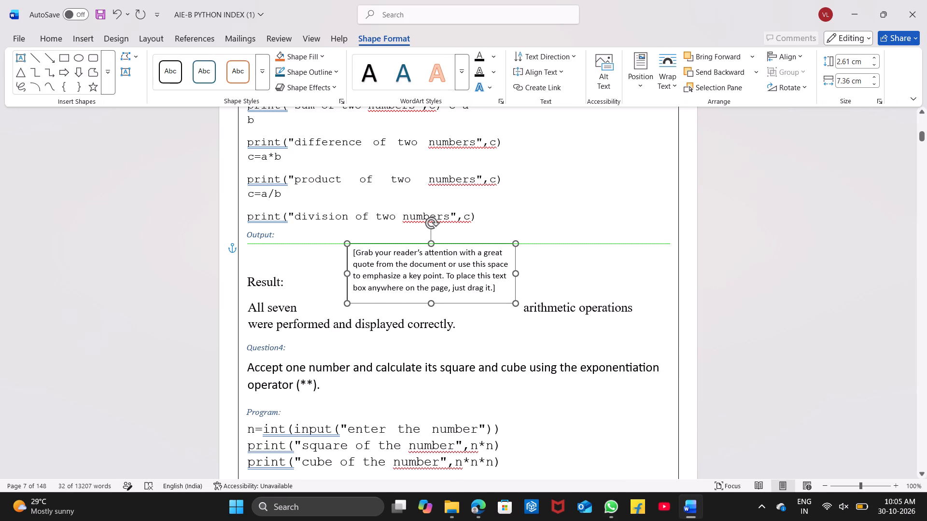
left_click_drag(407, 239, 400, 230)
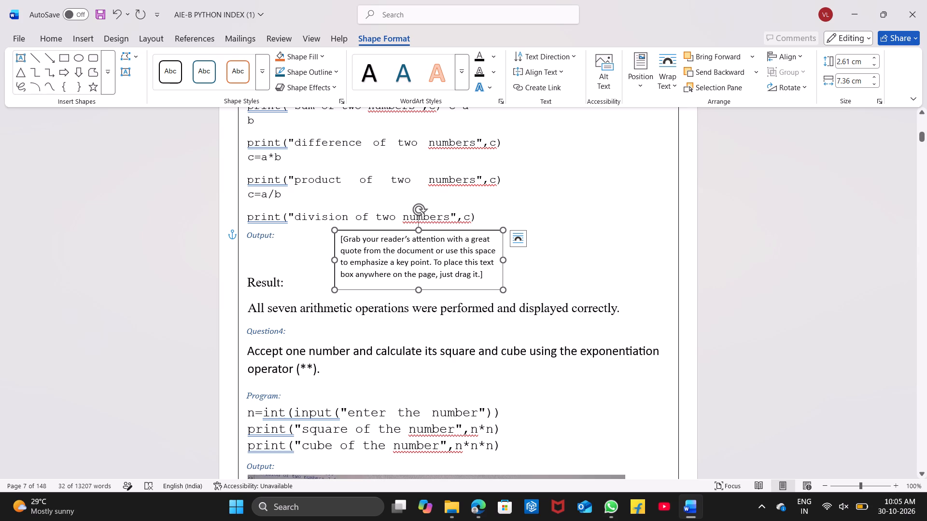
Add two blank lines before Question 3's Result heading to make room for the text box.
left_click(260, 270)
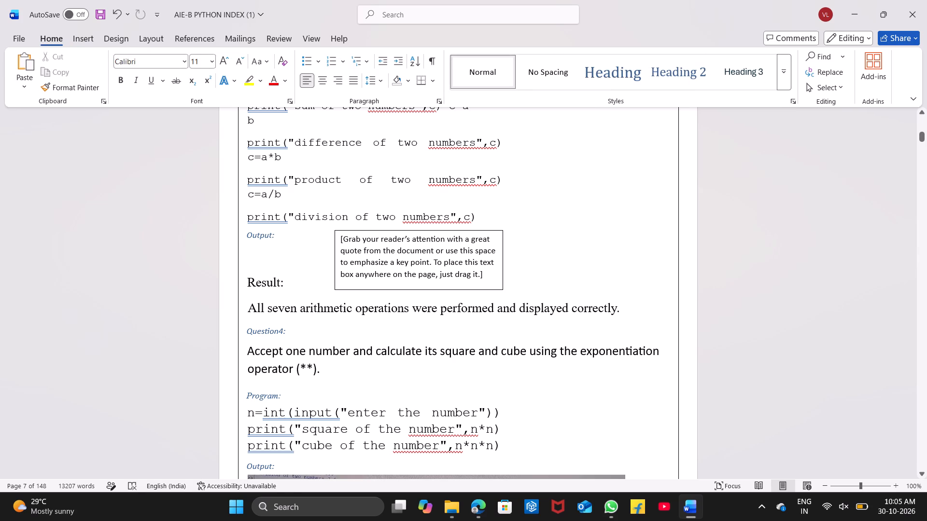
left_click(247, 280)
key("Return")
key("Return")
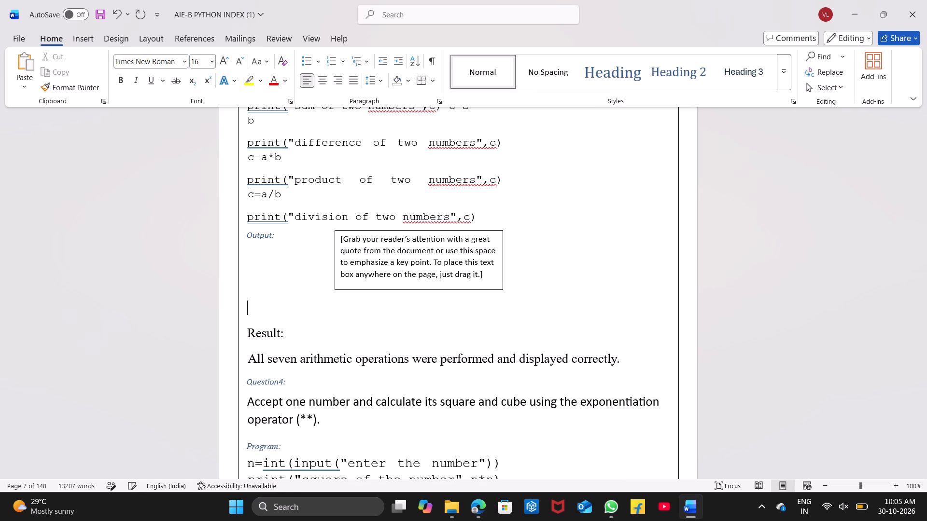
Enlarge the Question 3 text box to about 13.8 cm wide and 3.6 cm high.
double_click(403, 288)
left_click_drag(417, 289, 419, 313)
left_click_drag(334, 272, 308, 286)
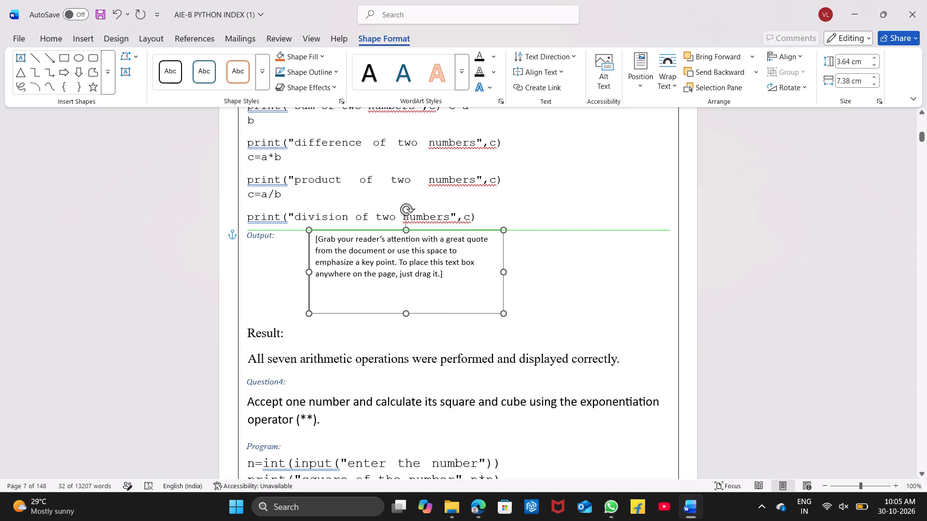
left_click_drag(308, 286, 303, 286)
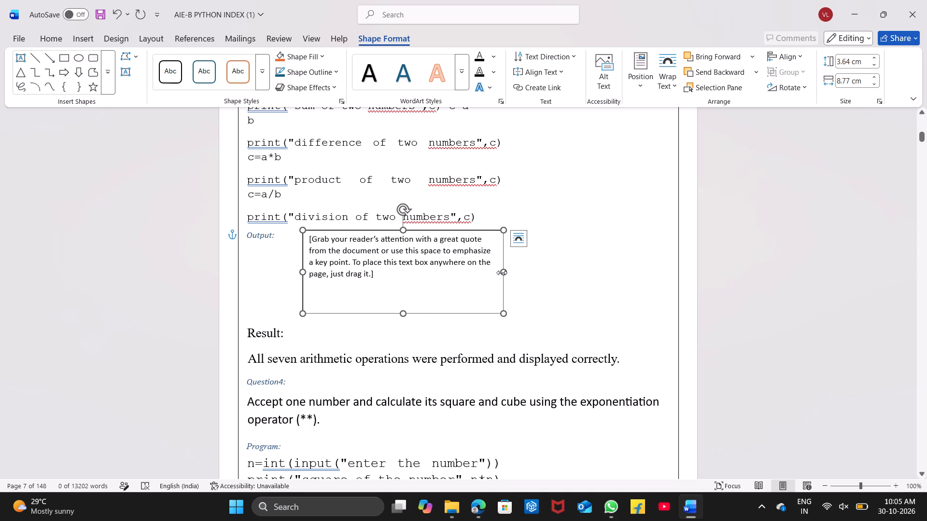
left_click_drag(502, 273, 618, 270)
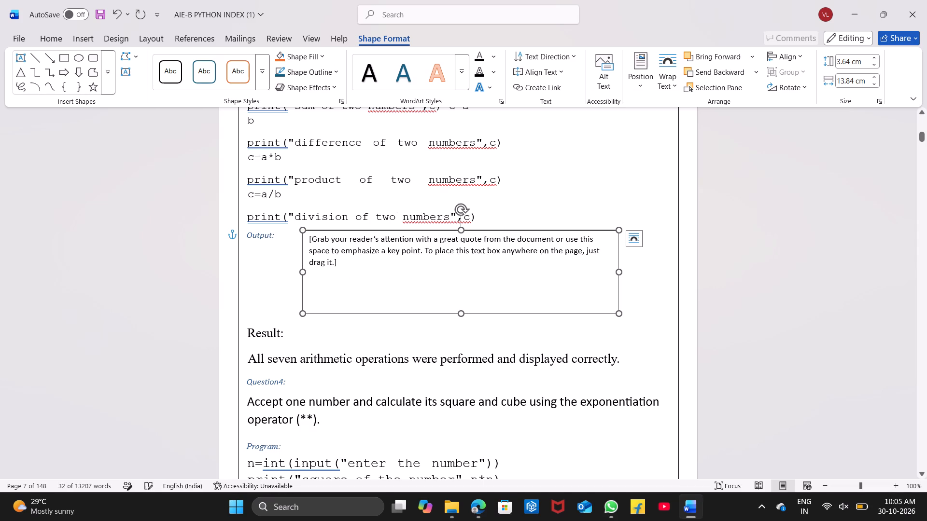
Clear the text box's placeholder text and paste the captured Question 3 output screenshot inside it.
left_click(492, 248)
key("BackSpace")
key("v")
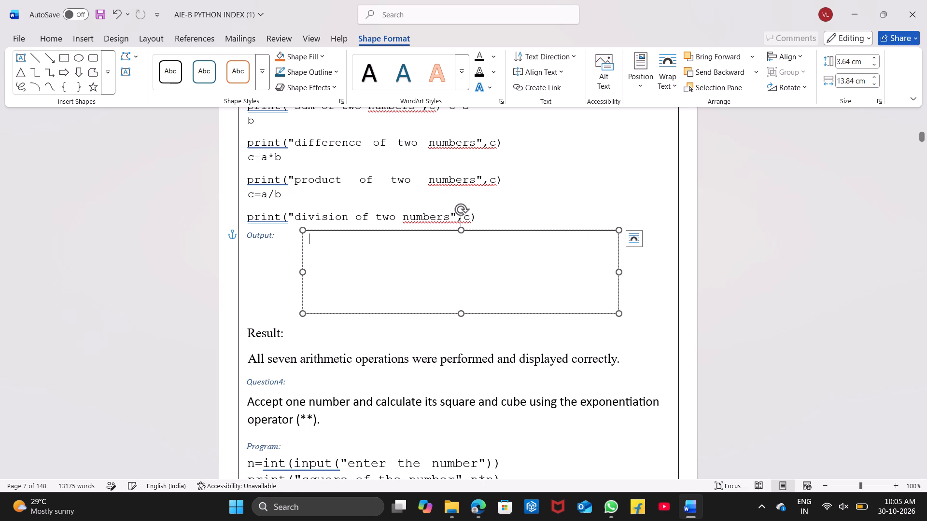
key("BackSpace")
key("ctrl+v")
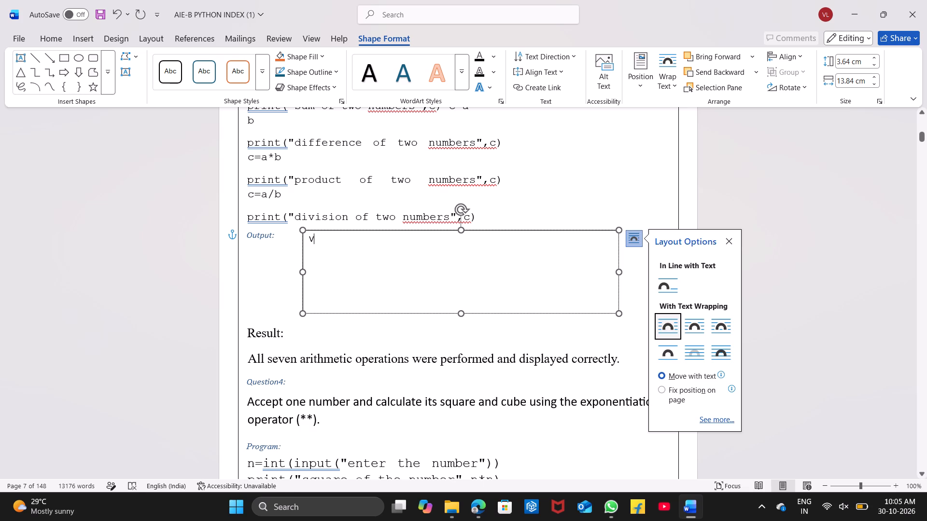
key("BackSpace")
key("ctrl+v")
key("BackSpace")
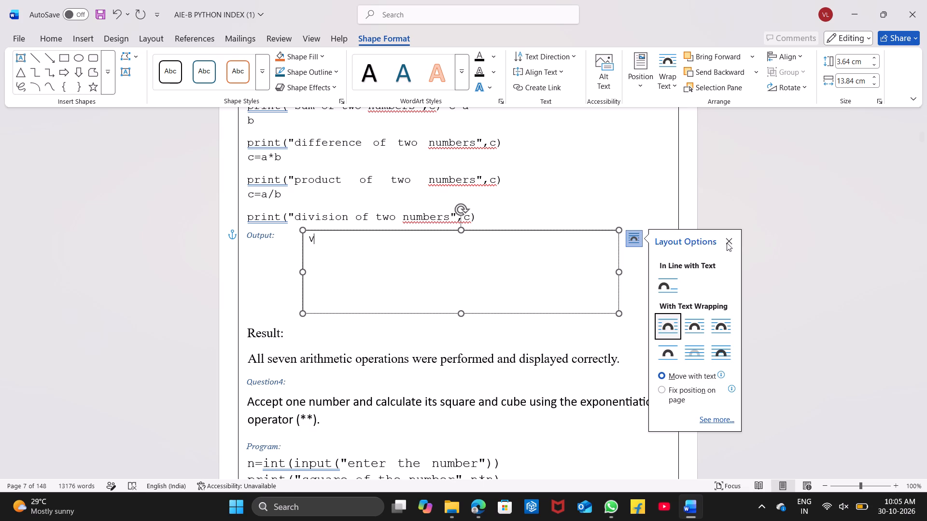
left_click(727, 243)
left_click(353, 246)
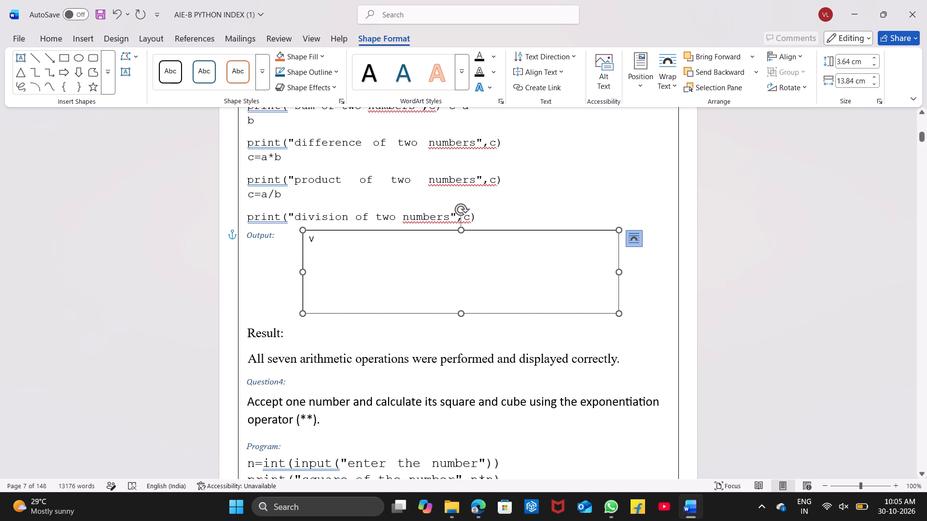
key("BackSpace")
key("ctrl+v")
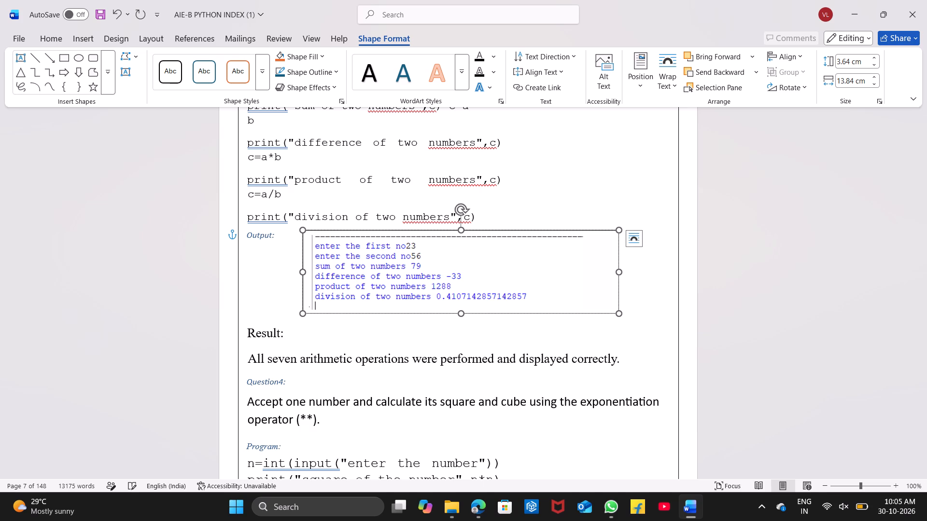
left_click(788, 358)
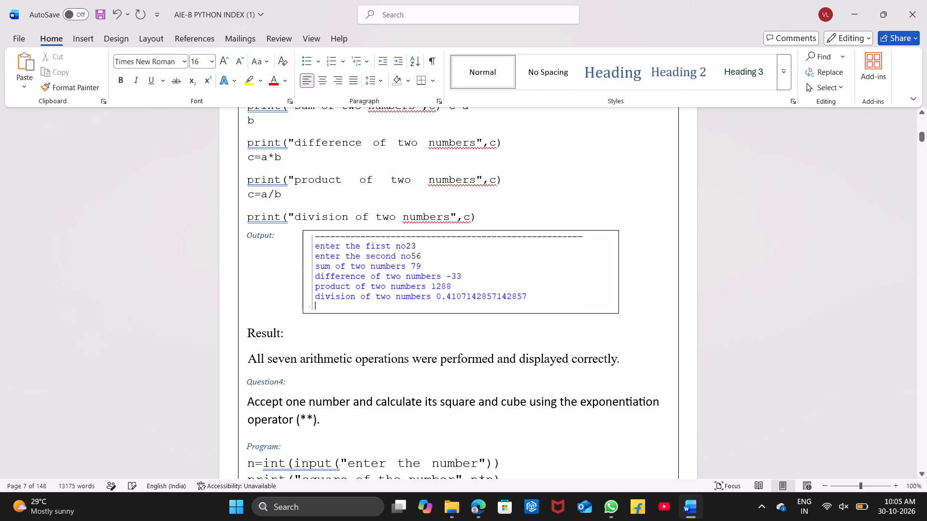
Switch to the lab report PDF in Edge and bring Question 4's program output into view.
scroll(664, 339, "down", 3)
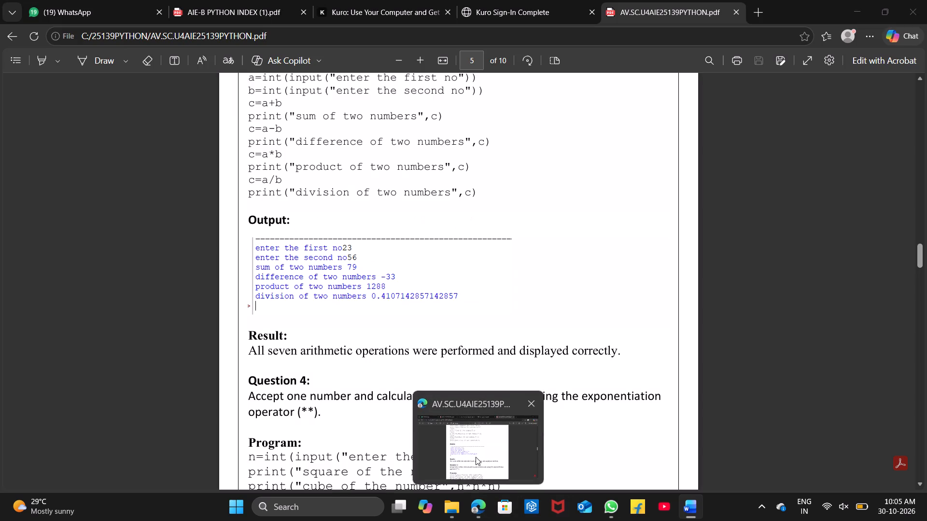
left_click(476, 457)
scroll(456, 337, "down", 5)
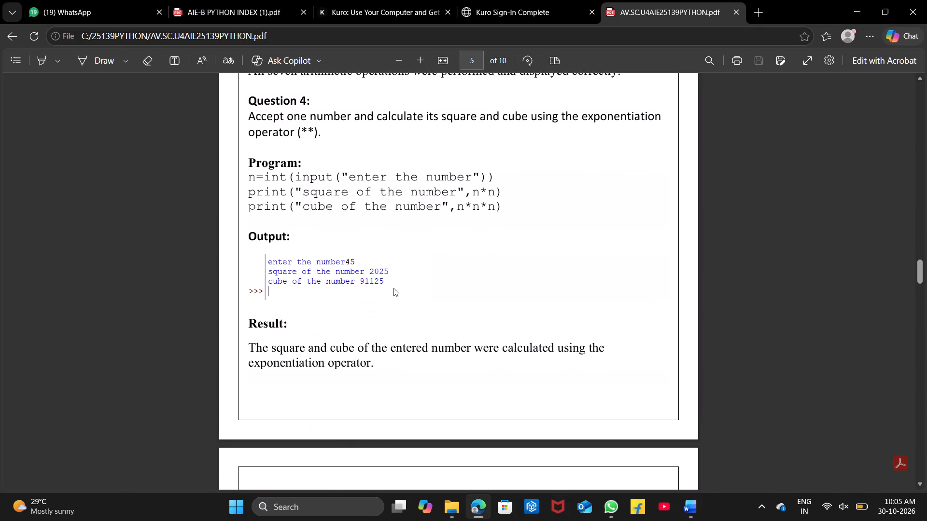
left_click(371, 274)
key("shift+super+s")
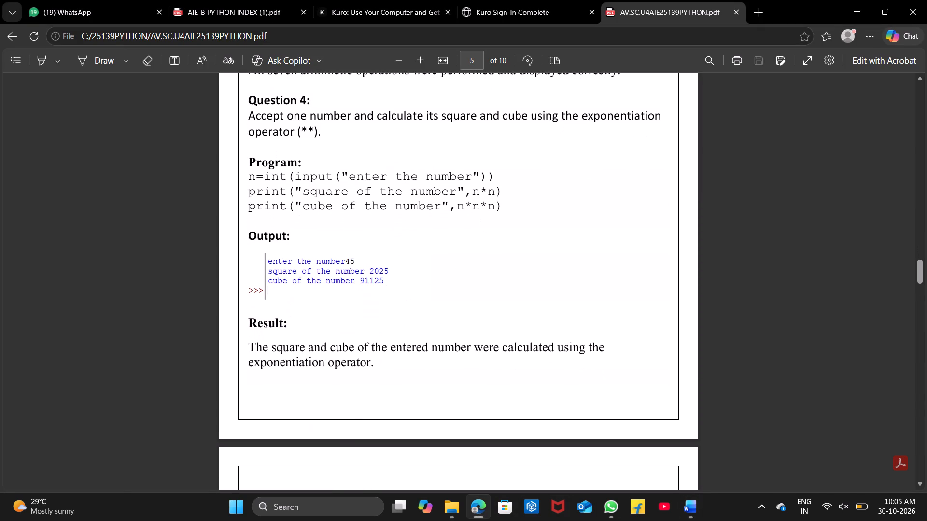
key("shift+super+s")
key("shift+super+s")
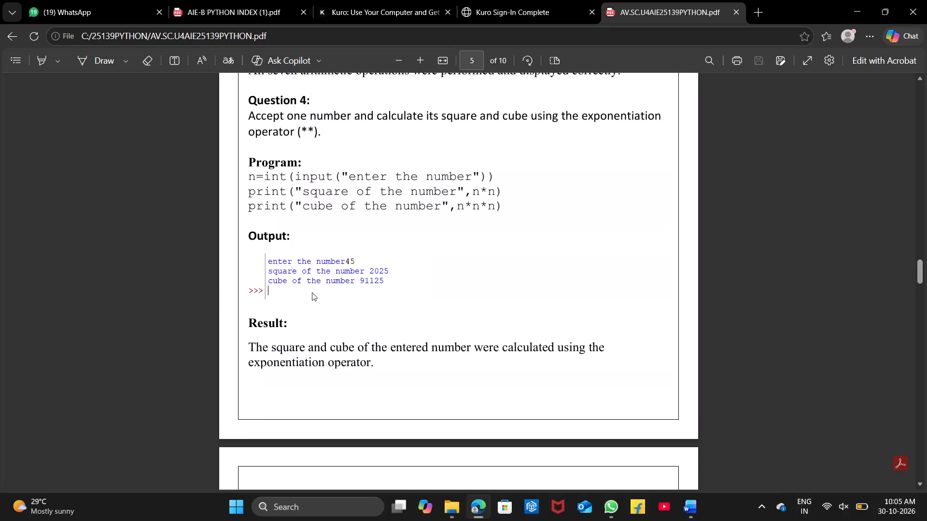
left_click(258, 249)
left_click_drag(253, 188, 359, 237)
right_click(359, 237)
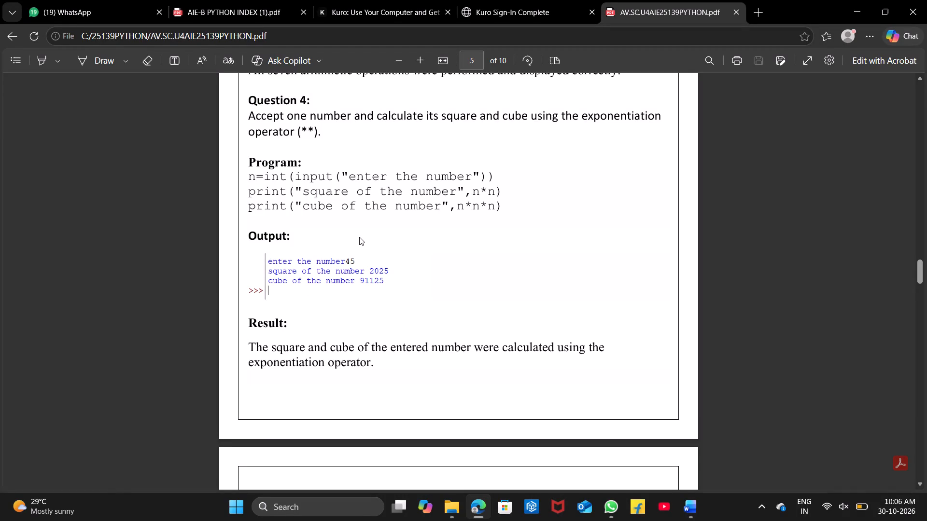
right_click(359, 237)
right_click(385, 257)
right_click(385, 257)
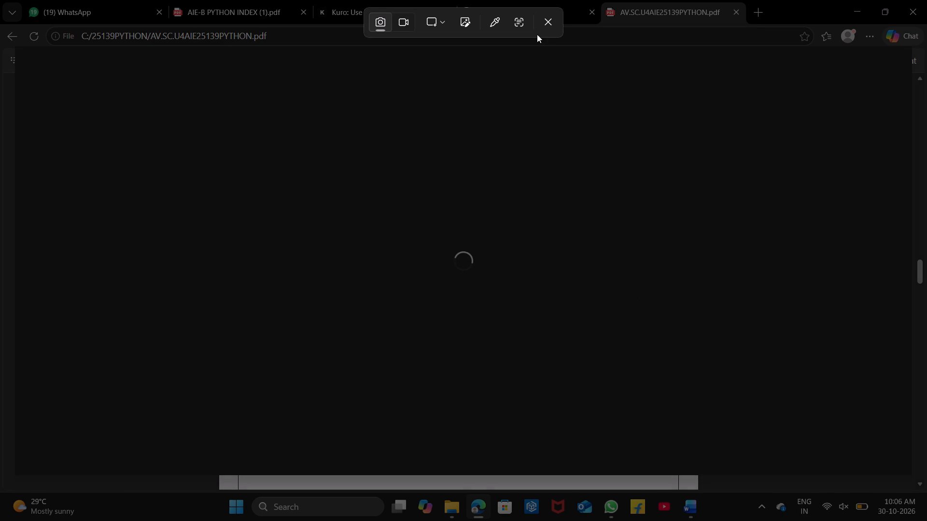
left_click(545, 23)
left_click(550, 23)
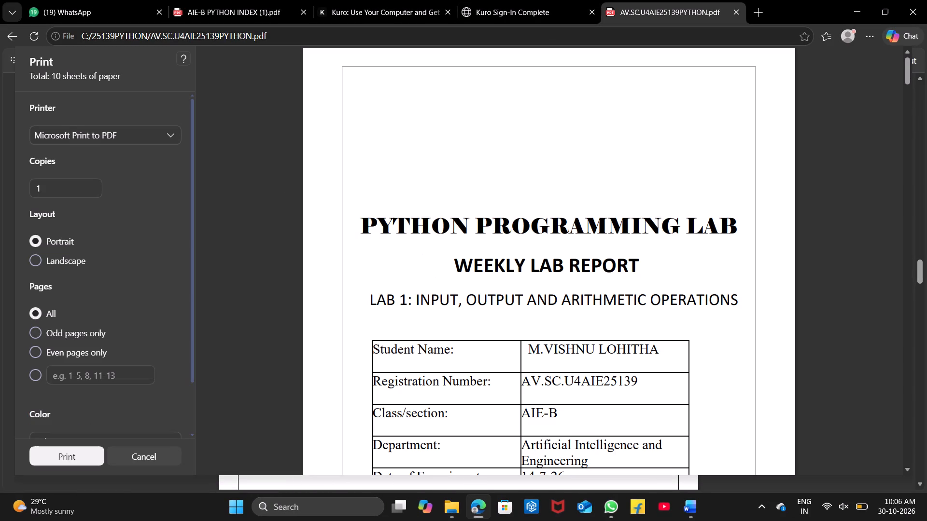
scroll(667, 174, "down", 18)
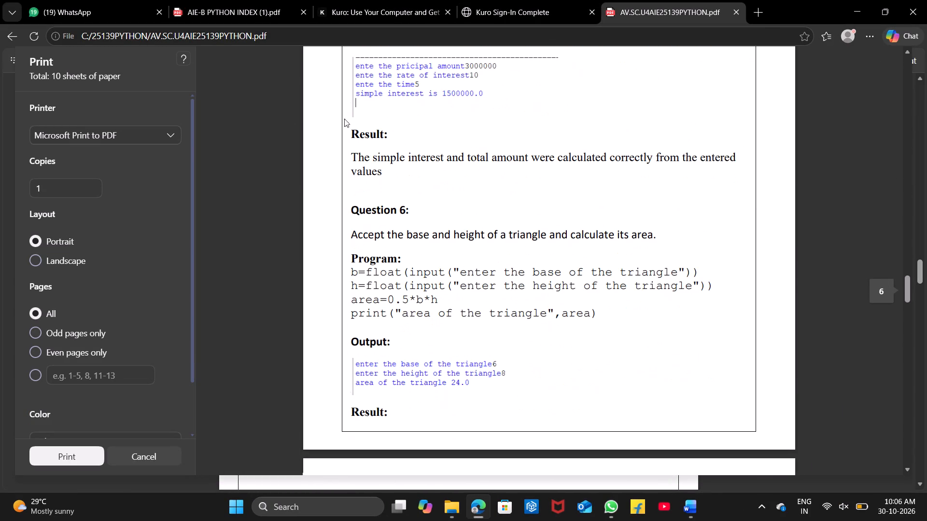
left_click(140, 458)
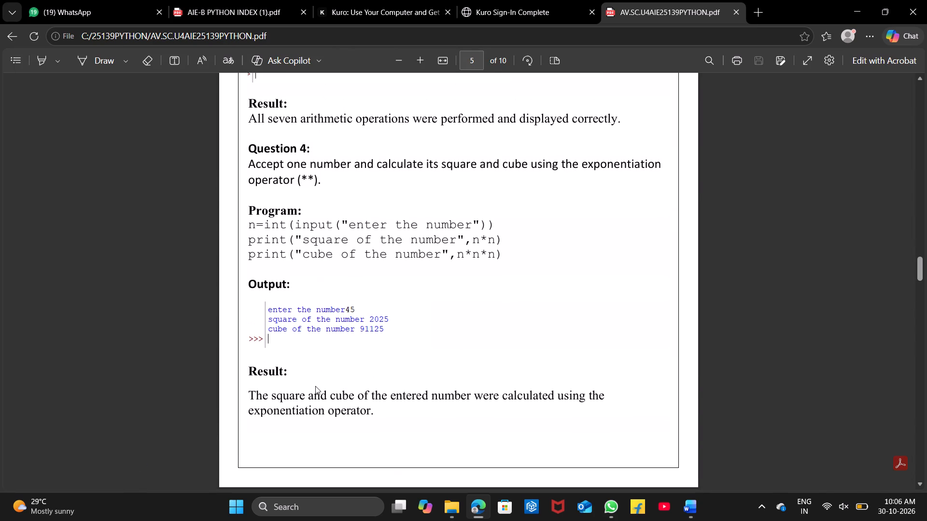
Capture a screenshot of Question 4's program output in the lab report PDF.
key("shift+super+s")
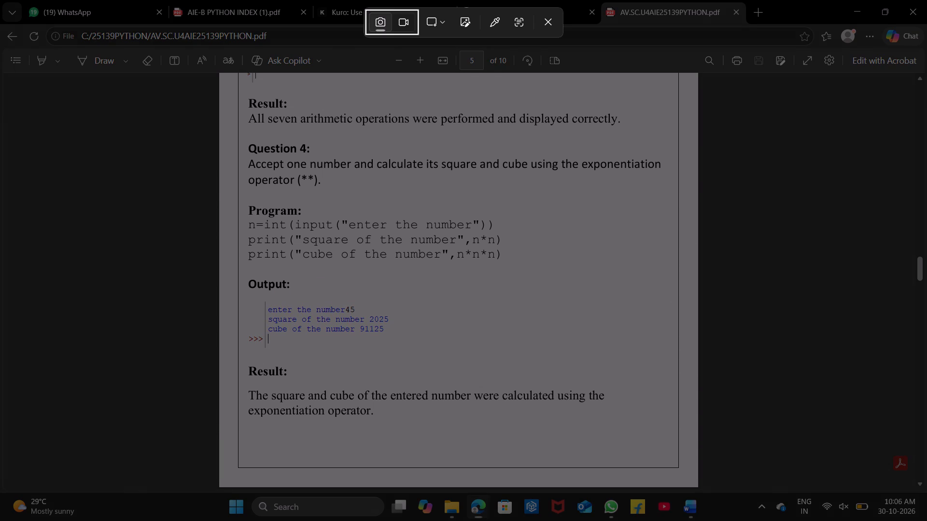
left_click_drag(254, 293, 485, 343)
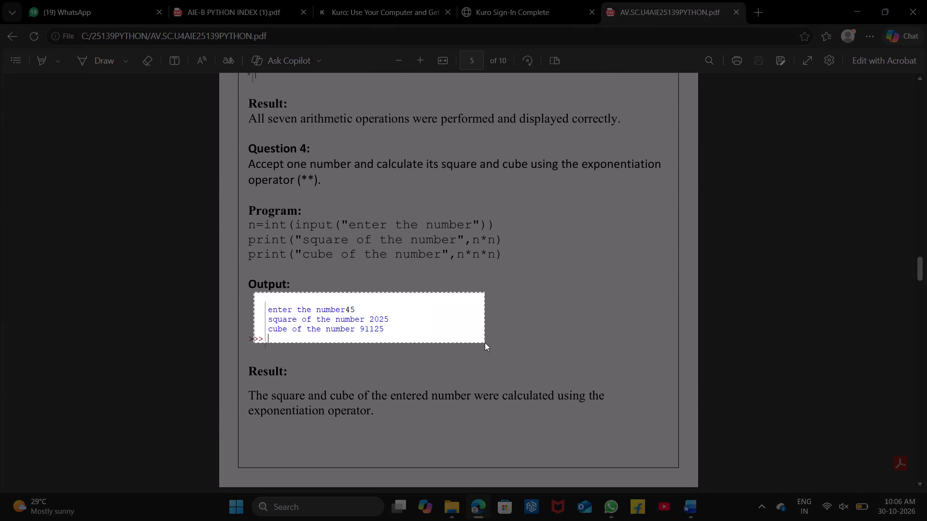
left_click_drag(485, 343, 484, 352)
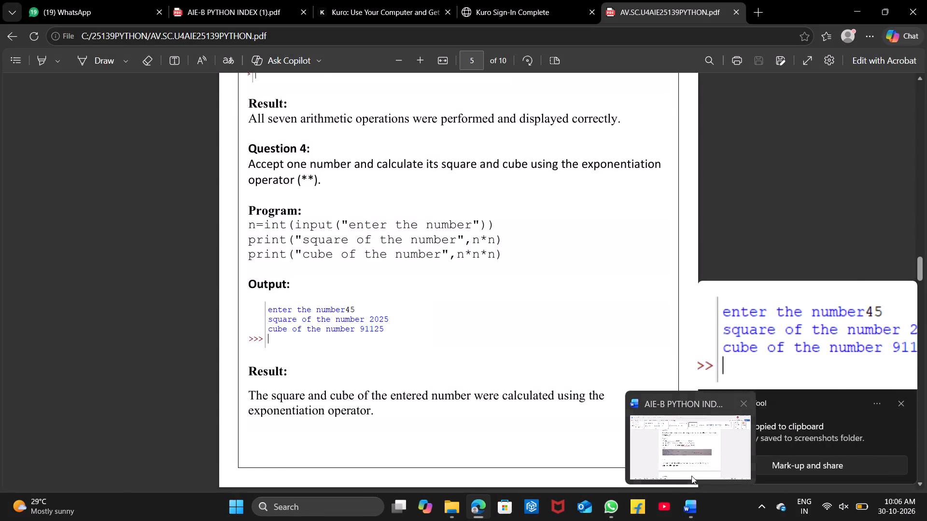
Switch back to the Word lab record and delete the photo under Question 4's Output heading.
left_click(693, 463)
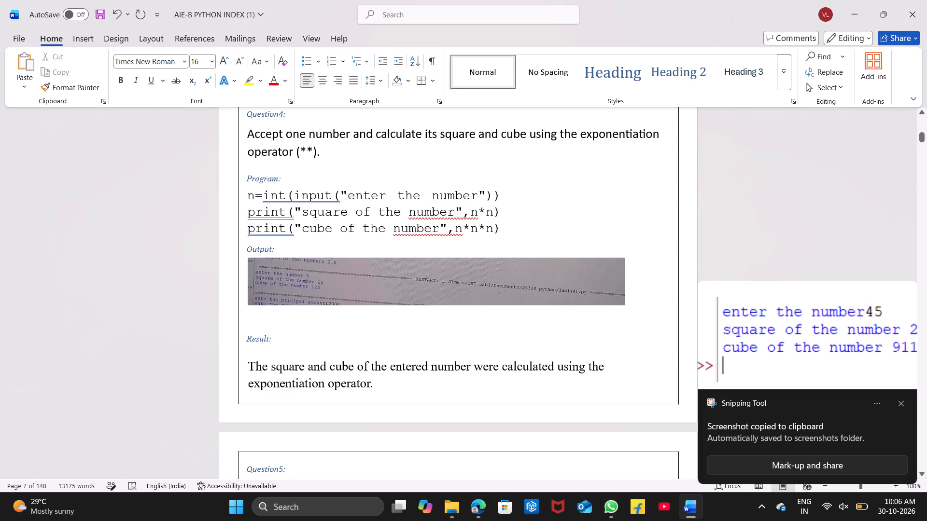
left_click(404, 275)
key("BackSpace")
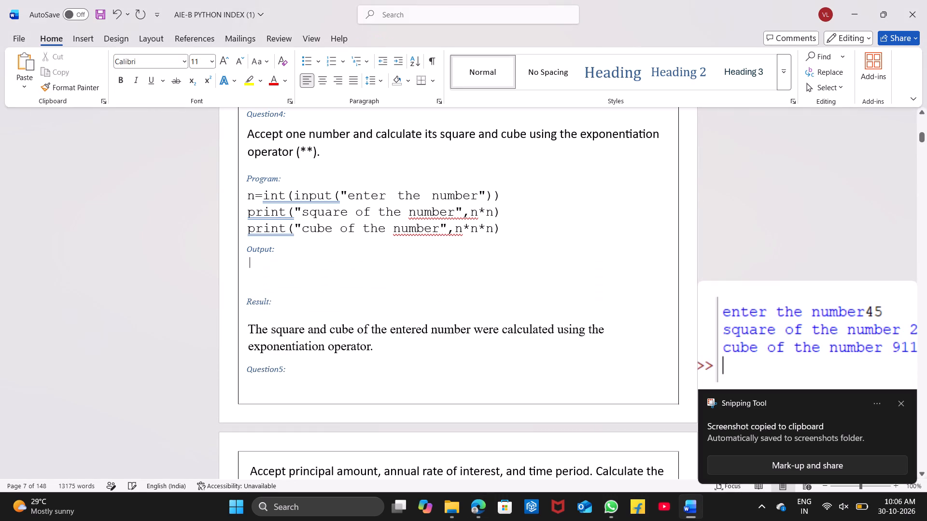
Insert a Simple Text Box beside Question 4's Output heading and add one blank line above the Result heading.
left_click(83, 43)
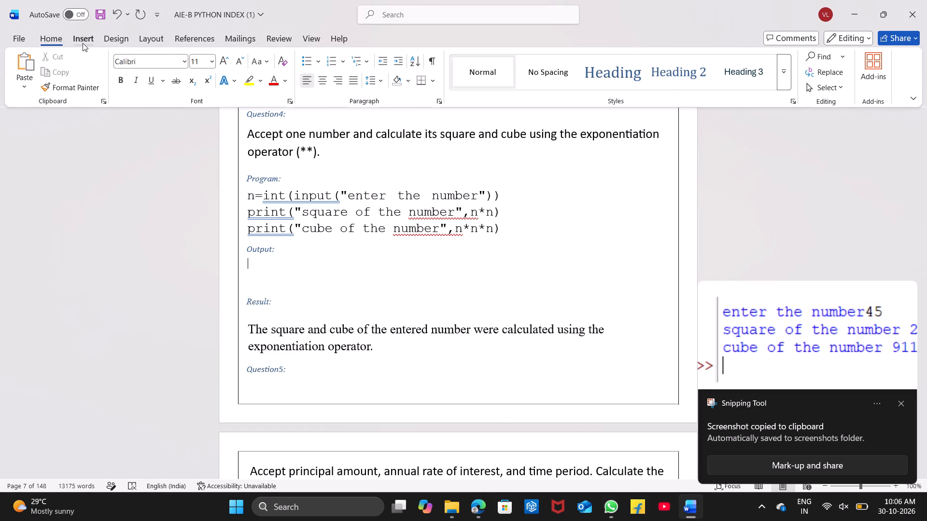
left_click(596, 60)
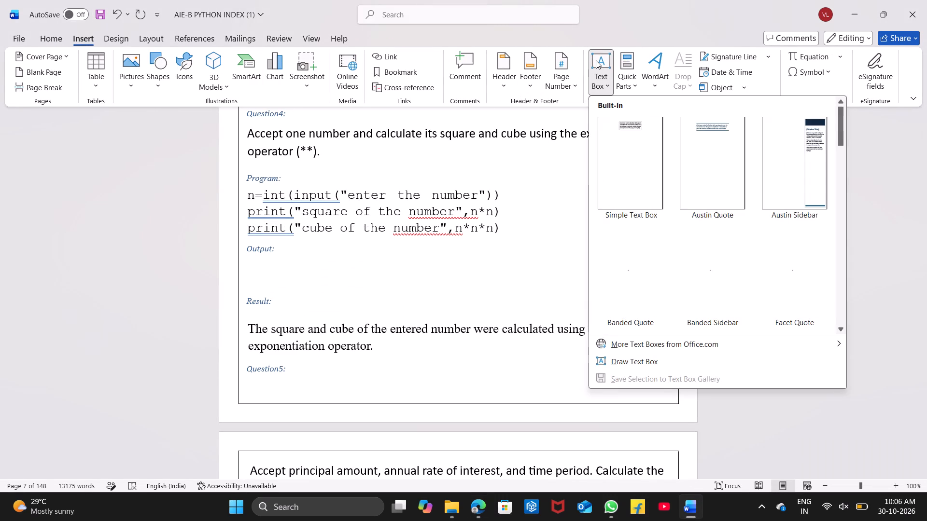
left_click(631, 132)
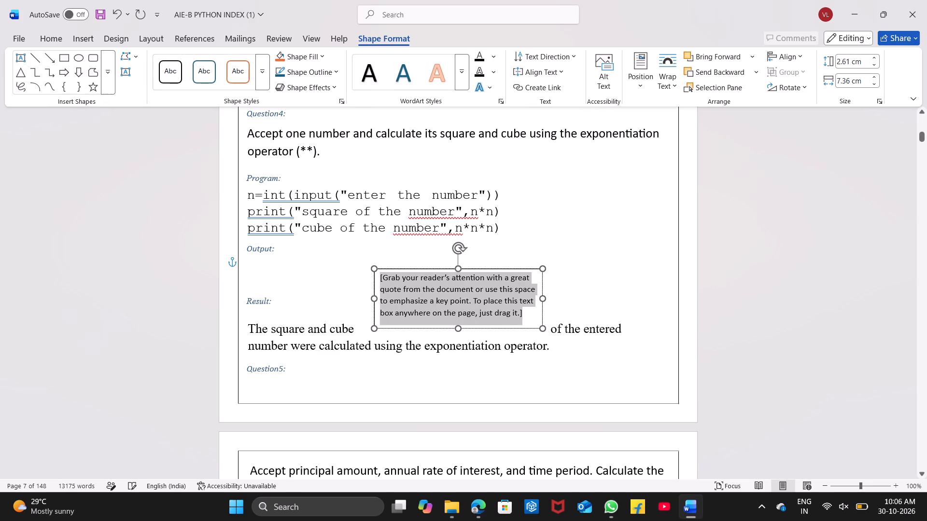
left_click_drag(420, 267, 383, 239)
left_click(249, 299)
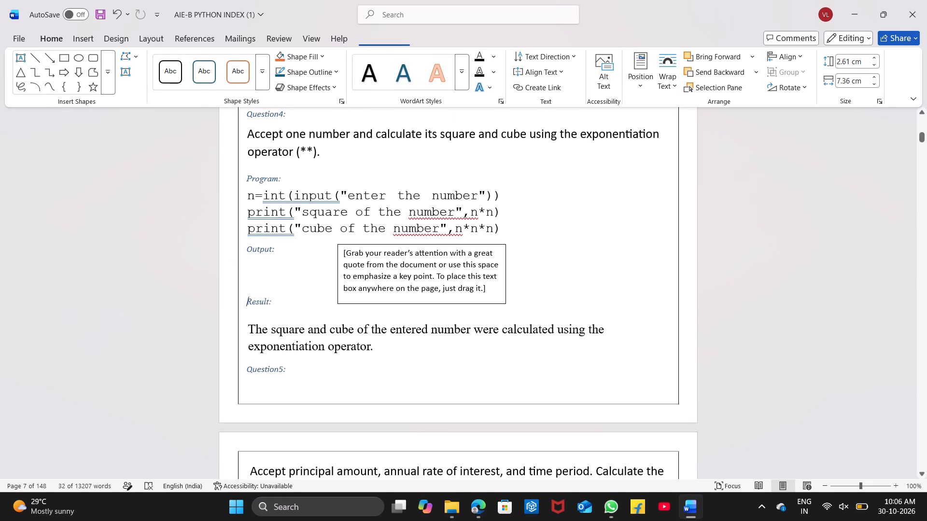
key("Return")
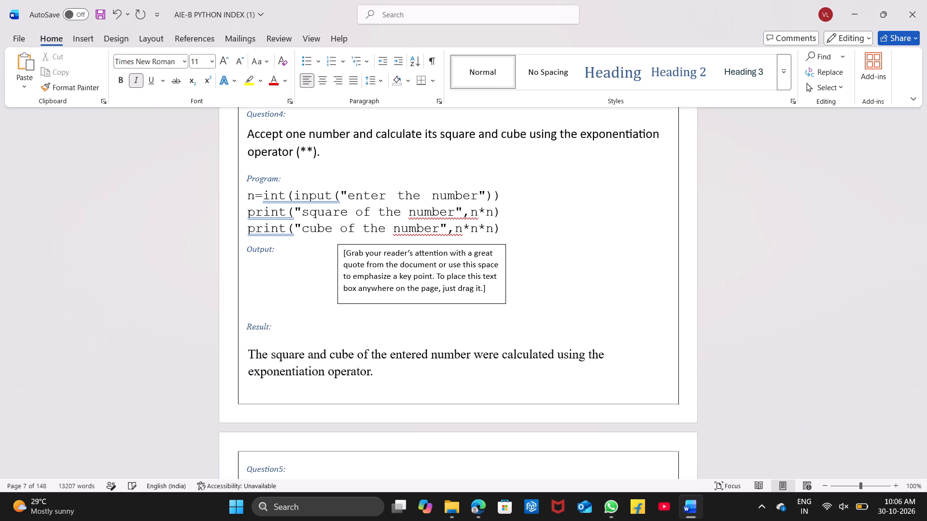
Clear the text box's placeholder text and enlarge the box to fill the space between Question 4's Output and Result headings.
left_click(397, 269)
key("BackSpace")
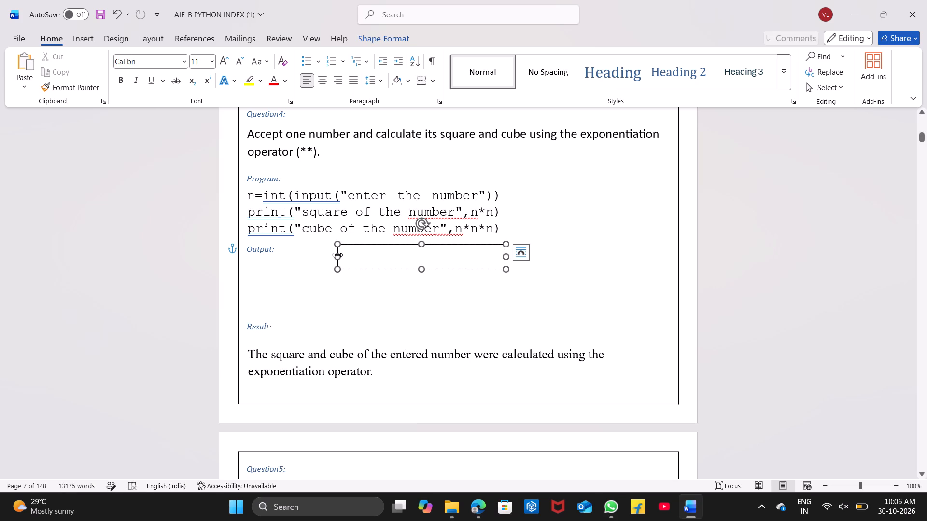
left_click_drag(337, 255, 298, 277)
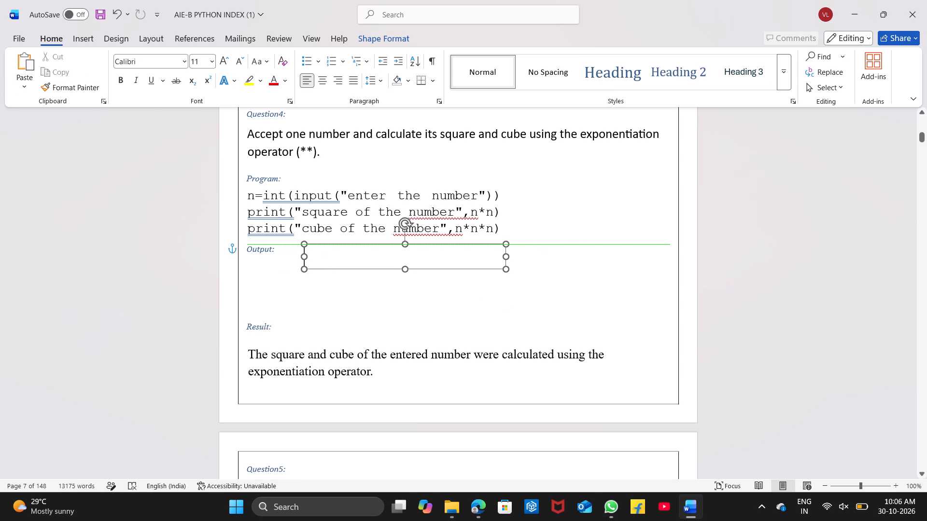
left_click_drag(298, 277, 291, 276)
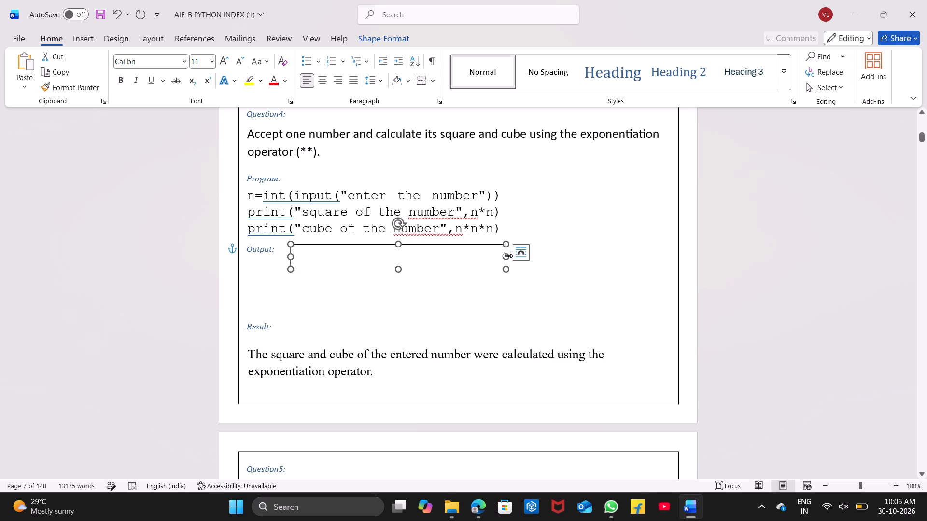
left_click_drag(507, 256, 588, 269)
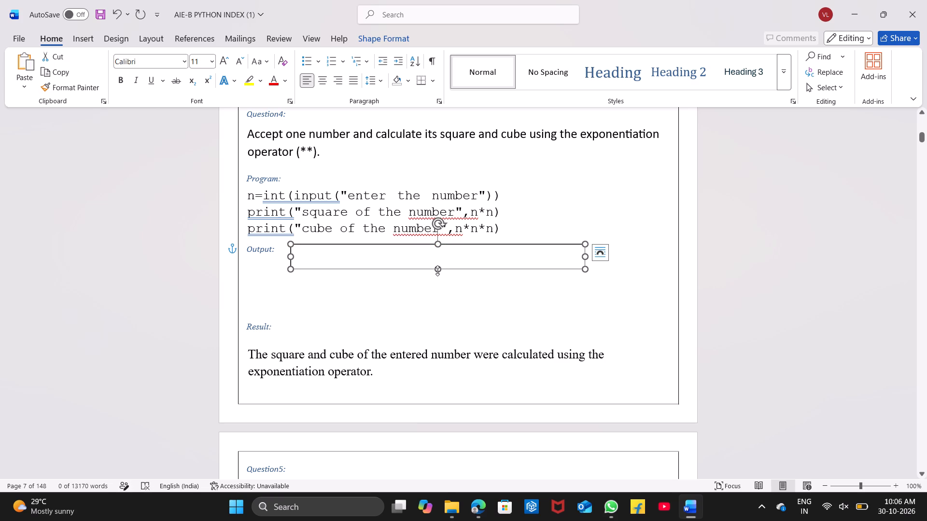
left_click_drag(437, 271, 434, 317)
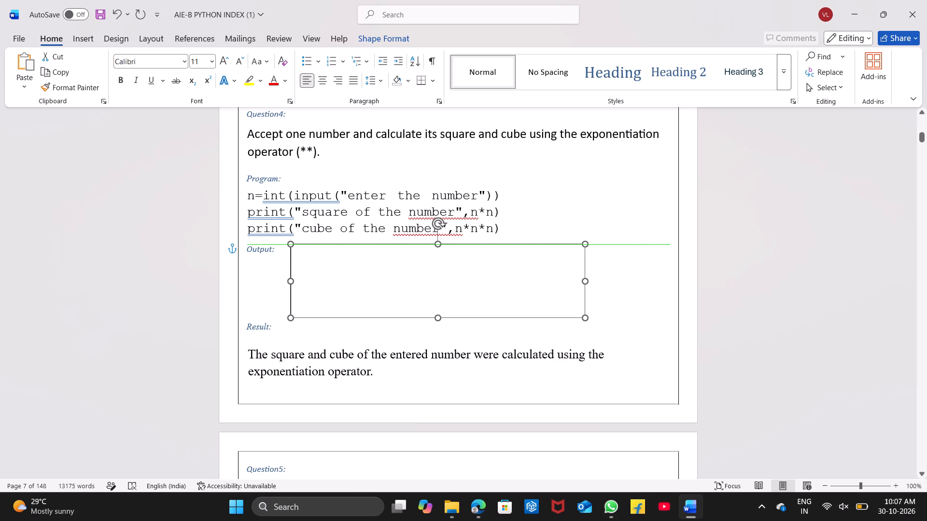
Paste the captured Question 4 output screenshot inside the enlarged text box.
left_click(349, 269)
key("ctrl+v")
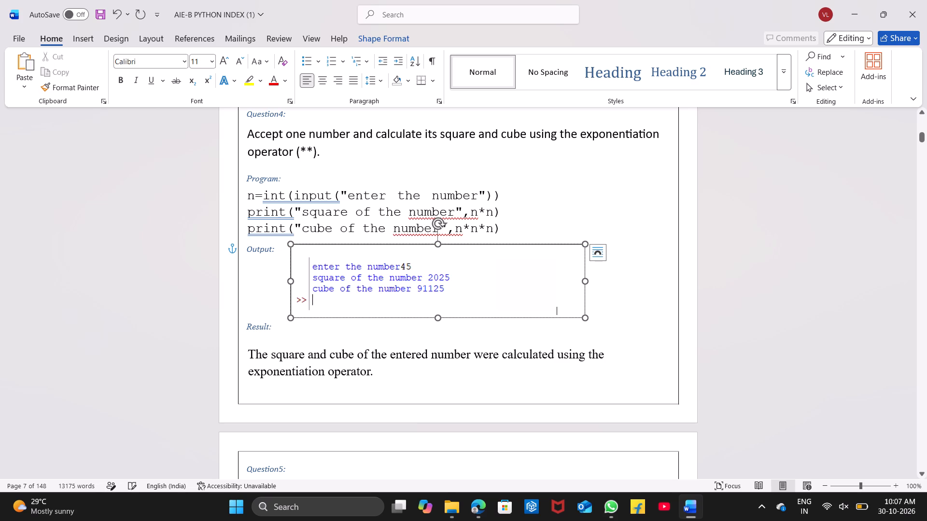
left_click(784, 369)
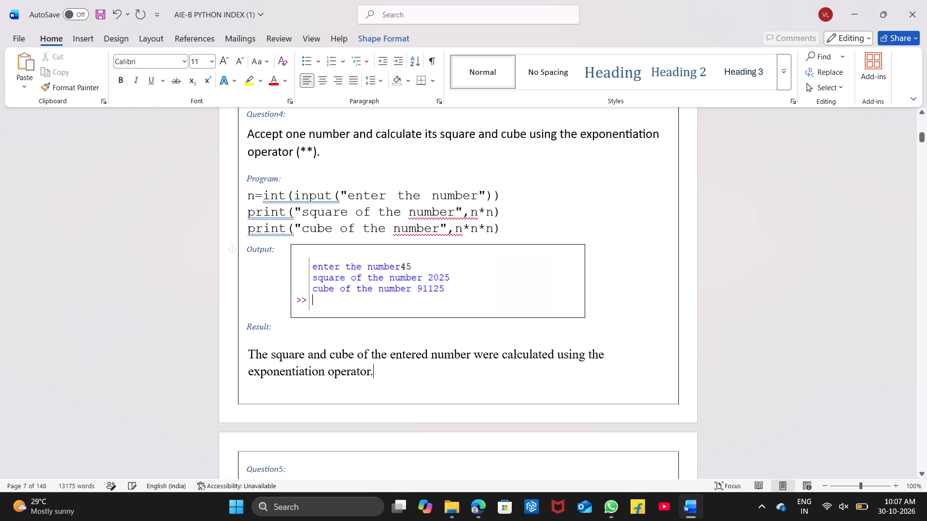
Delete the photo under Question 5's Output heading.
scroll(595, 378, "up", 3)
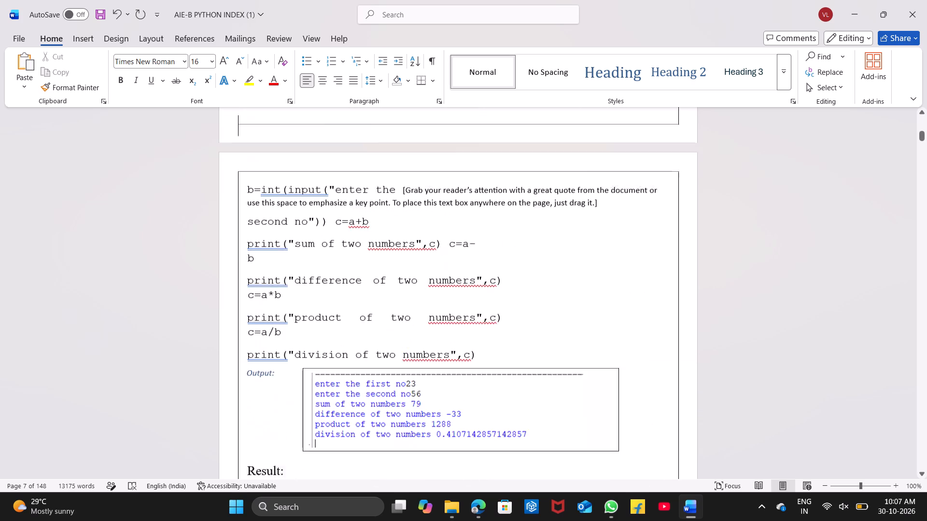
scroll(595, 378, "down", 3)
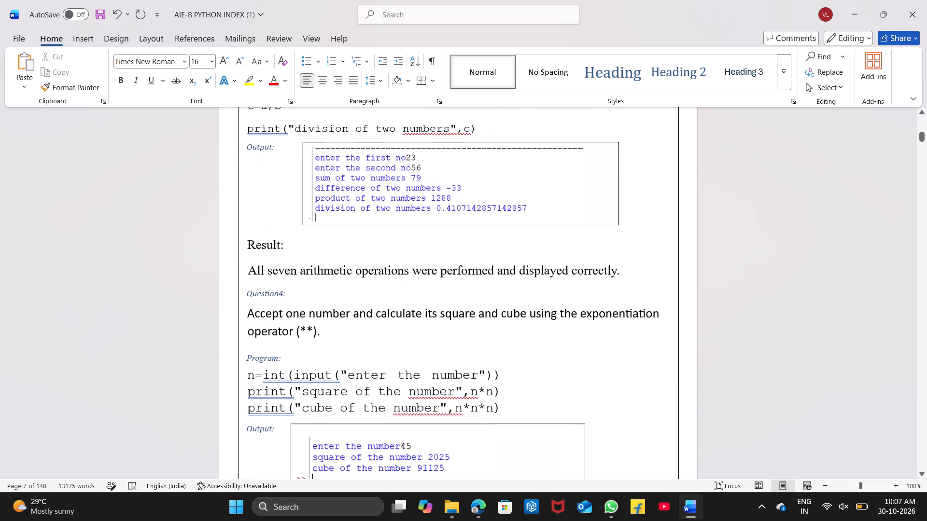
scroll(595, 378, "down", 1)
scroll(595, 378, "up", 2)
scroll(595, 378, "down", 1)
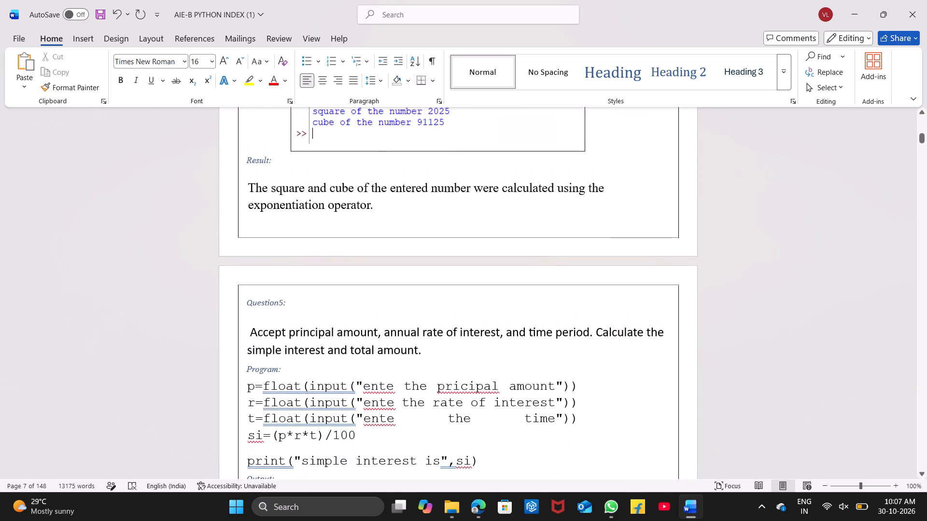
scroll(595, 378, "down", 2)
left_click(493, 318)
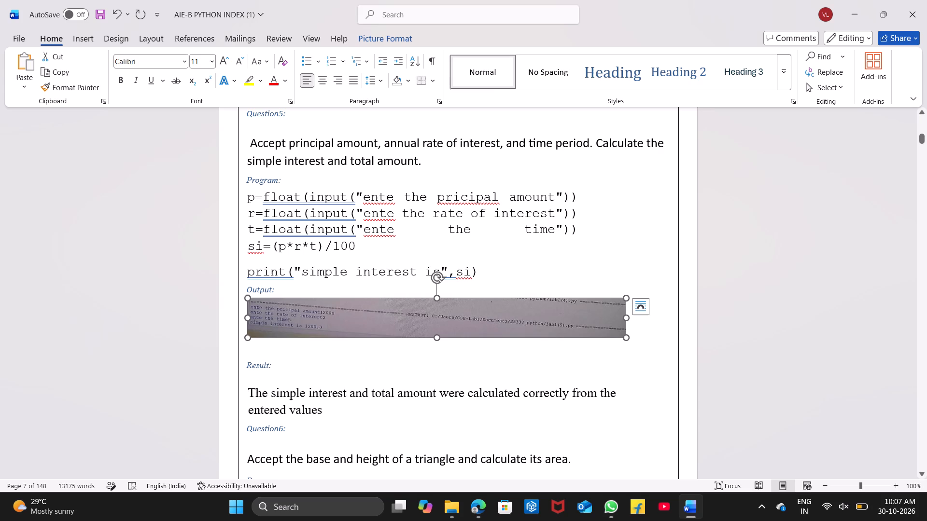
key("BackSpace")
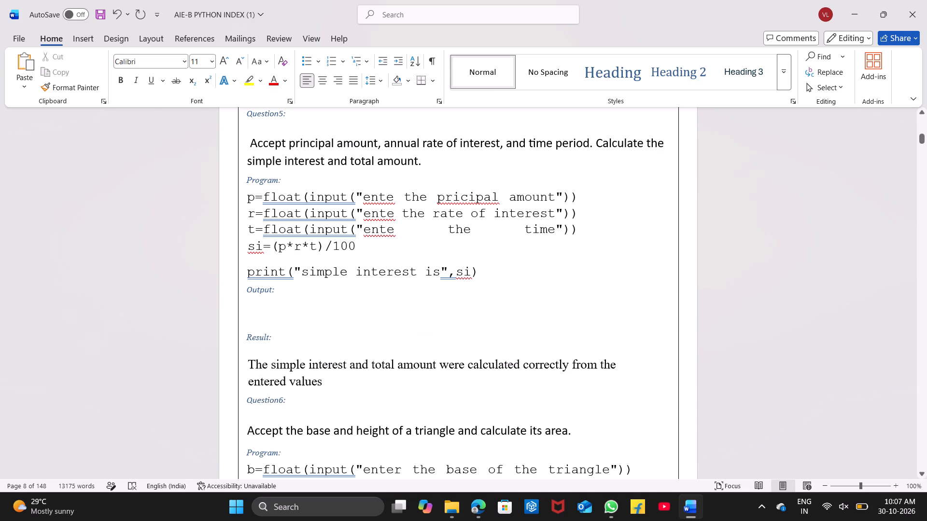
Switch to the lab report PDF in Edge and capture a screenshot of Question 5's simple interest program output.
left_click(465, 453)
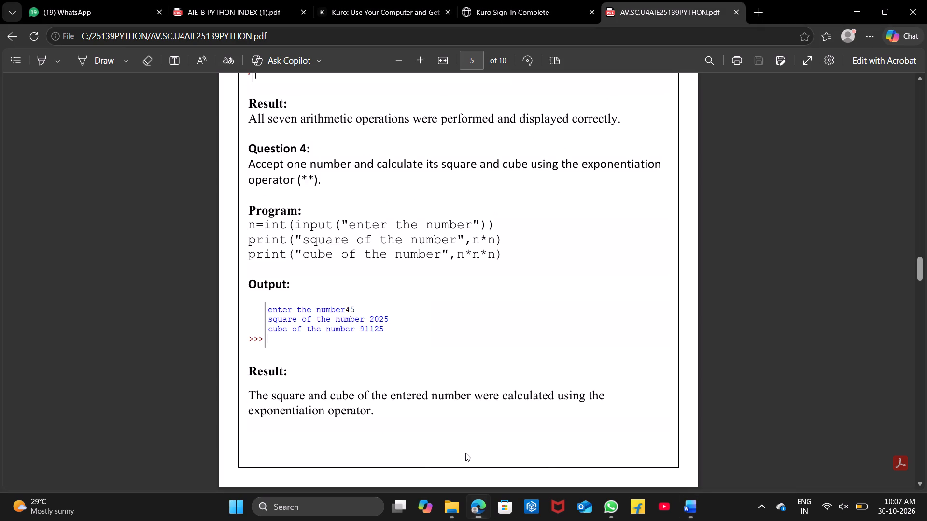
scroll(409, 352, "down", 5)
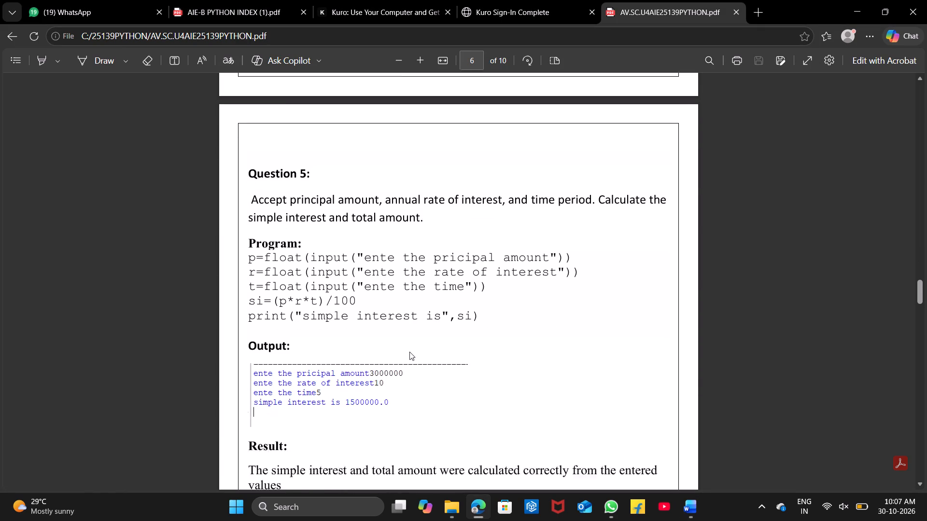
scroll(409, 352, "down", 2)
key("shift+super+s")
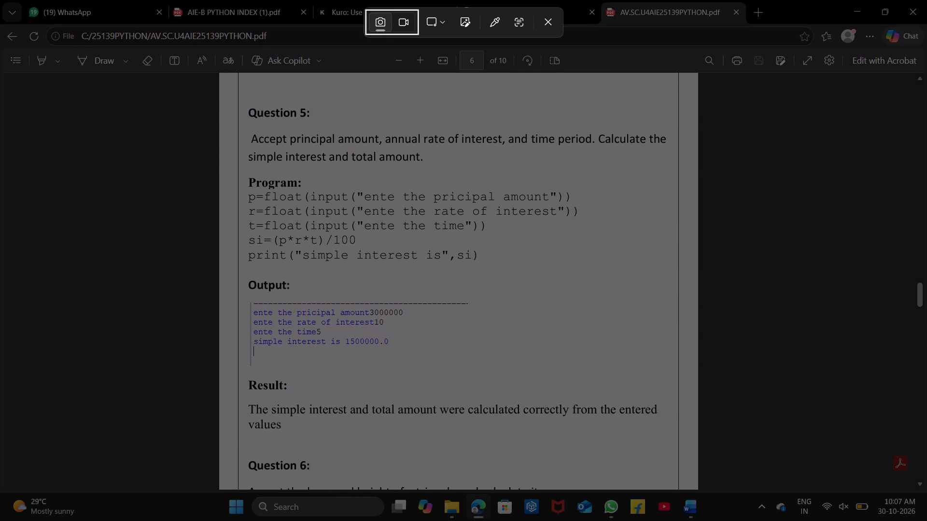
left_click_drag(243, 299, 499, 370)
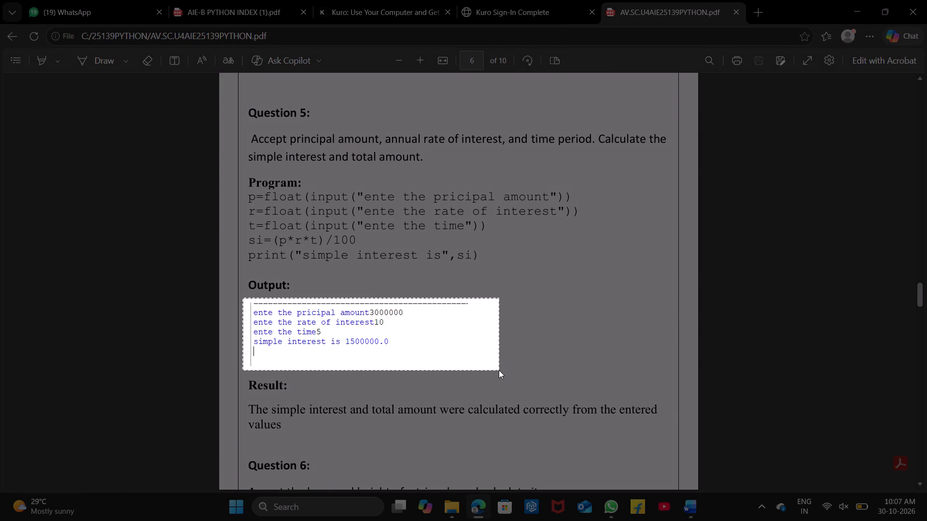
left_click_drag(499, 370, 499, 366)
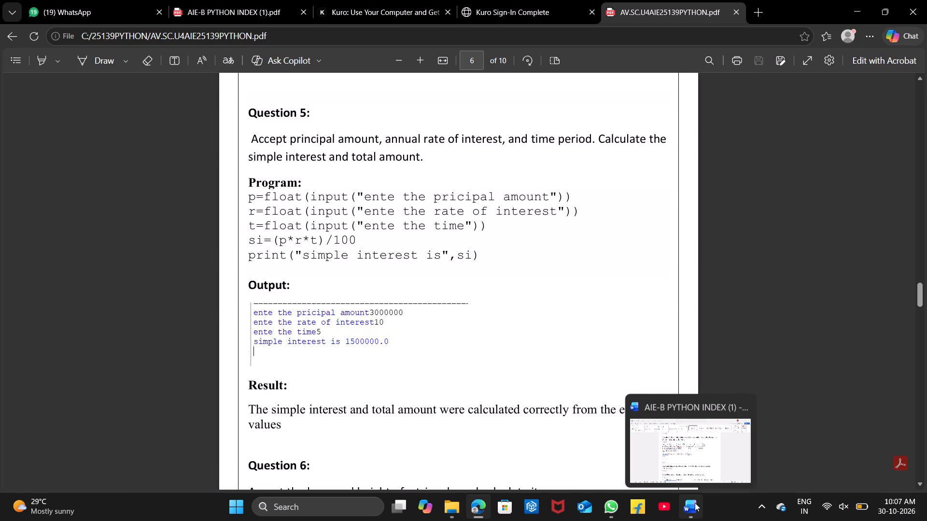
Switch back to the Word lab record, insert a Simple Text Box below Question 5's Output heading, and add two blank lines above Result.
left_click(697, 457)
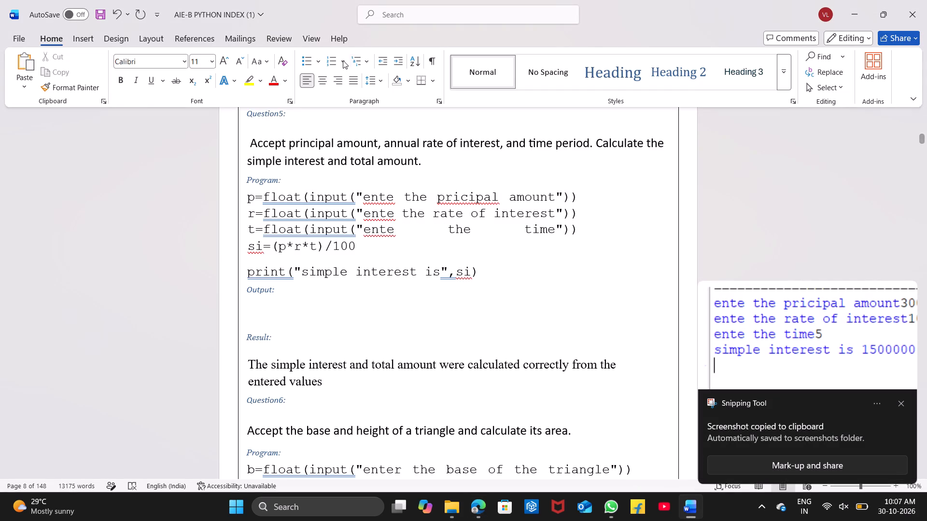
left_click(91, 41)
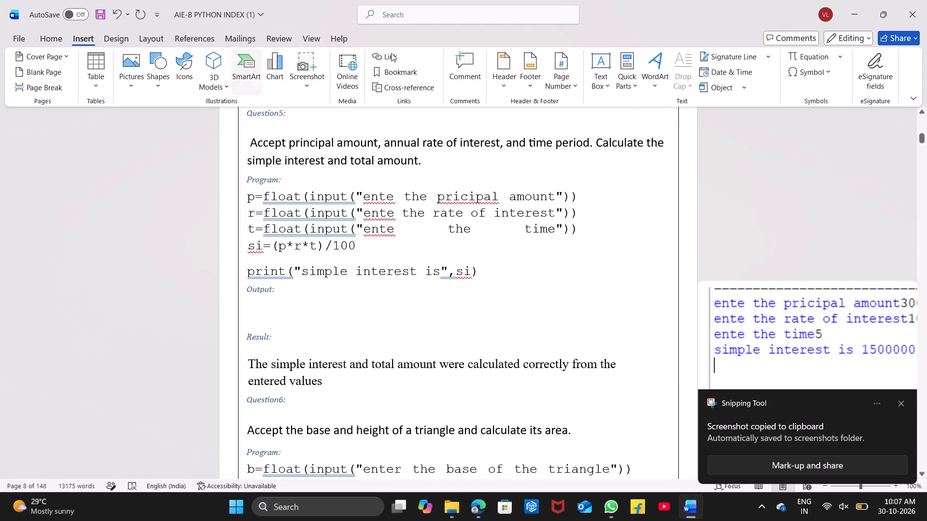
left_click(592, 63)
left_click(625, 137)
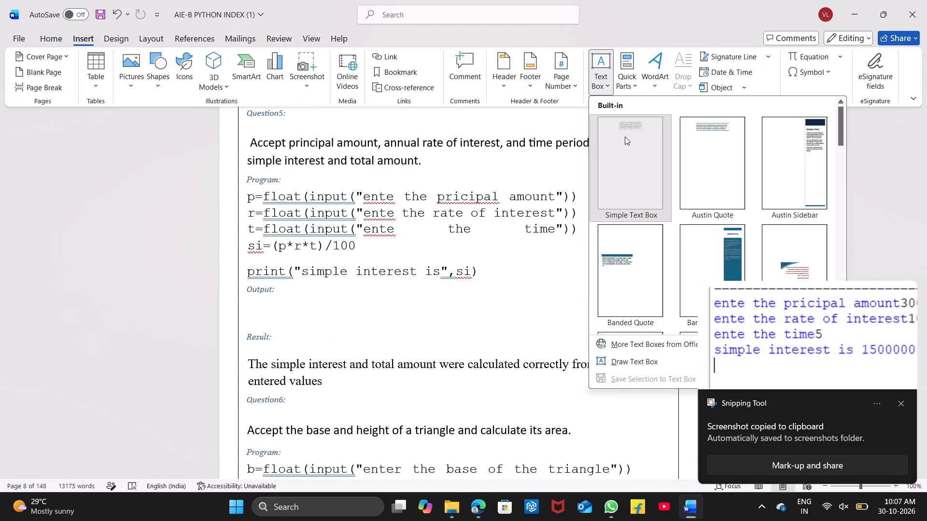
left_click_drag(435, 308, 397, 315)
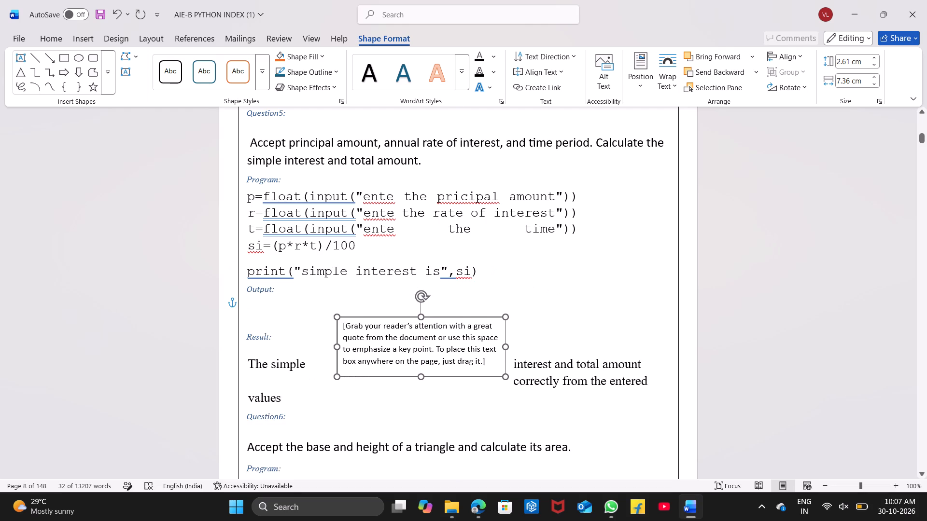
left_click_drag(397, 315, 396, 296)
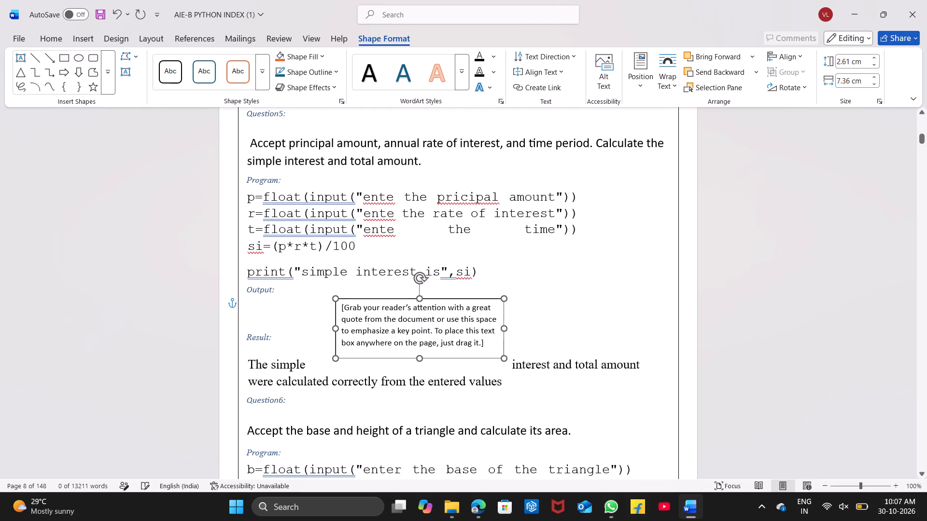
left_click(249, 338)
key("Return")
key("Return")
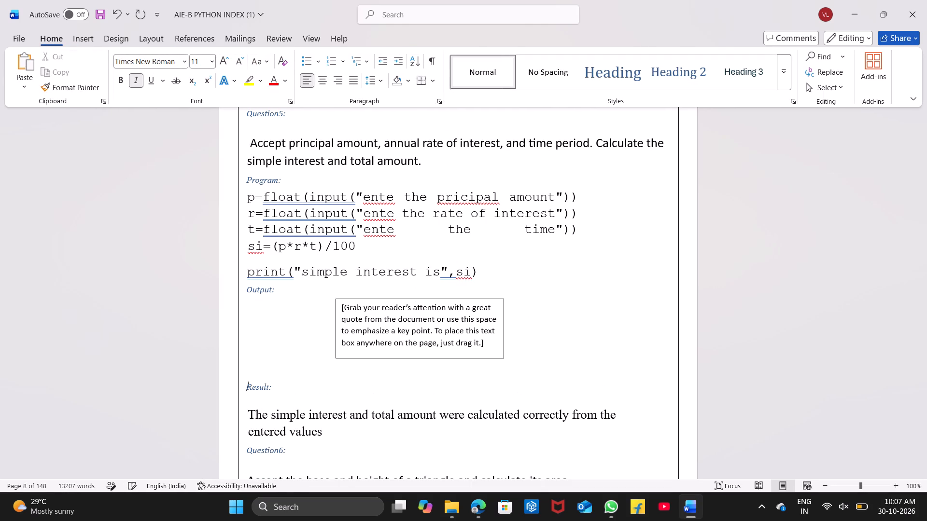
Widen and heighten the text box to fill the space between Question 5's Output and Result headings.
left_click(335, 324)
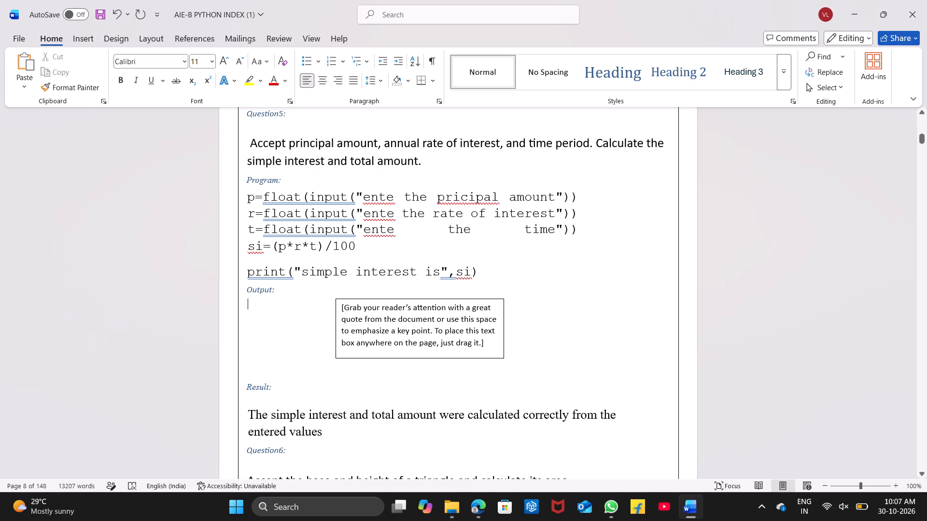
left_click(366, 324)
left_click_drag(334, 327, 260, 337)
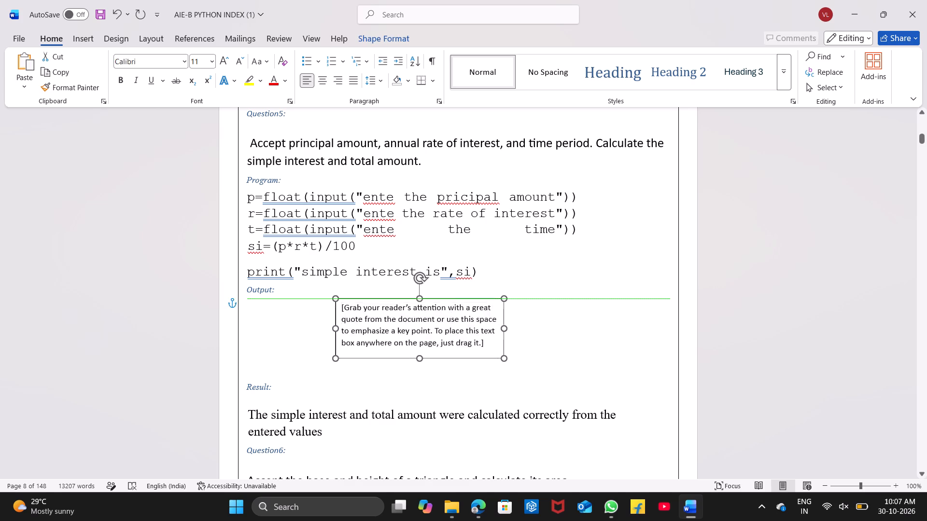
left_click_drag(260, 337, 263, 343)
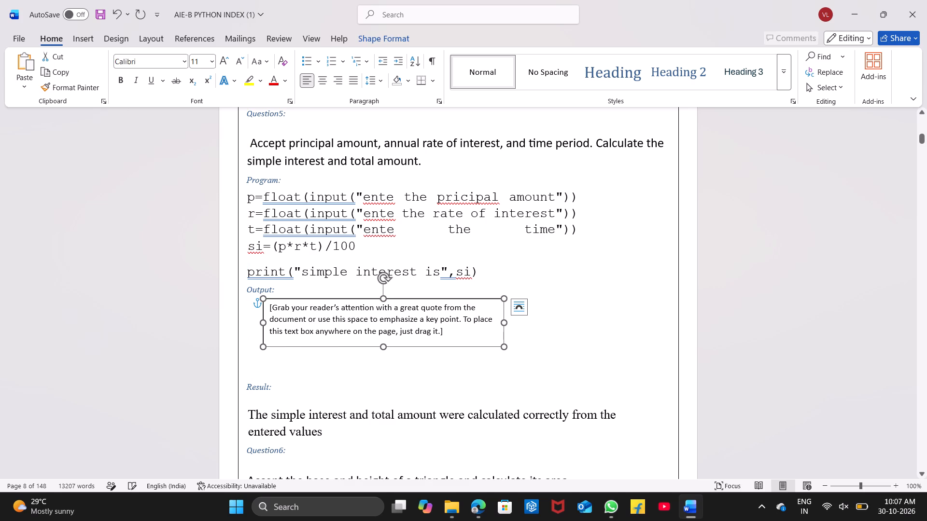
left_click_drag(505, 322, 619, 322)
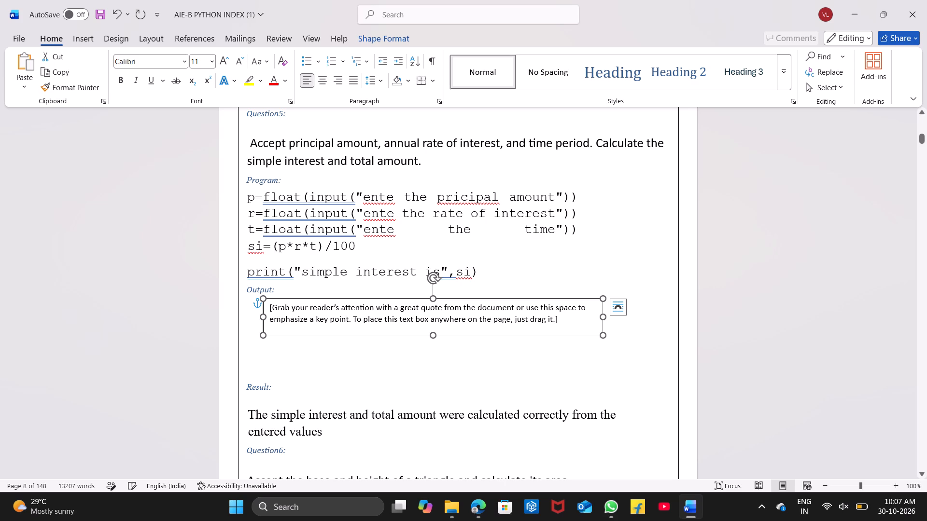
left_click_drag(433, 337, 432, 349)
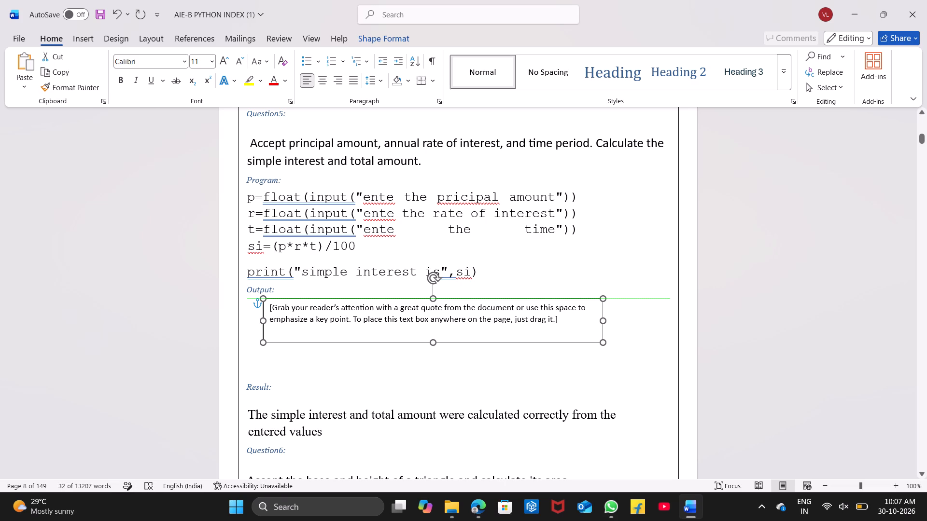
left_click_drag(432, 349, 432, 372)
Replace the text box's placeholder text with the captured Question 5 output screenshot.
left_click(415, 320)
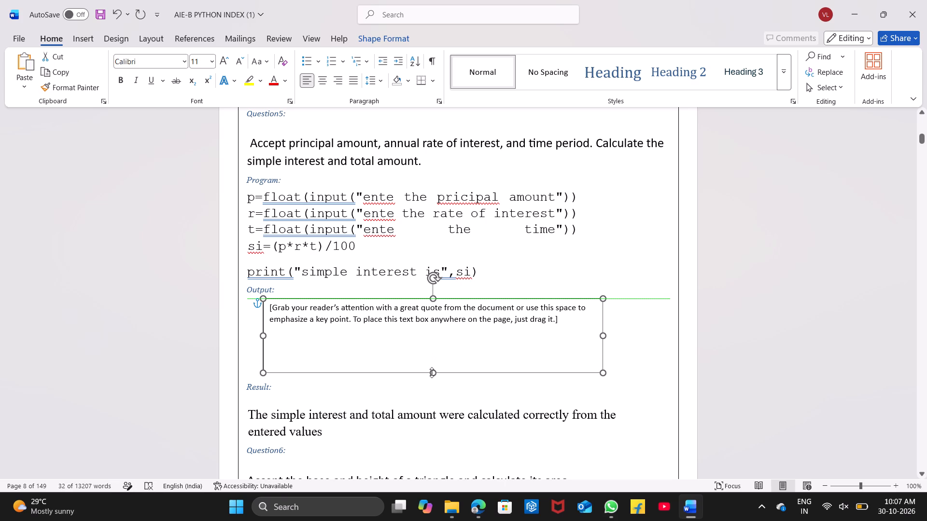
key("BackSpace")
key("ctrl+v")
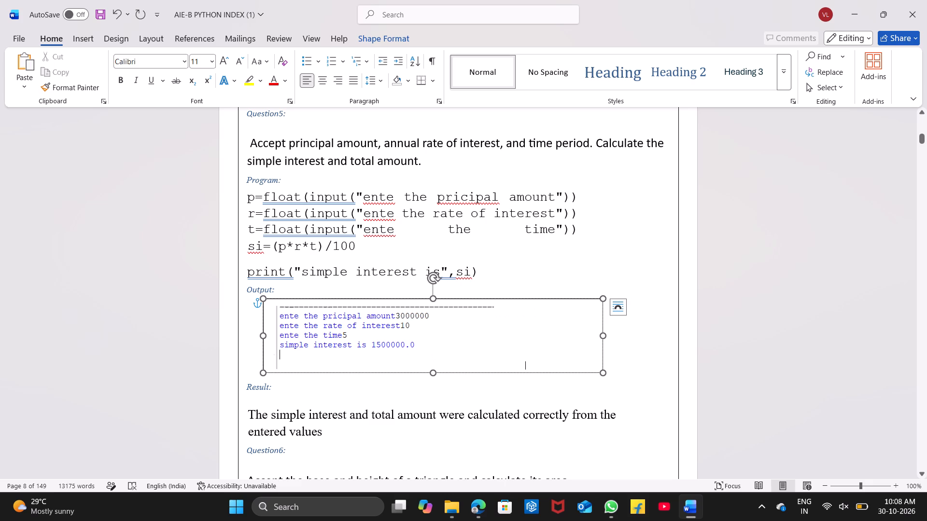
Correct "ente" to "enter" in the time input line of Question 5's program.
left_click(436, 223)
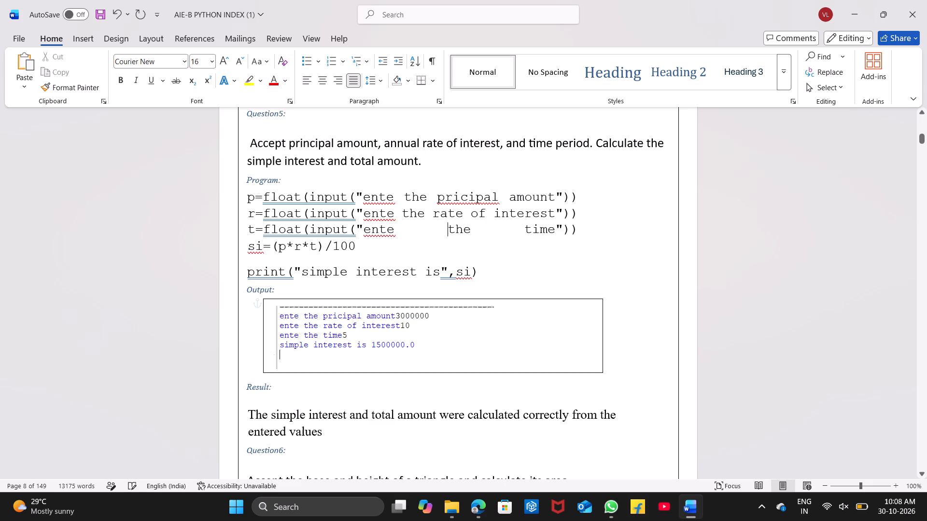
left_click(397, 228)
key("r")
key("BackSpace")
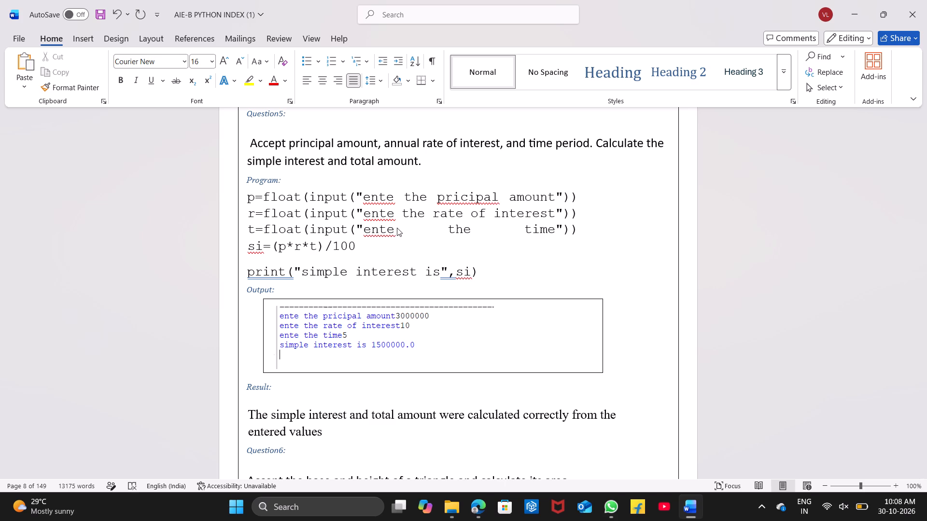
key("shift+r")
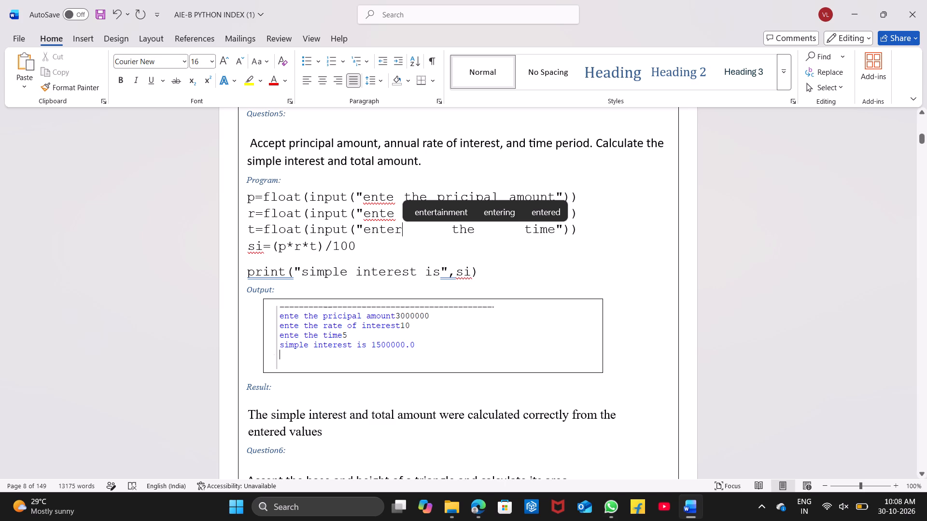
left_click(450, 233)
key("BackSpace")
key("BackSpace")
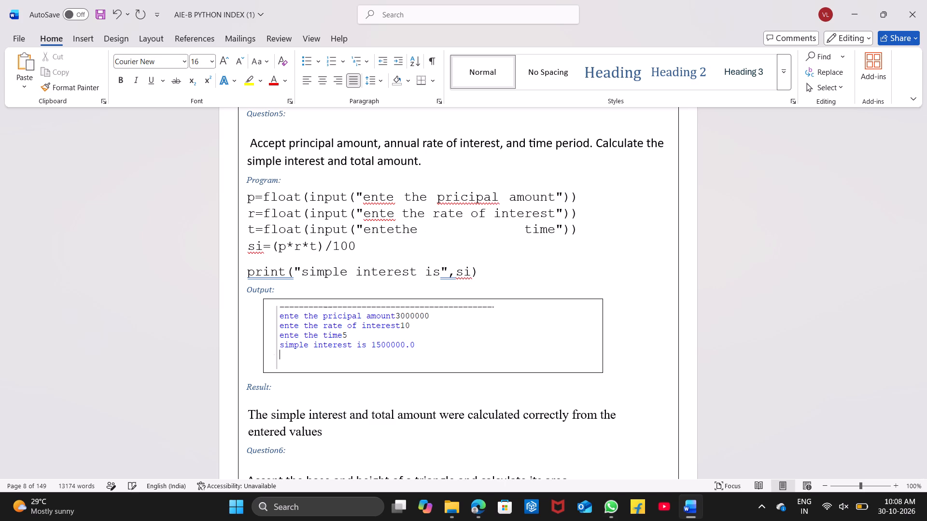
key("space")
key("BackSpace")
type("R")
key("space")
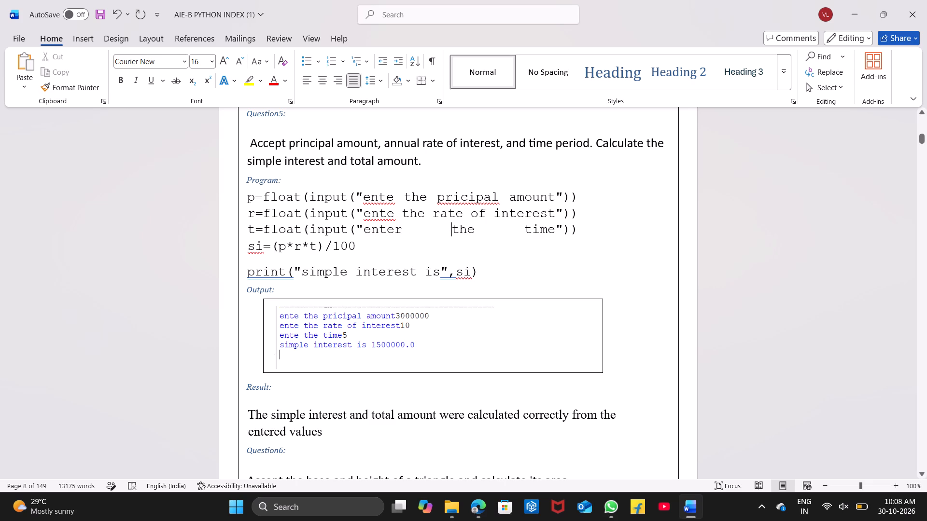
Switch to the lab report PDF in Edge and capture a screenshot of Question 6's triangle area program output.
scroll(477, 306, "down", 1)
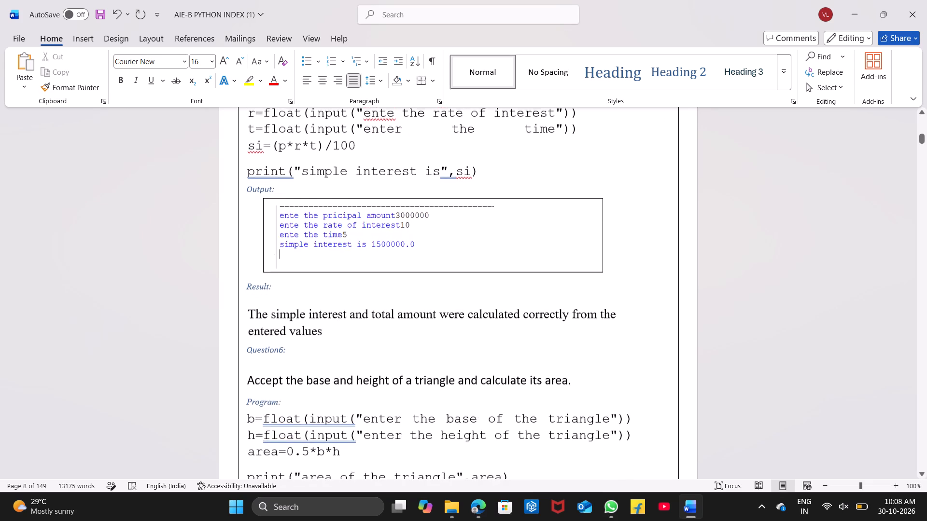
scroll(477, 306, "down", 3)
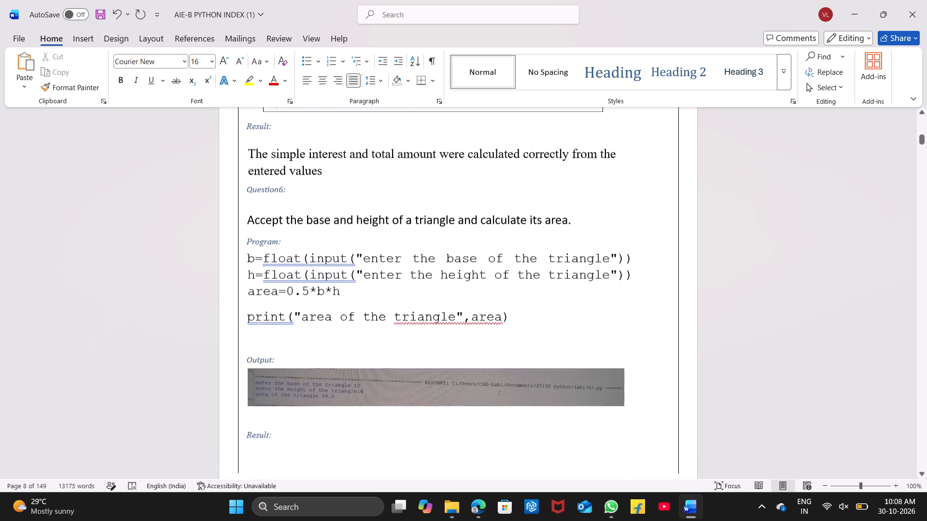
scroll(477, 306, "down", 2)
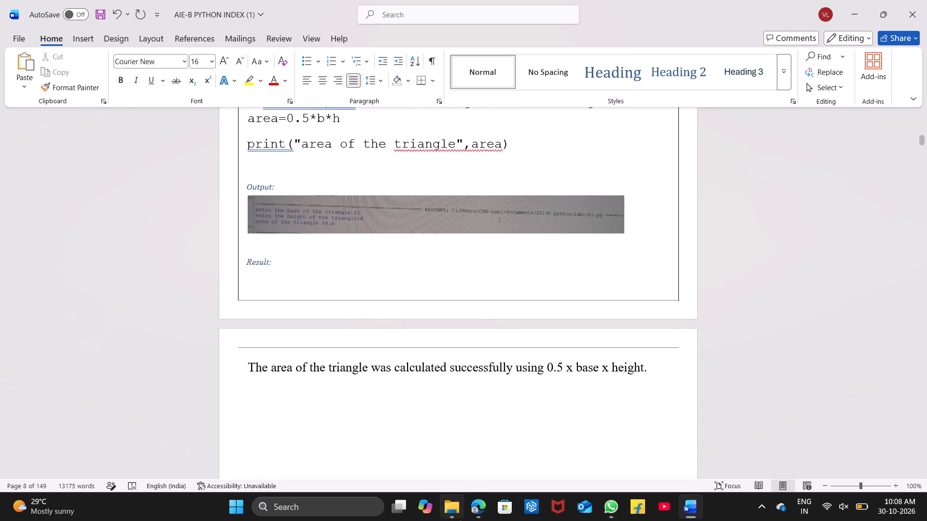
left_click(471, 460)
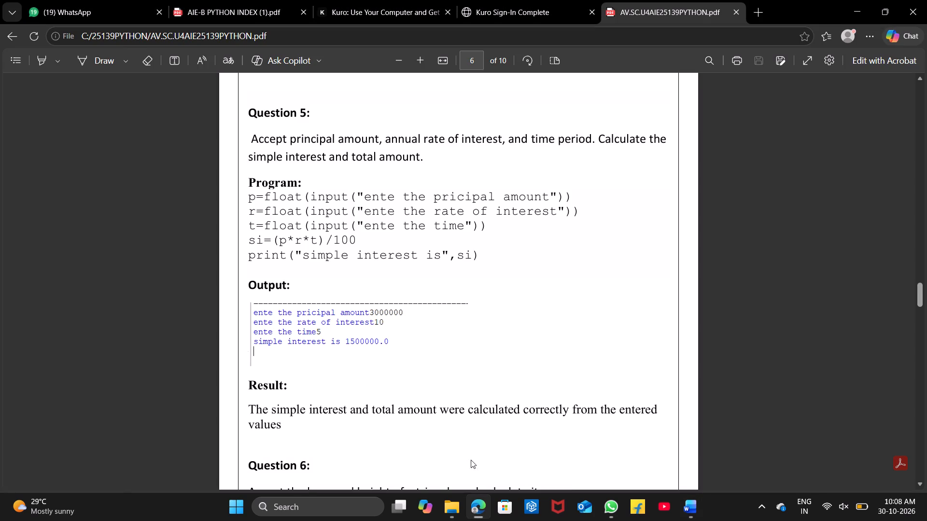
scroll(412, 352, "down", 5)
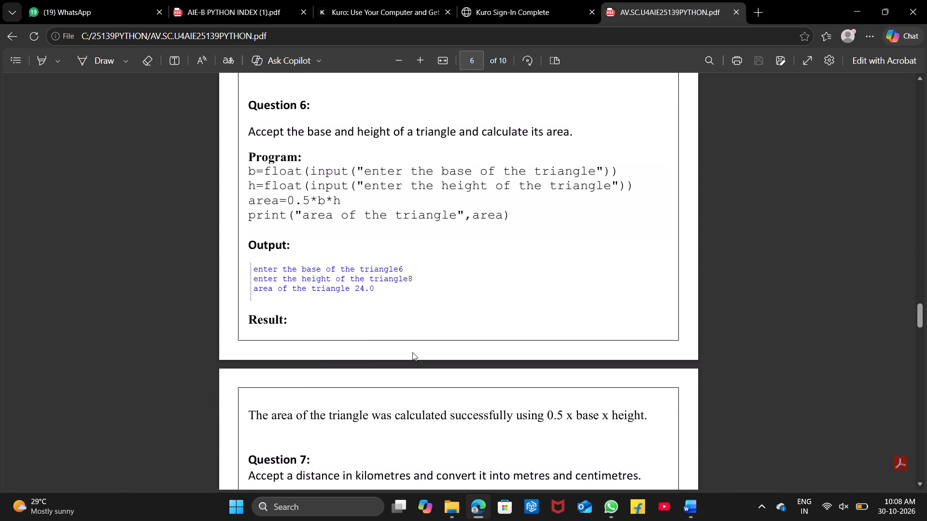
key("shift+super+s")
left_click_drag(246, 256, 490, 304)
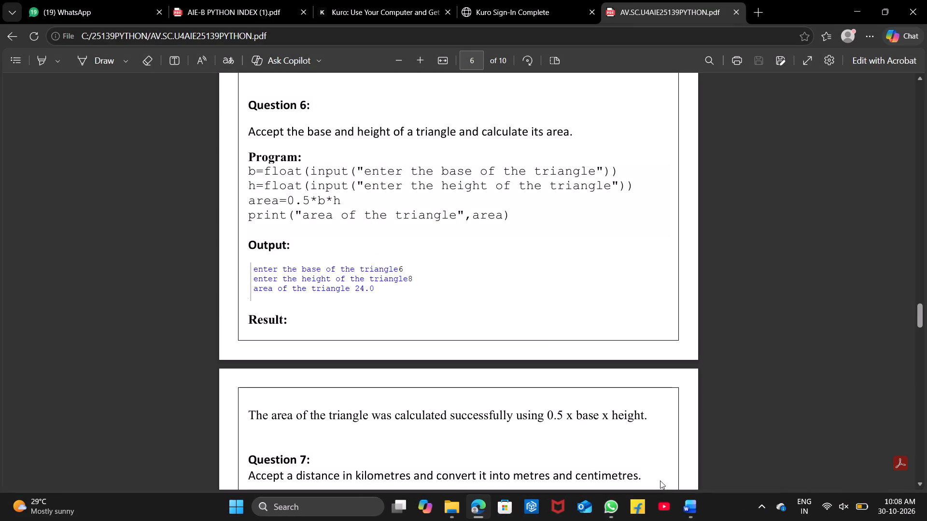
Switch back to the Word lab record and replace Question 6's output photo with the captured screenshot.
left_click(712, 457)
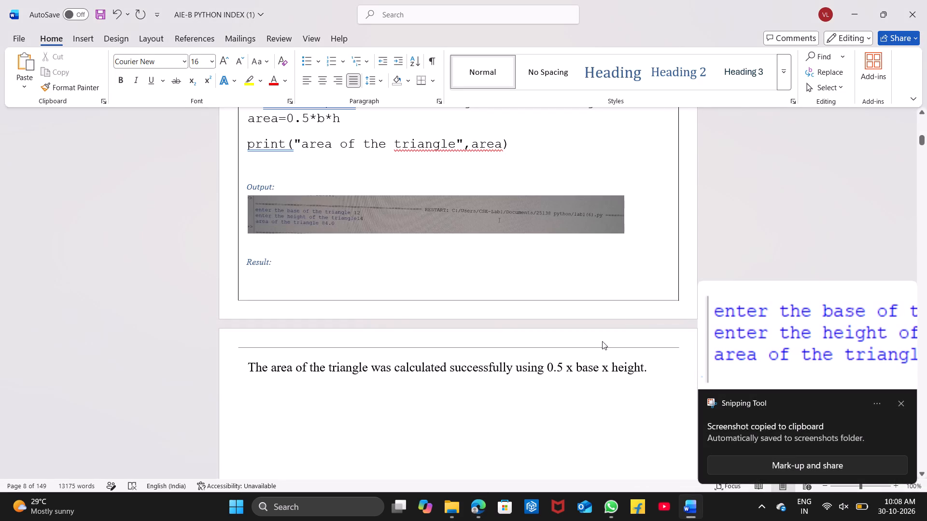
left_click(451, 224)
key("BackSpace")
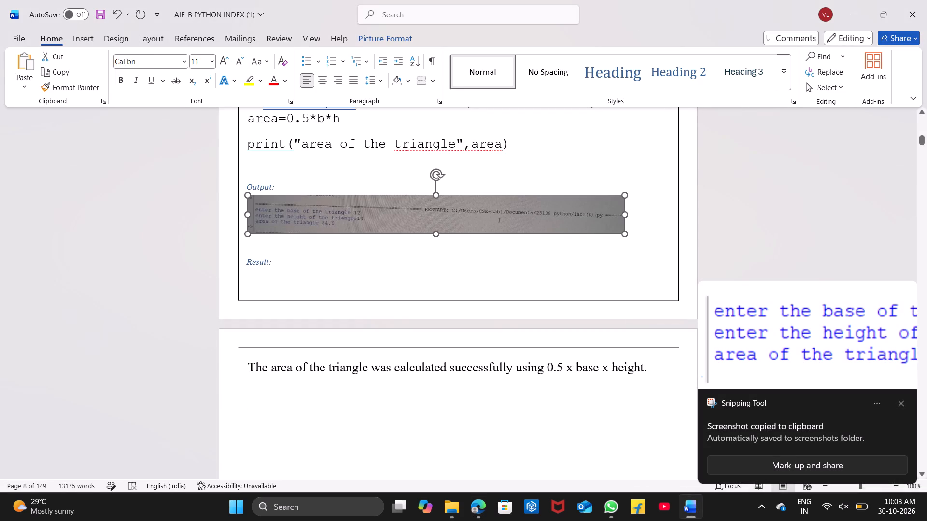
key("ctrl+v")
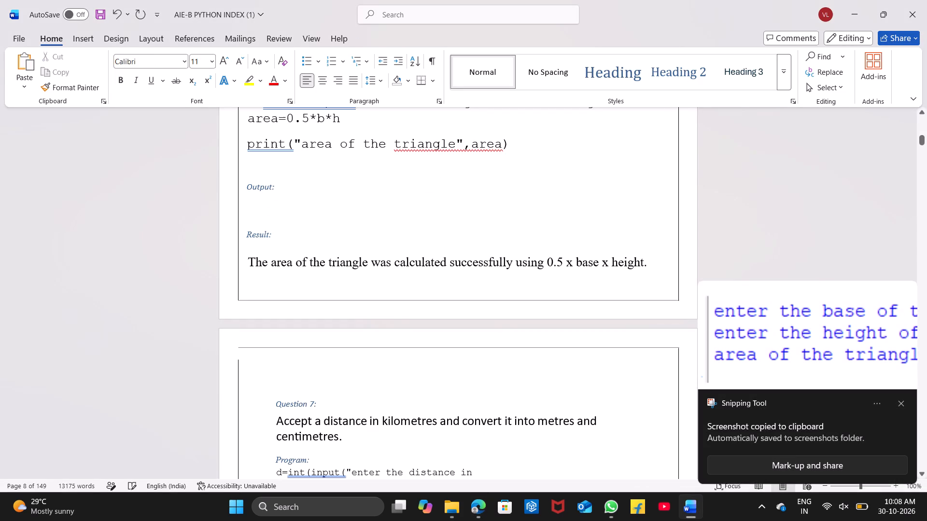
Look over the page layout and output images from Question 5 through Question 9.
scroll(387, 260, "down", 1)
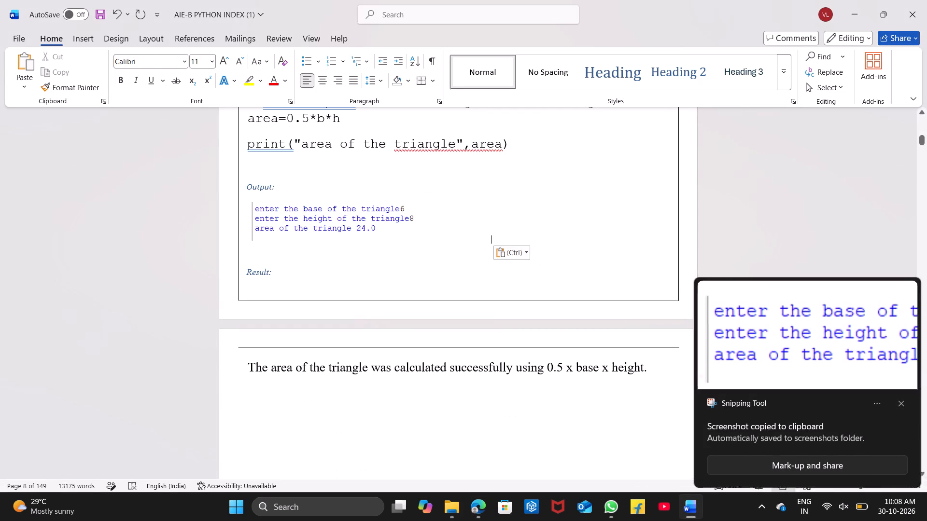
scroll(387, 260, "down", 6)
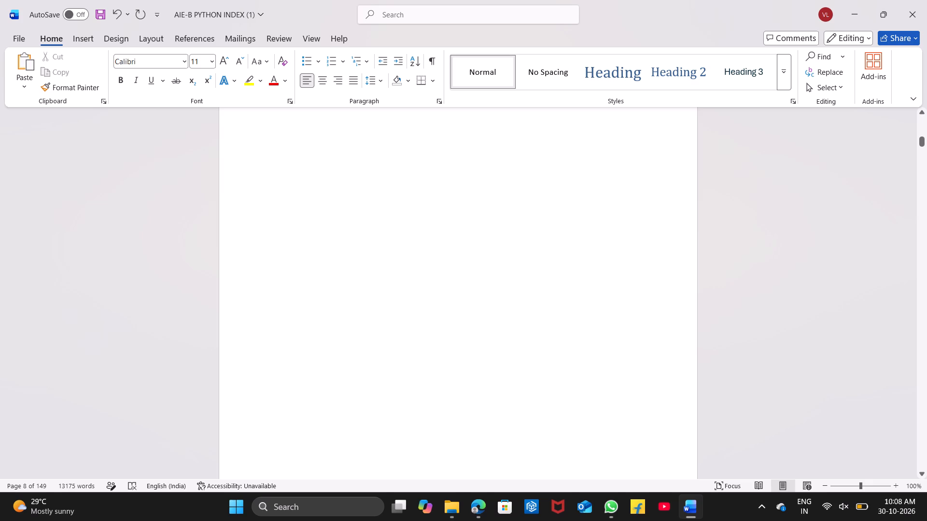
scroll(387, 260, "down", 4)
scroll(387, 260, "up", 2)
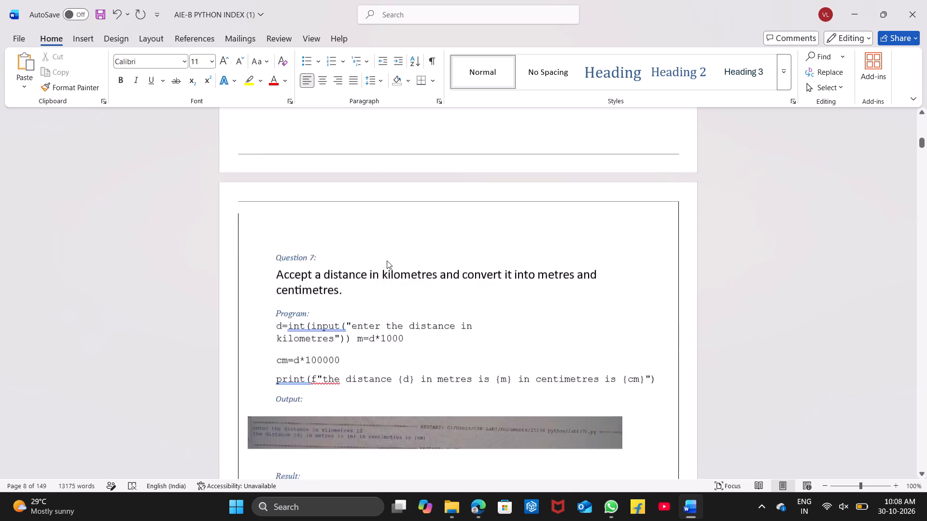
scroll(387, 260, "up", 6)
scroll(387, 260, "down", 3)
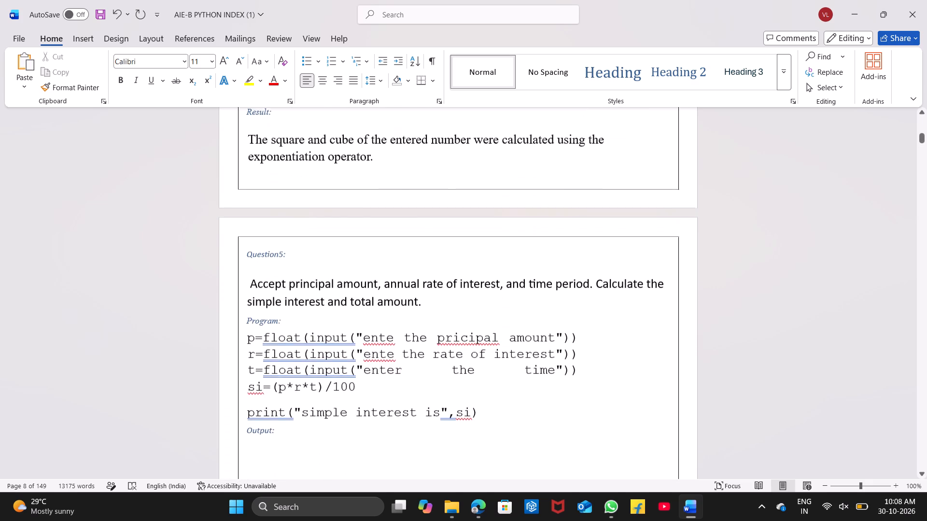
scroll(387, 260, "down", 3)
scroll(387, 260, "down", 20)
scroll(387, 260, "down", 7)
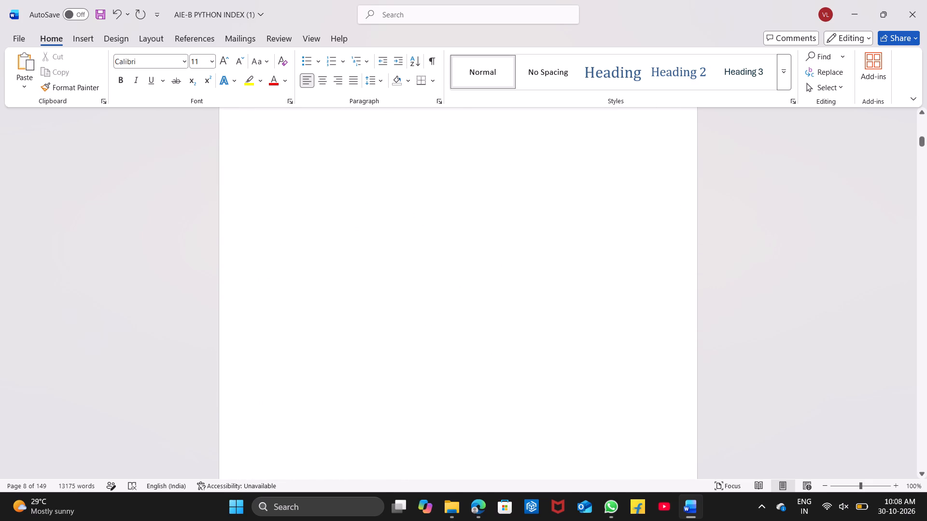
scroll(387, 260, "down", 20)
scroll(387, 260, "up", 1)
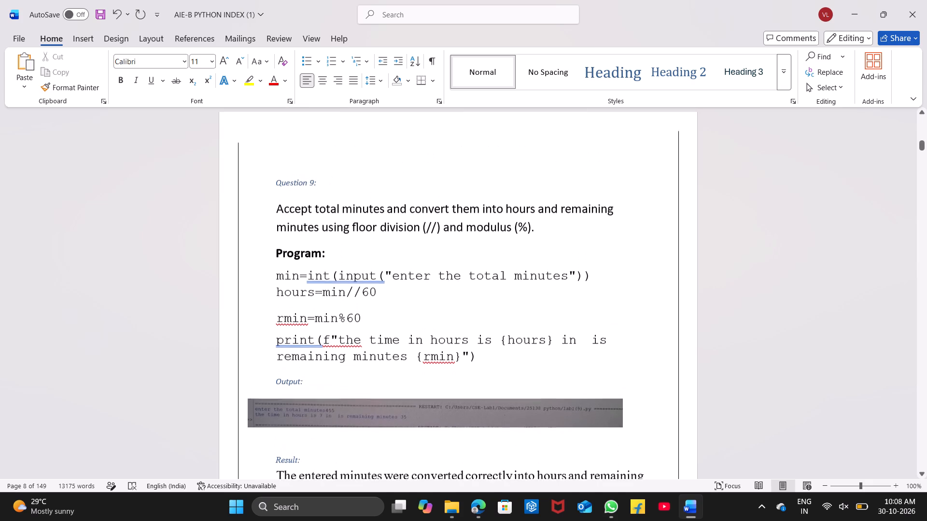
scroll(387, 260, "up", 9)
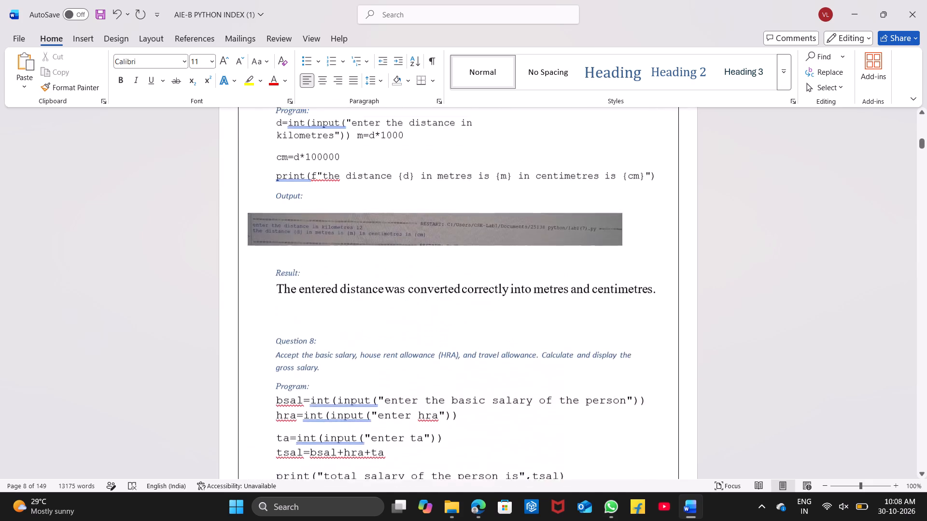
scroll(387, 260, "up", 1)
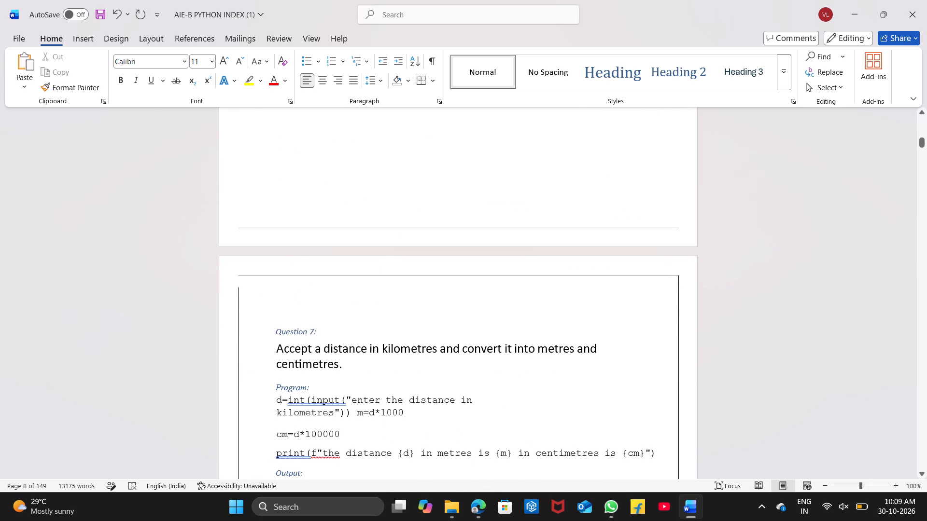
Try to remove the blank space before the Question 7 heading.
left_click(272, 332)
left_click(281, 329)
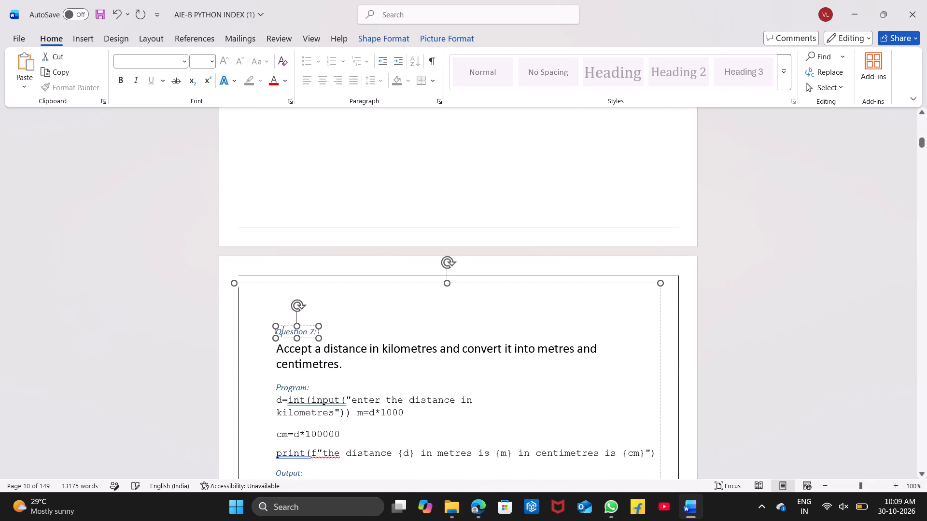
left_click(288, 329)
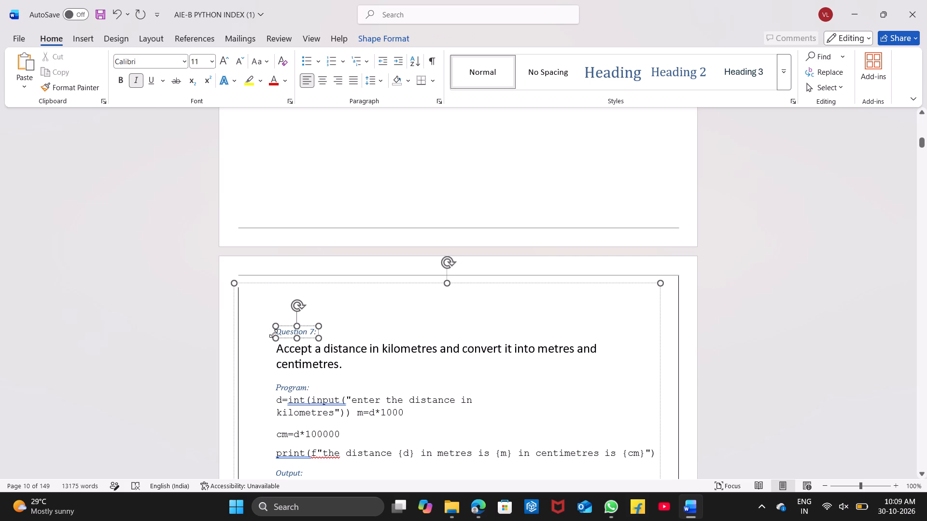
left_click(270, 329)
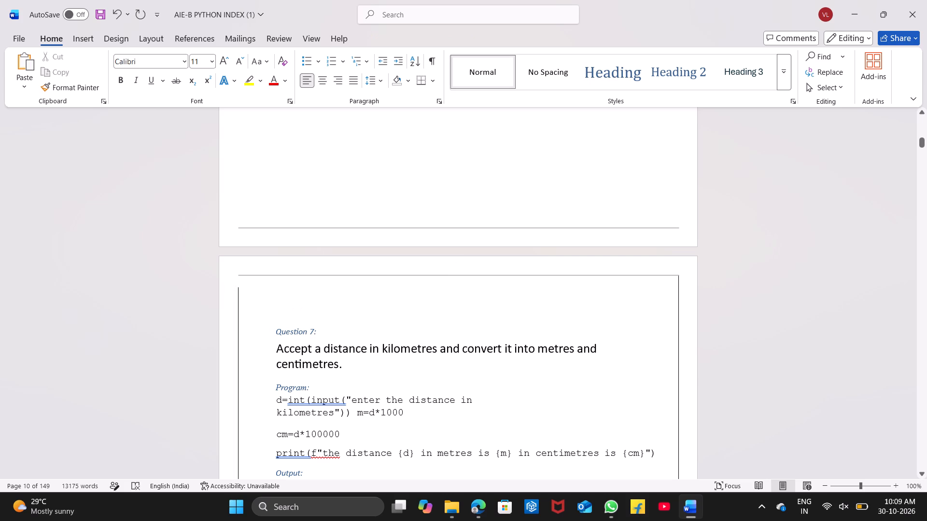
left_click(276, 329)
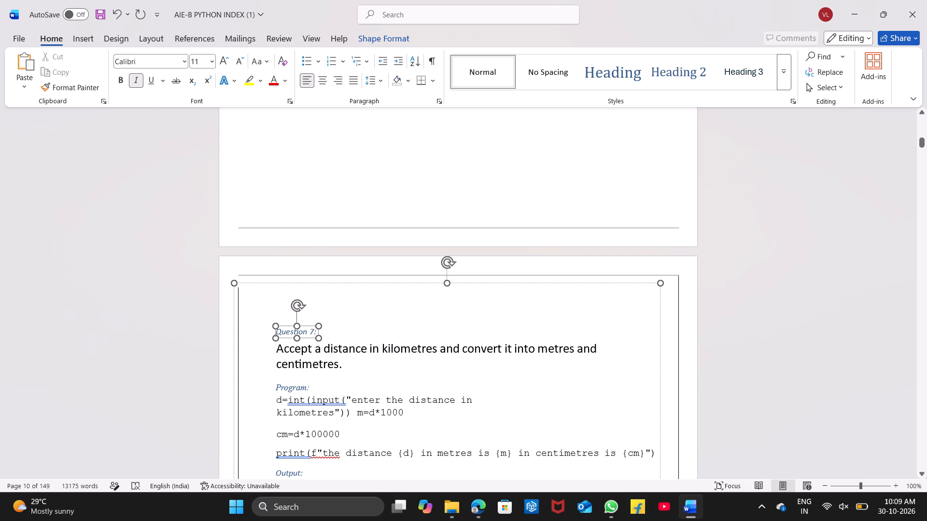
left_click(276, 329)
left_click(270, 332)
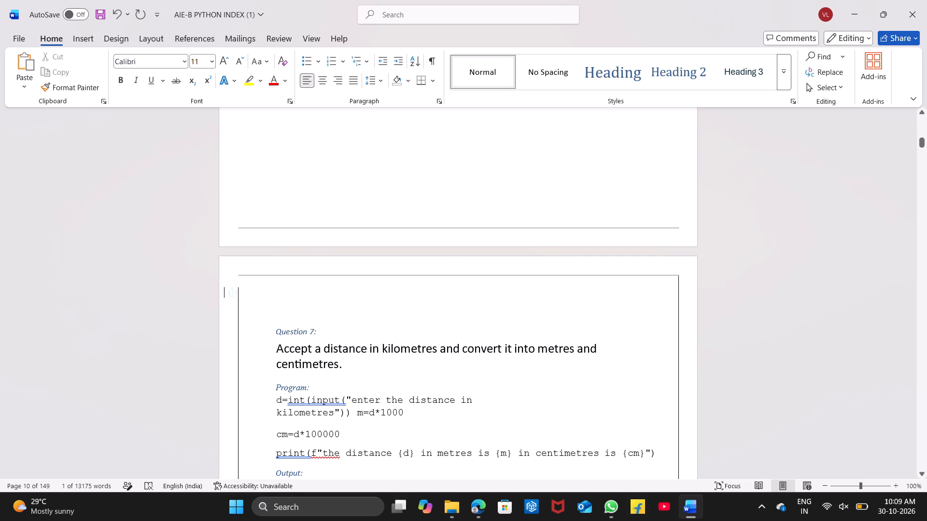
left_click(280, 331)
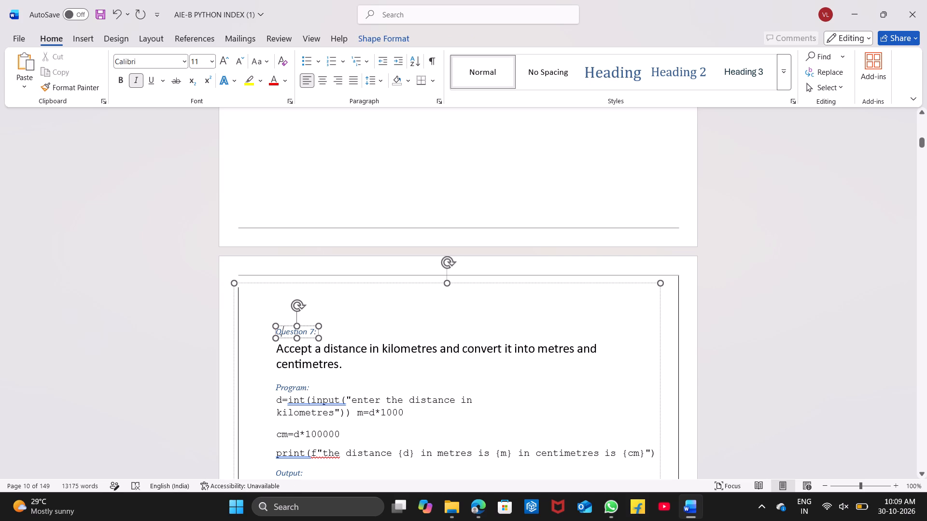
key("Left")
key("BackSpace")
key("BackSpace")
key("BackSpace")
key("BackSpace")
Examine the page layout from Question 5's output down to Question 7's program and output.
scroll(497, 225, "up", 4)
scroll(497, 225, "right", 1)
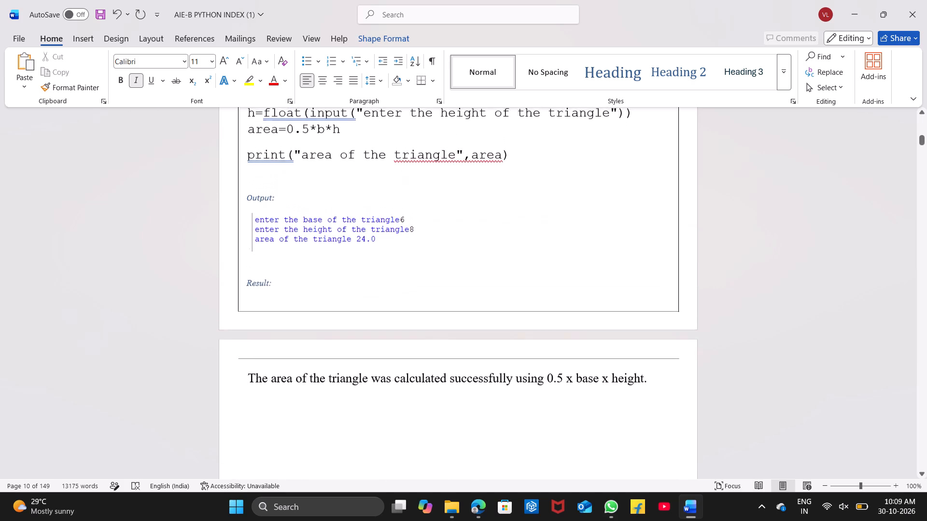
scroll(497, 225, "right", 1)
scroll(497, 225, "up", 2)
scroll(497, 225, "down", 1)
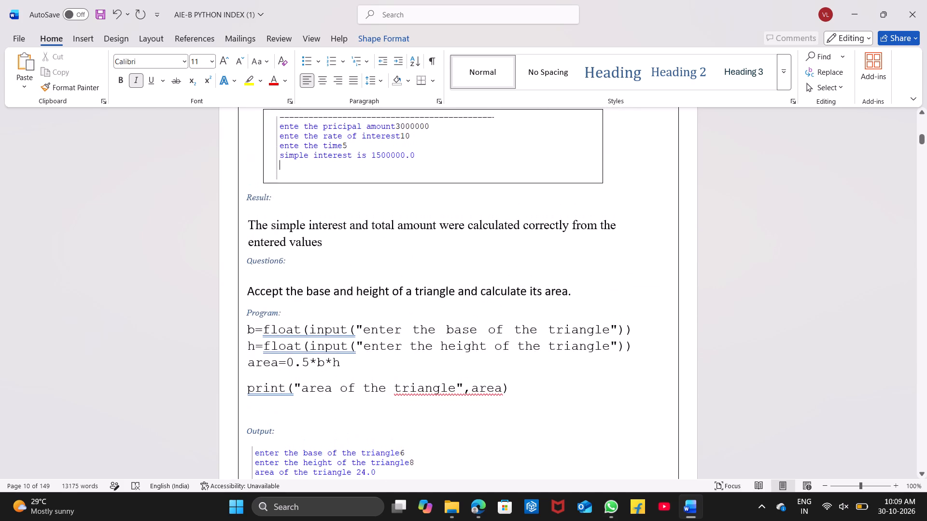
scroll(497, 225, "down", 4)
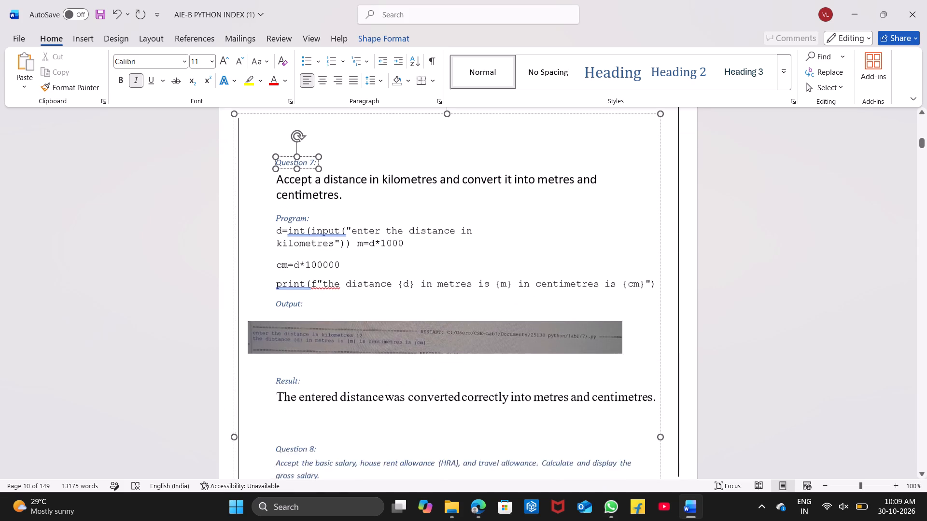
Delete the photo under Question 7's Output heading.
scroll(497, 225, "down", 1)
left_click(435, 286)
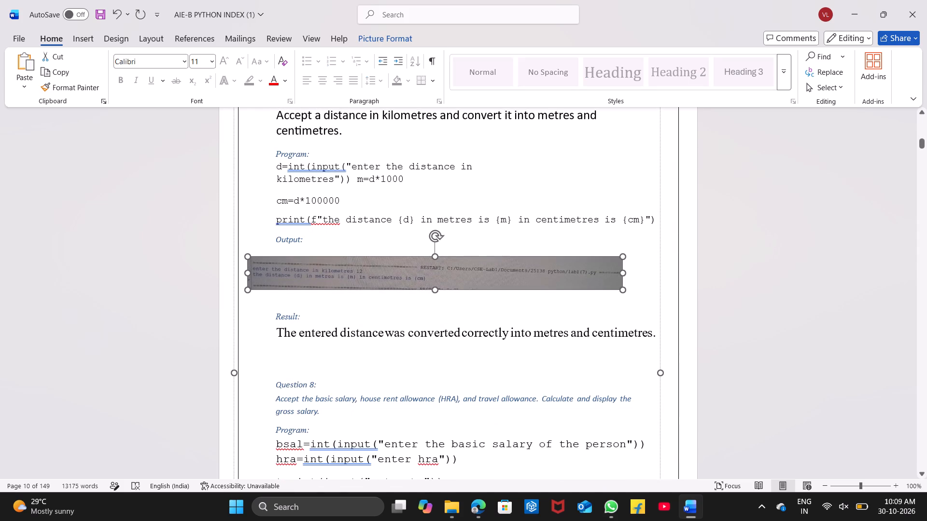
key("BackSpace")
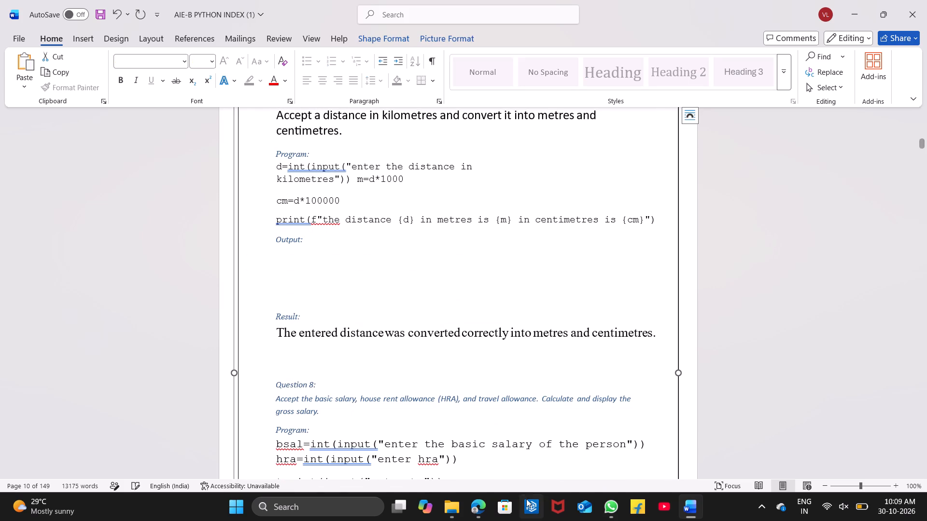
left_click(477, 512)
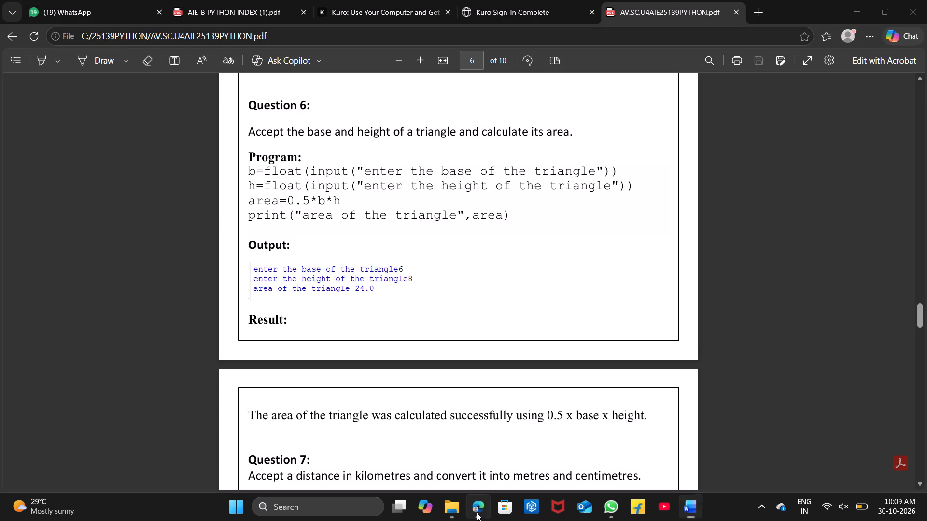
scroll(496, 328, "down", 5)
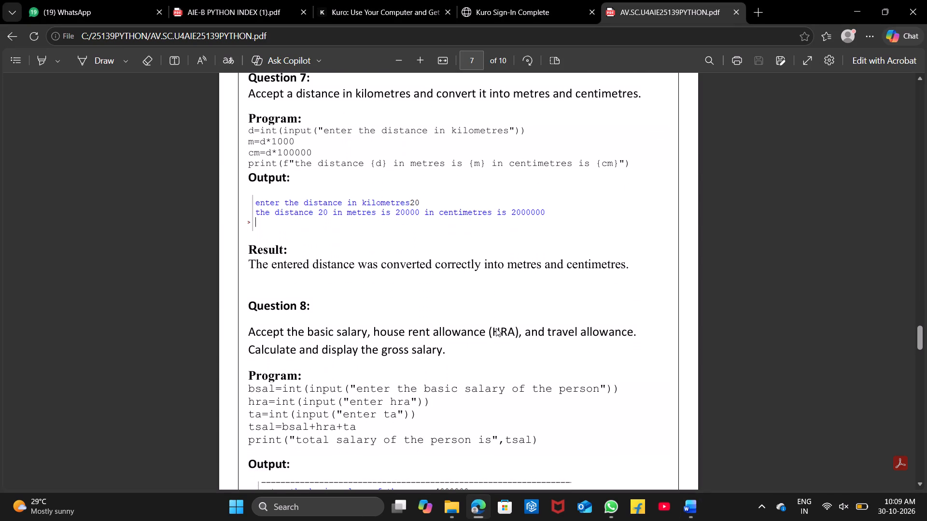
key("shift+super+s")
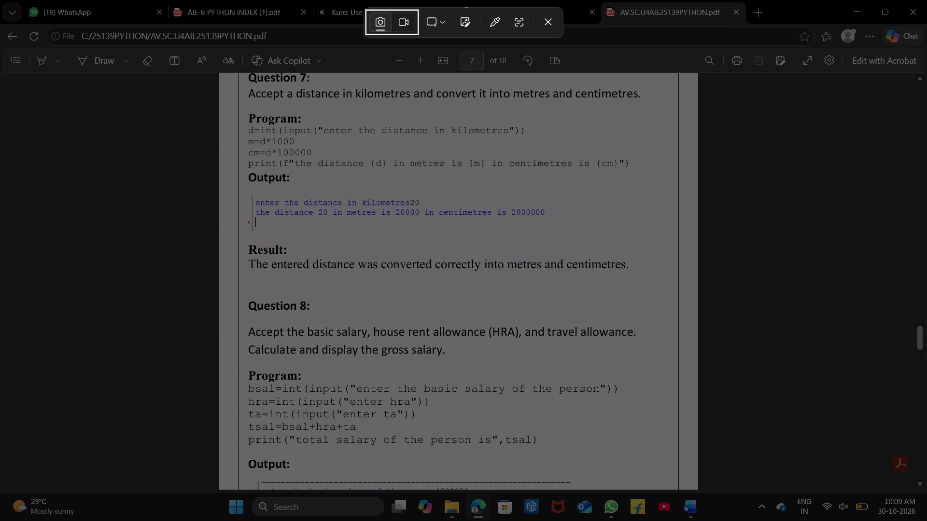
left_click_drag(250, 191, 589, 230)
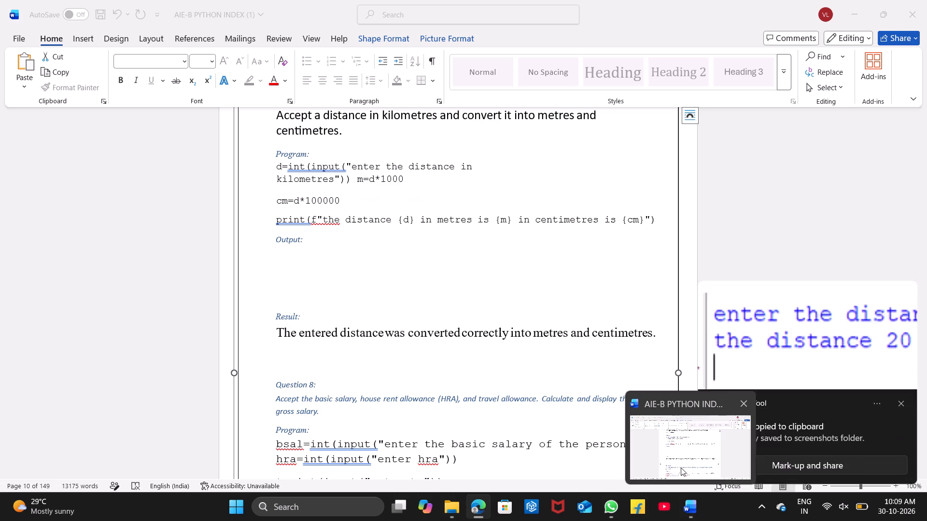
Switch back to the Word lab record and insert a preset text box for Question 7's output.
left_click(681, 467)
left_click(291, 271)
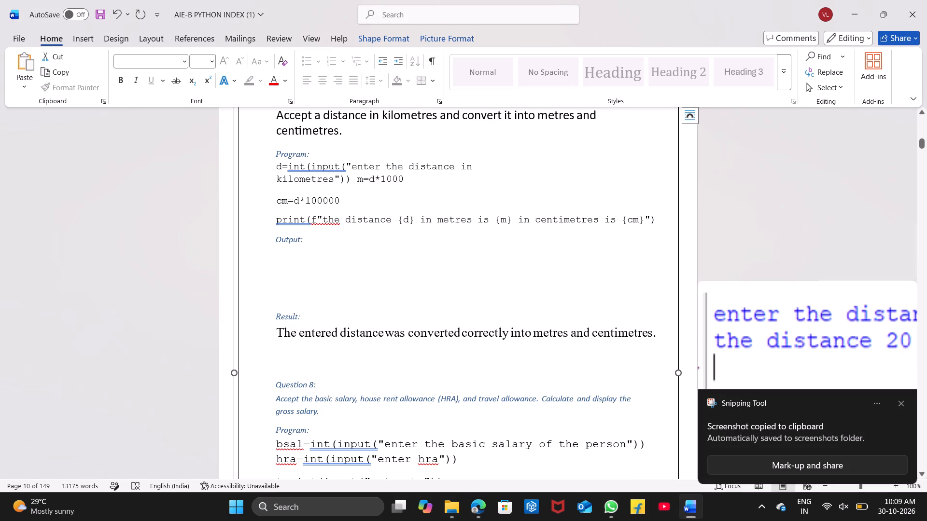
left_click(326, 316)
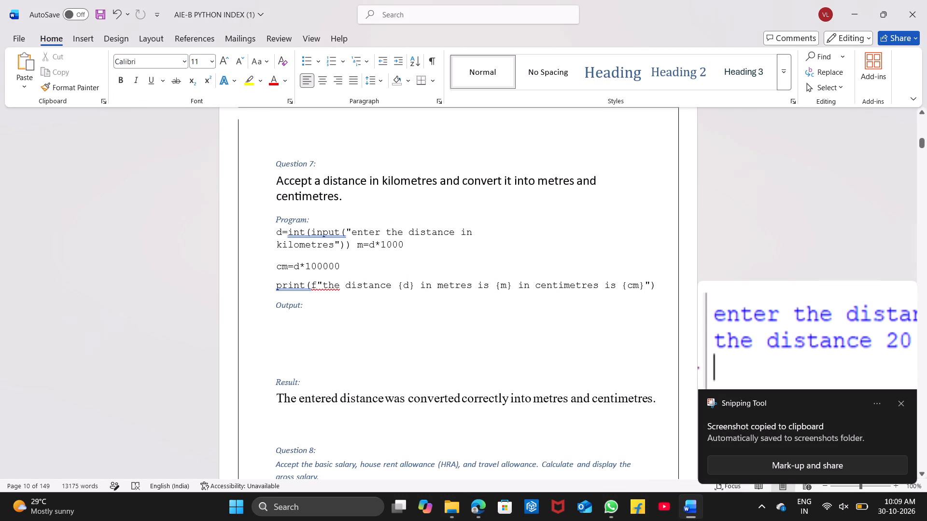
left_click(311, 324)
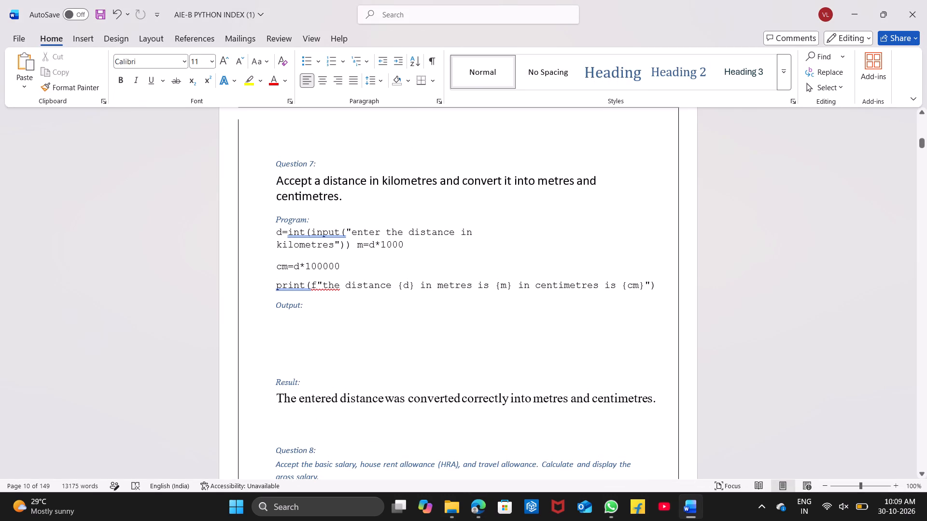
left_click(303, 352)
left_click(335, 398)
left_click(337, 351)
left_click(306, 307)
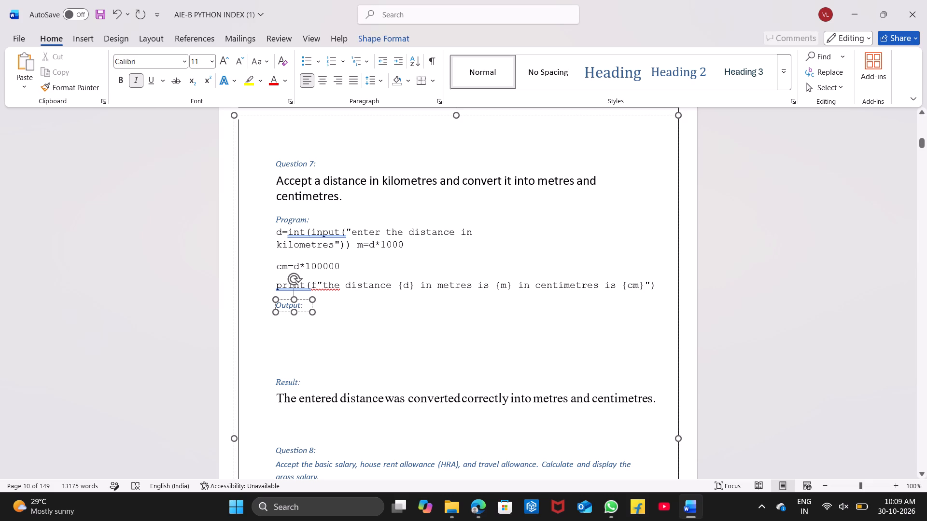
left_click(341, 344)
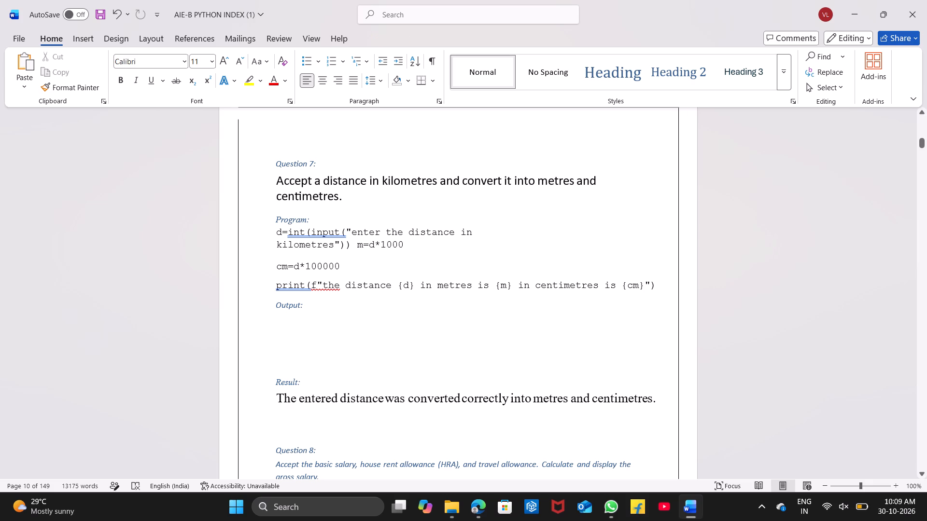
left_click(84, 38)
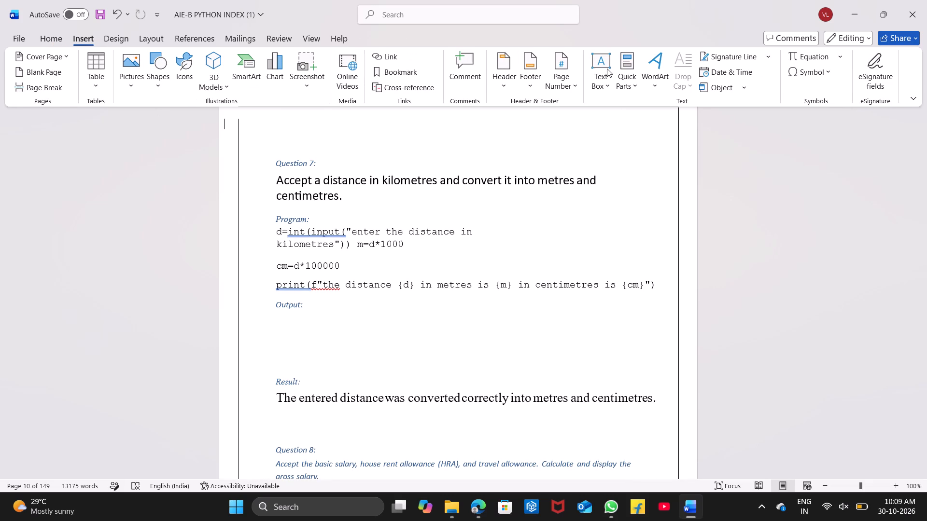
left_click(607, 69)
left_click(629, 149)
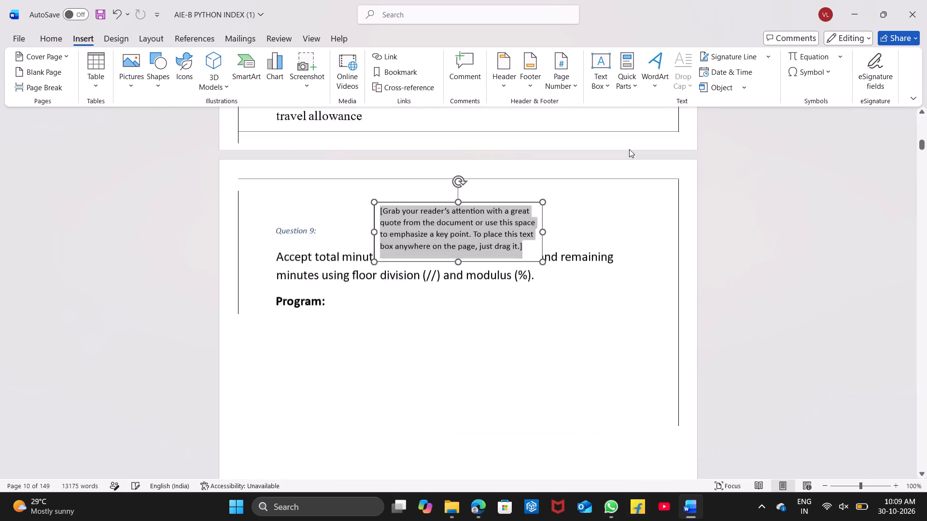
Move the new text box from beside Question 9 up into the blank space under Question 7's Output heading.
left_click_drag(475, 128, 475, 111)
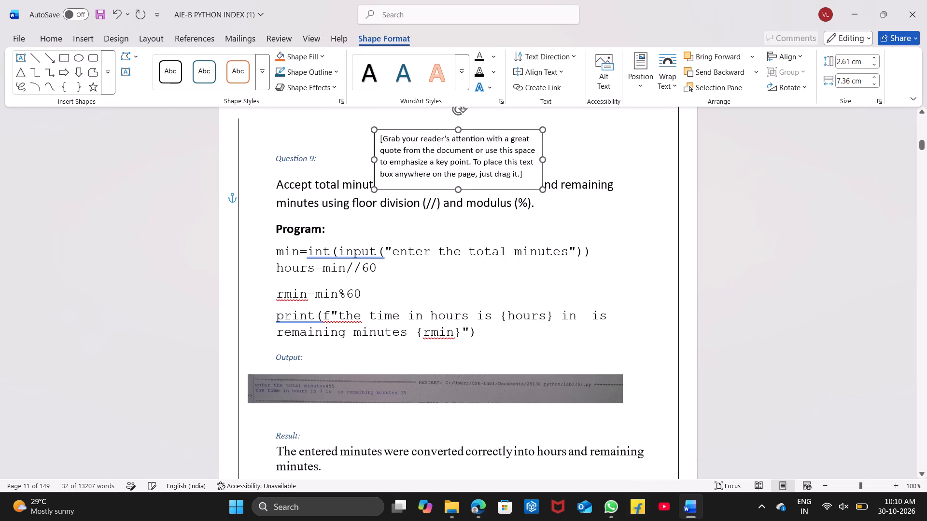
left_click_drag(475, 111, 379, 97)
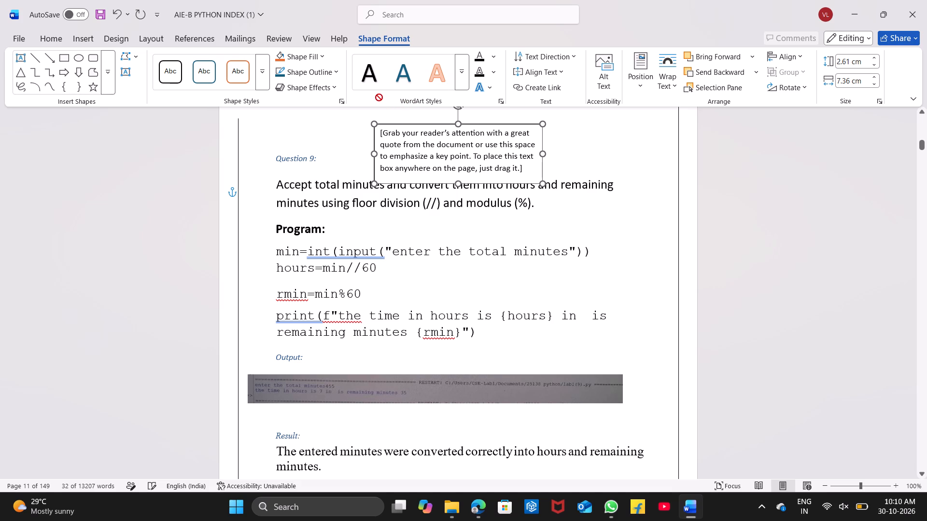
left_click_drag(379, 97, 380, 97)
scroll(765, 223, "up", 1)
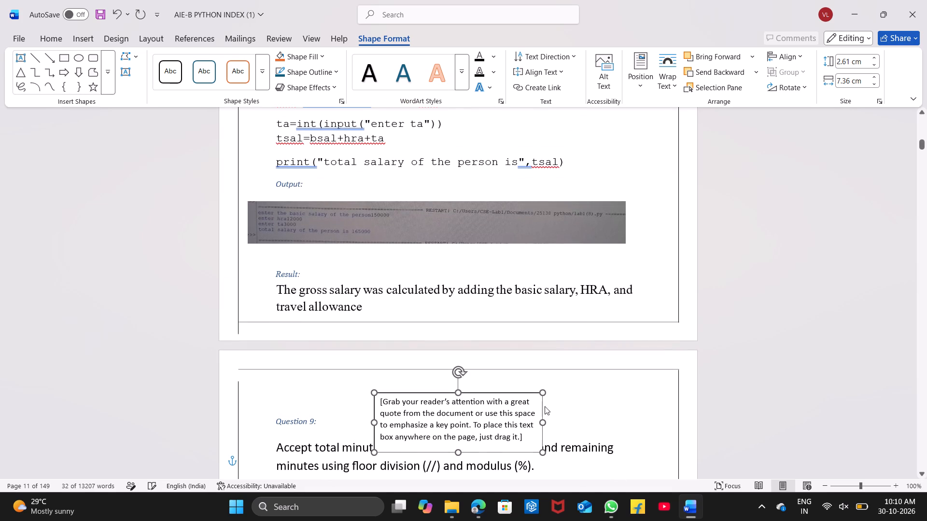
left_click_drag(506, 391, 460, 143)
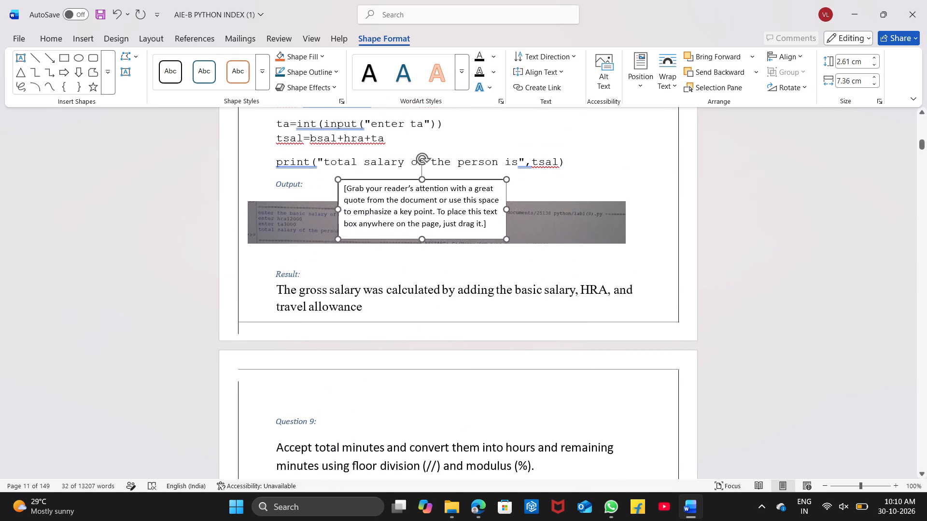
left_click_drag(460, 143, 459, 99)
scroll(647, 219, "up", 3)
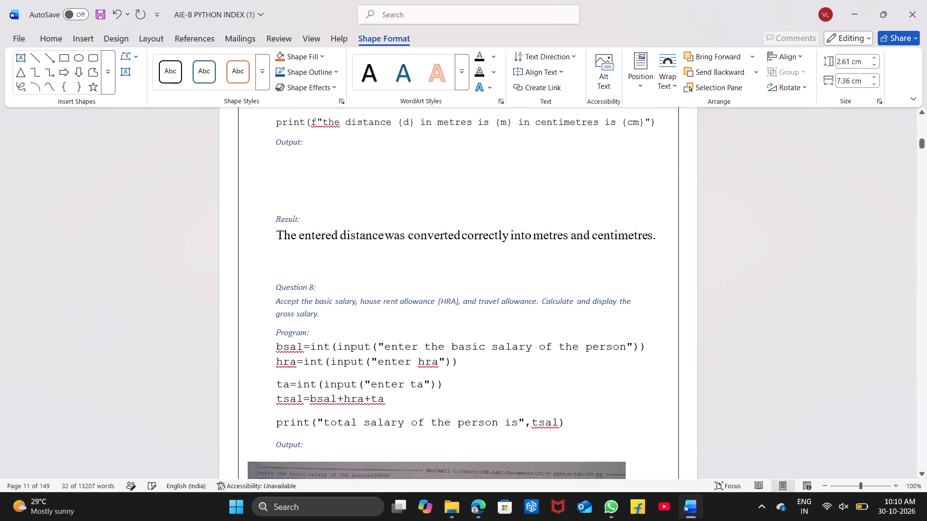
scroll(647, 219, "down", 3)
scroll(593, 235, "down", 8)
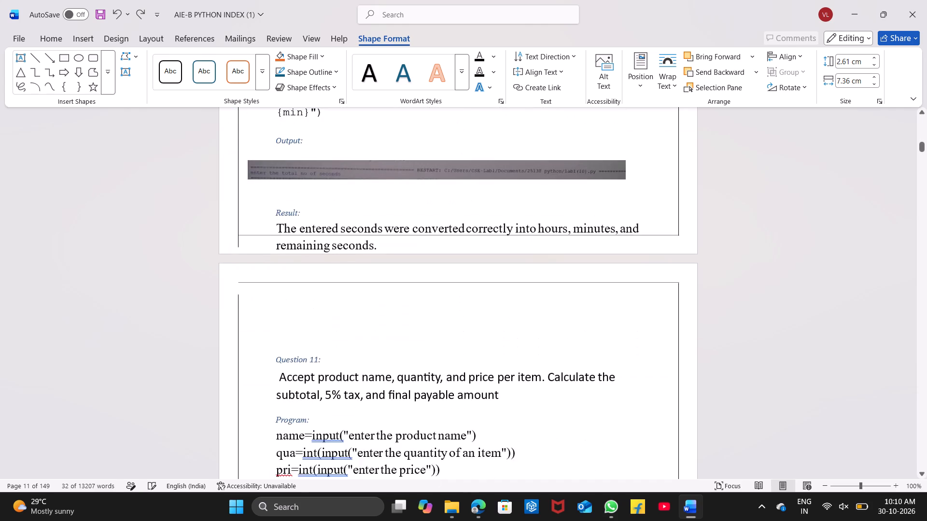
scroll(579, 237, "up", 6)
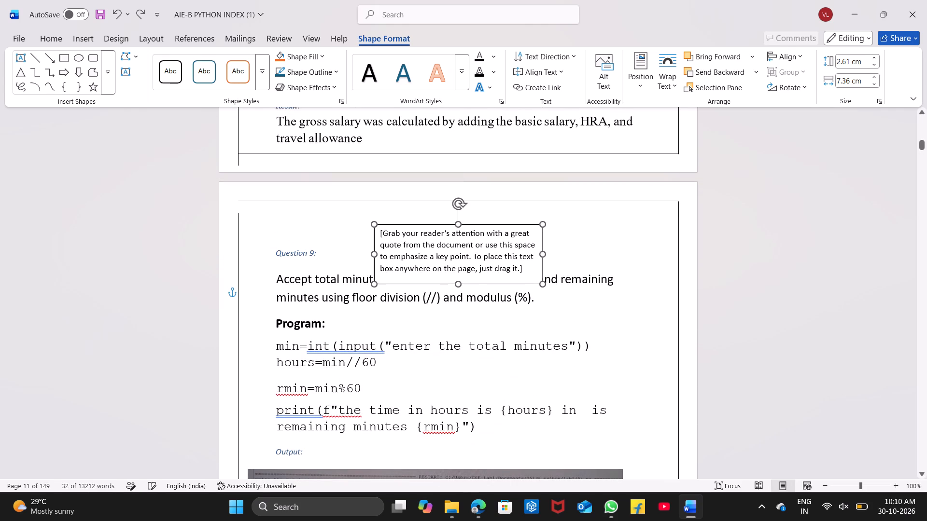
left_click_drag(506, 222, 512, 110)
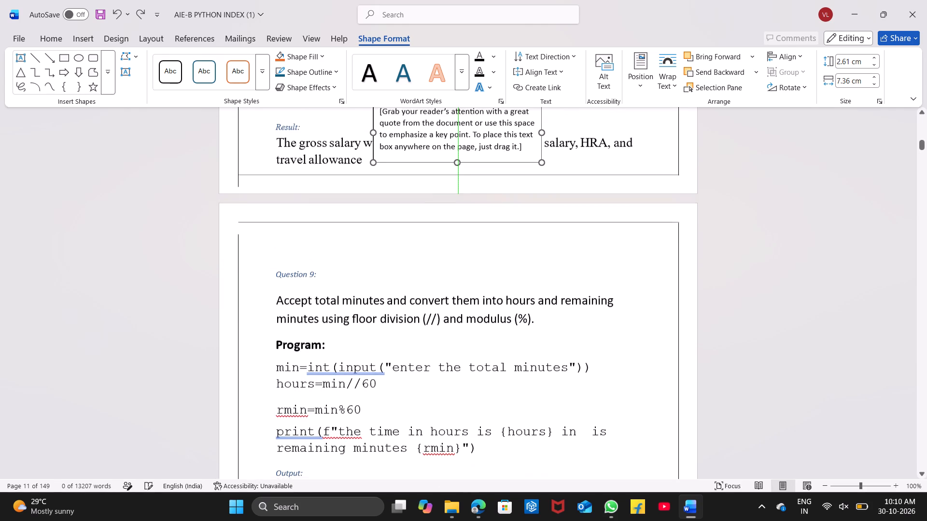
scroll(704, 221, "up", 2)
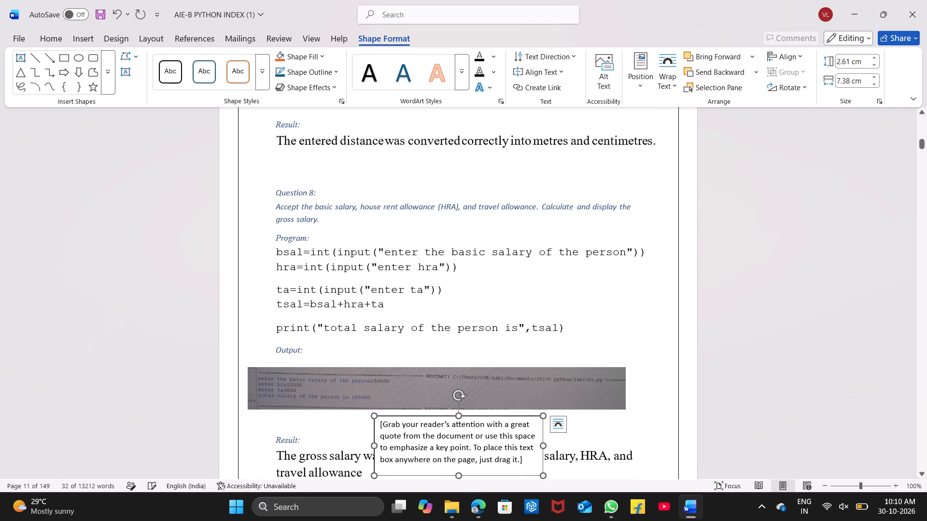
left_click_drag(490, 416, 506, 203)
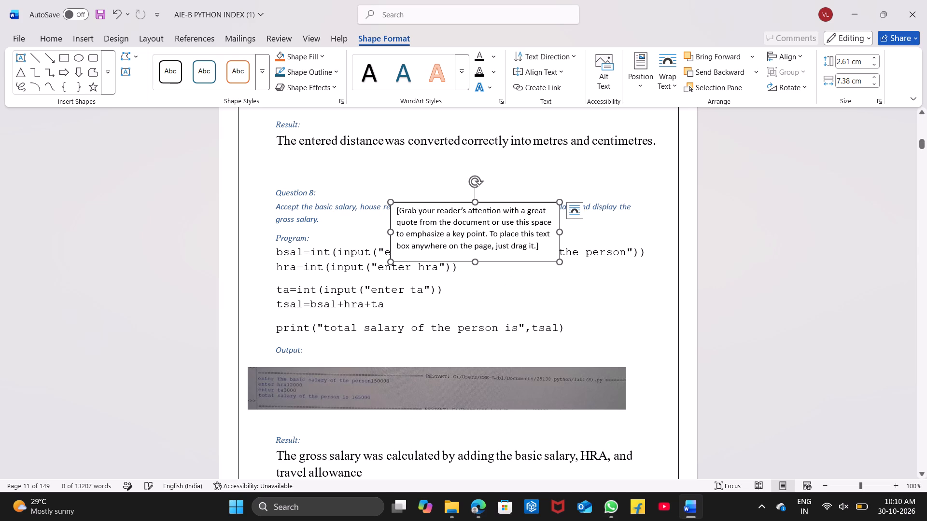
scroll(618, 235, "up", 2)
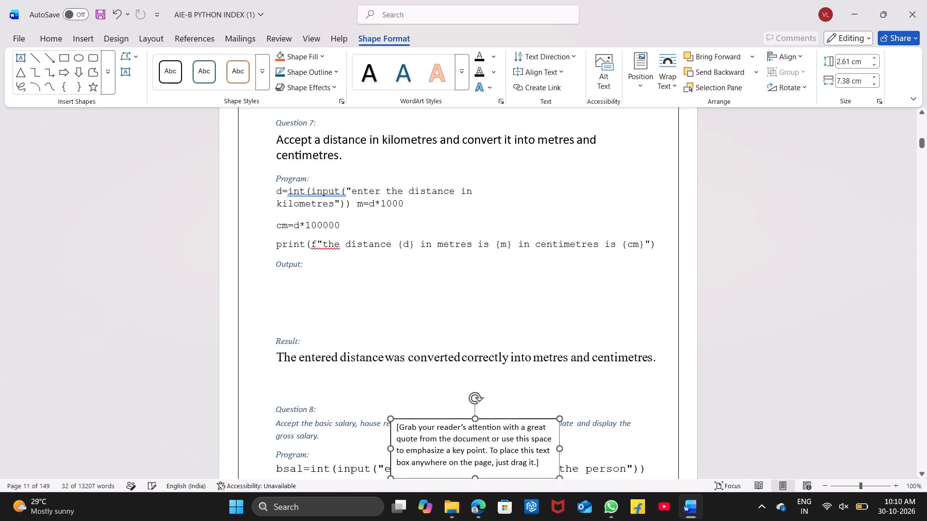
left_click_drag(517, 417, 458, 265)
Resize the text box under Question 7's Output heading to about 14.25 cm wide and 2.22 cm high.
left_click_drag(332, 297, 328, 297)
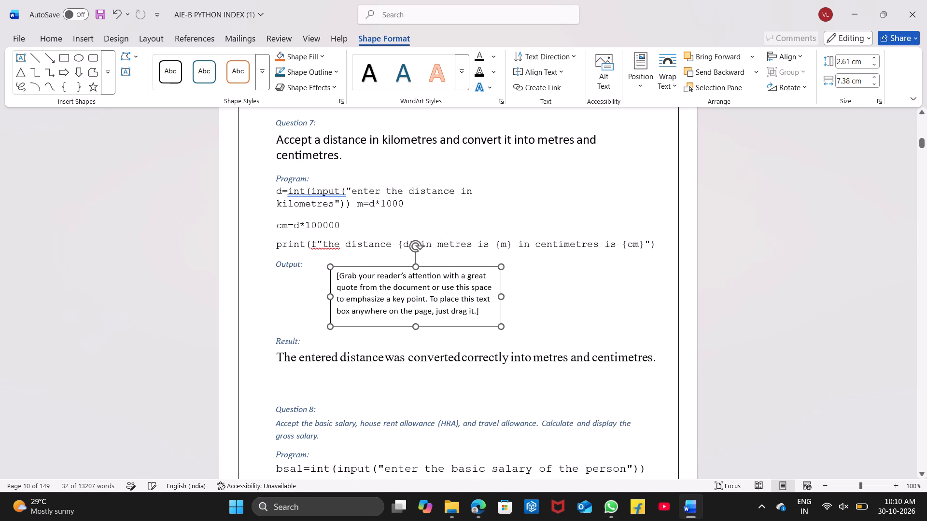
left_click_drag(328, 297, 315, 296)
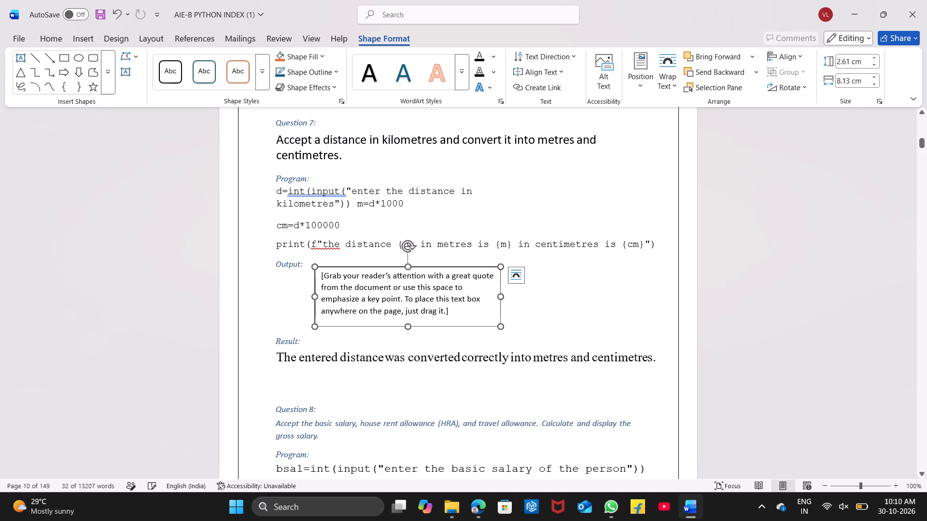
left_click_drag(500, 295, 599, 299)
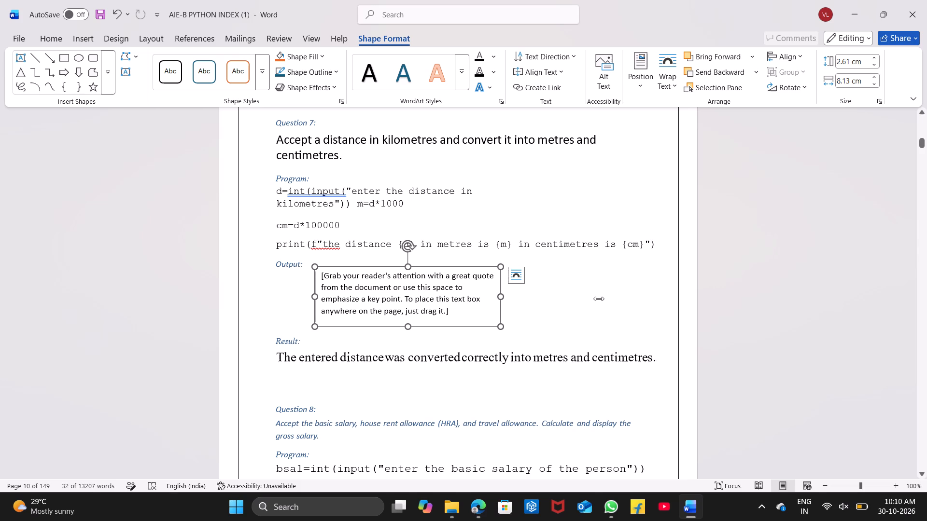
left_click_drag(599, 299, 596, 299)
left_click(503, 297)
left_click_drag(501, 294, 625, 309)
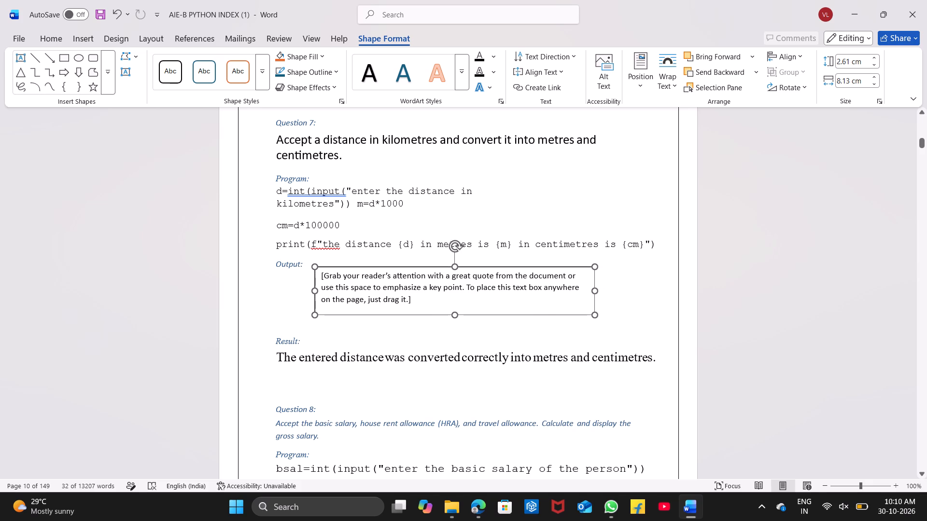
left_click_drag(625, 309, 655, 310)
left_click_drag(477, 302, 475, 329)
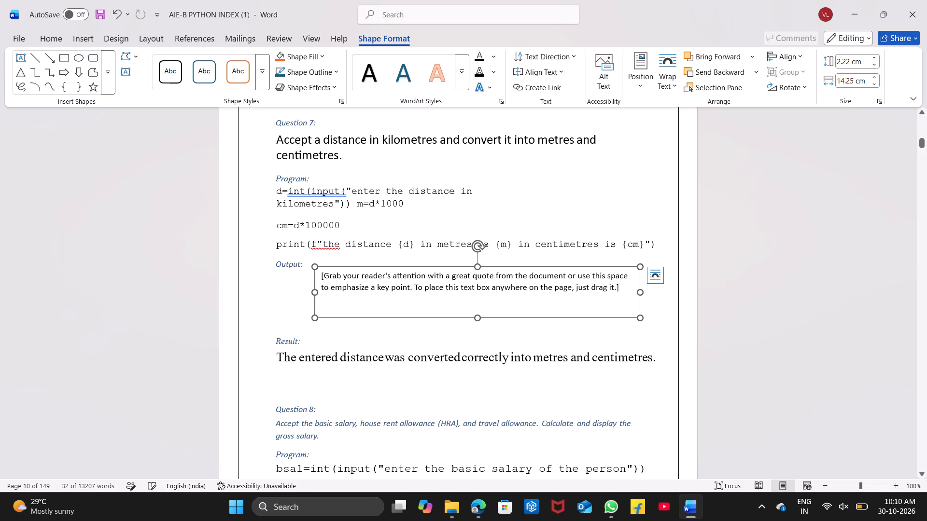
Replace the text box's placeholder text with the captured screenshot of Question 7's output.
left_click(454, 292)
key("BackSpace")
key("ctrl+v")
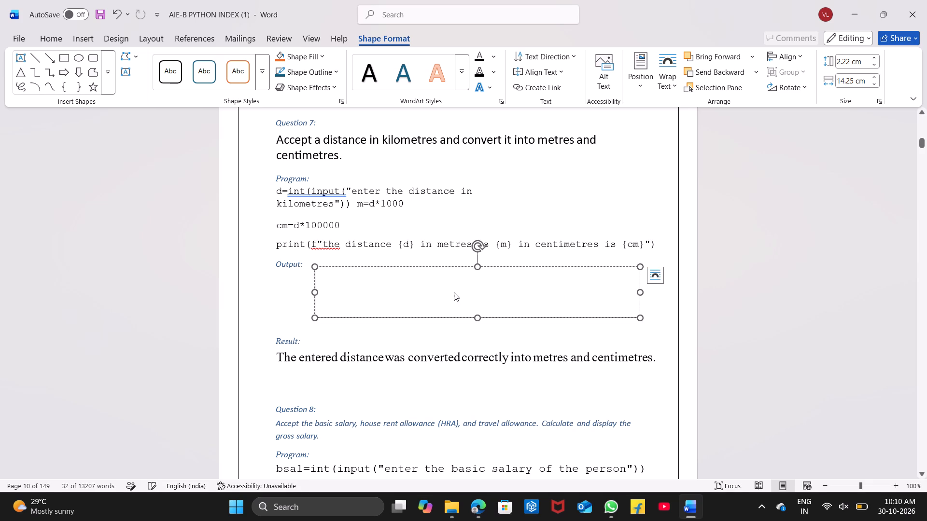
left_click(736, 360)
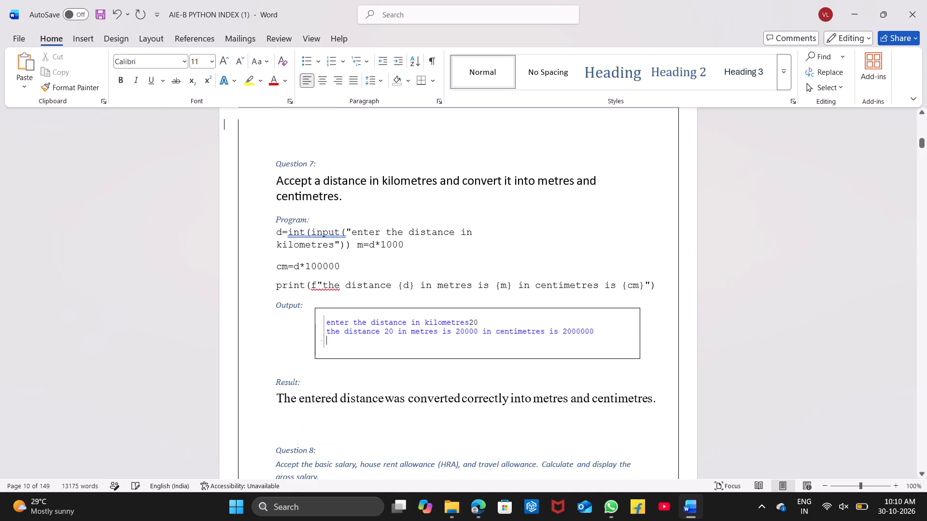
scroll(661, 392, "down", 3)
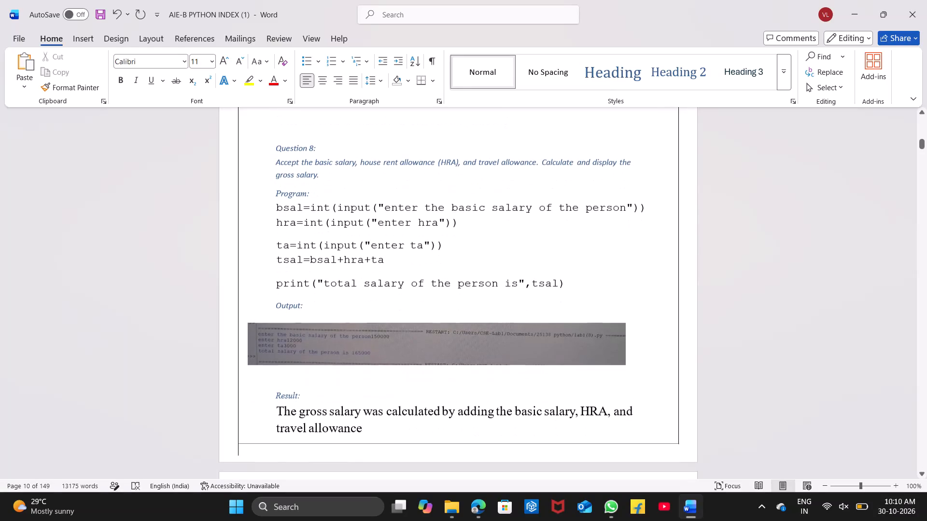
Delete the photo of the output under Question 8's Output heading.
left_click(562, 341)
left_click(562, 341)
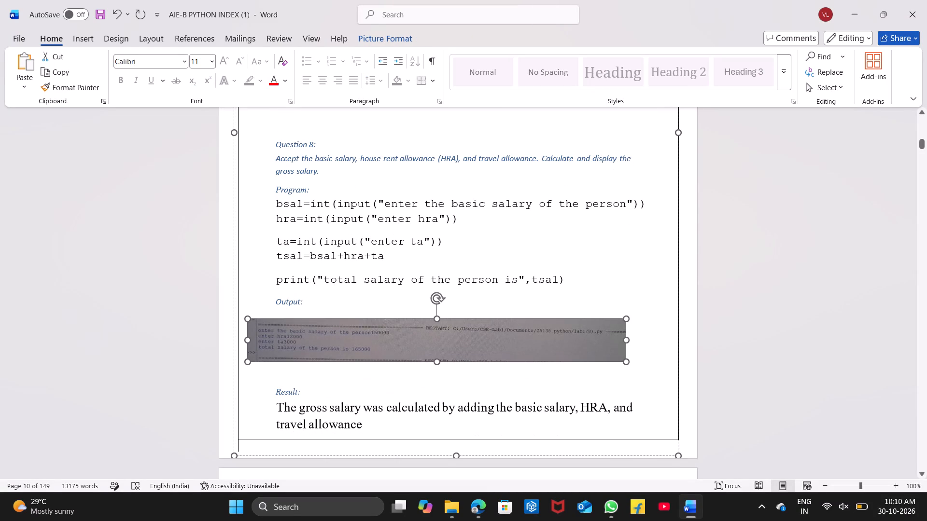
key("BackSpace")
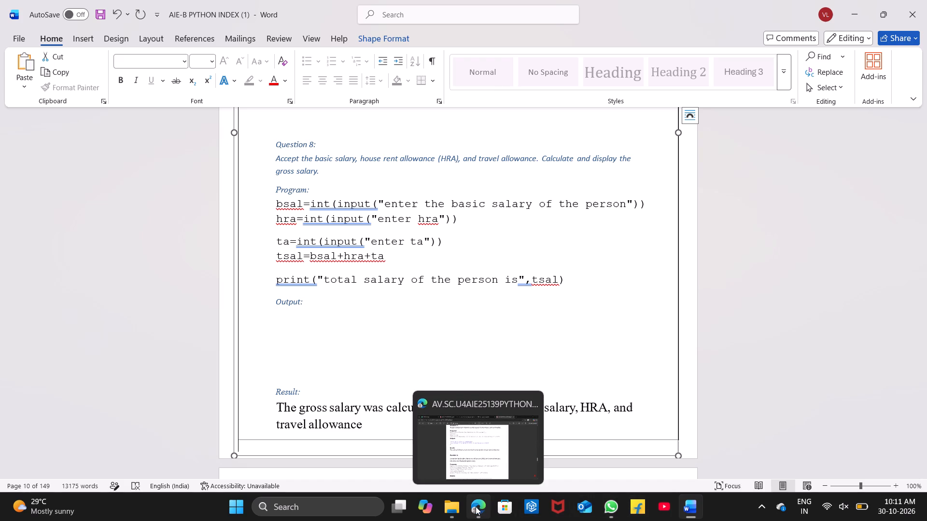
Switch to the lab PDF in Edge, capture a screenshot of Question 8's output, and return to the Word lab record.
left_click(473, 437)
scroll(450, 319, "down", 1)
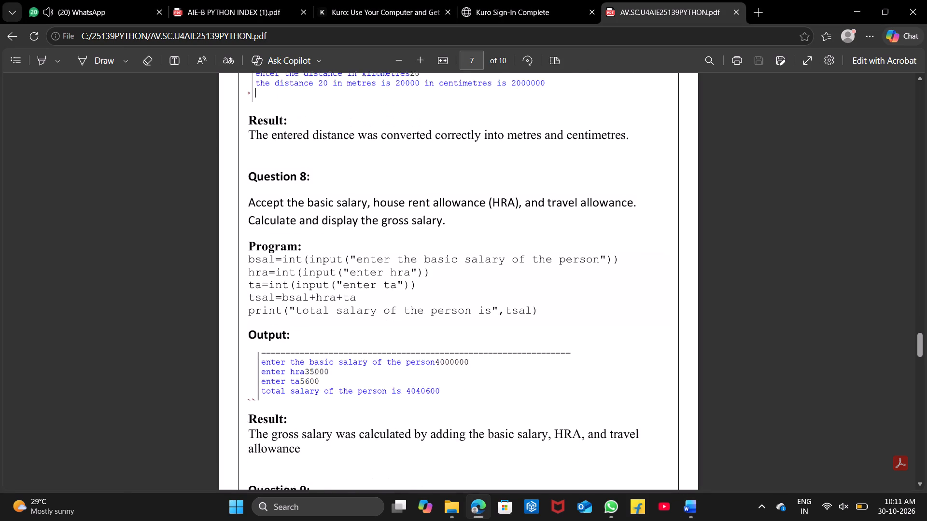
scroll(450, 319, "down", 3)
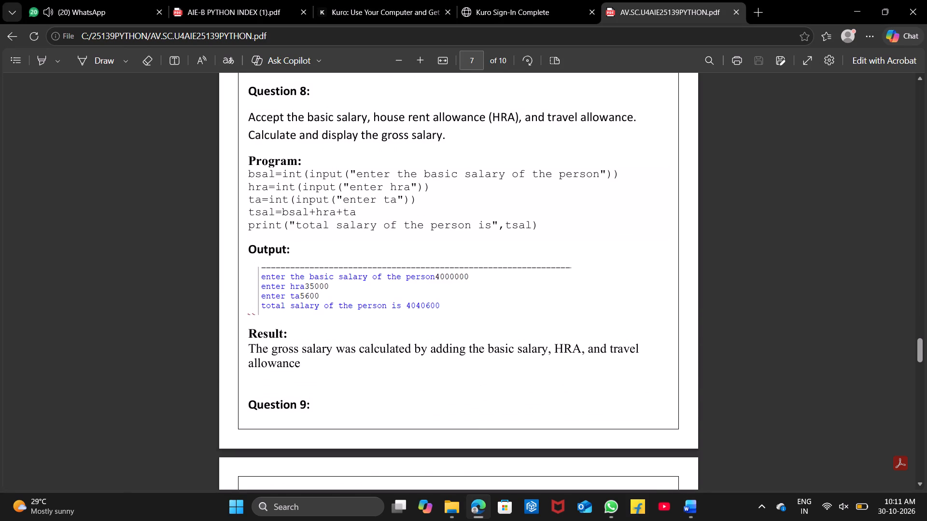
key("shift+super+s")
left_click_drag(256, 260, 604, 323)
left_click(690, 456)
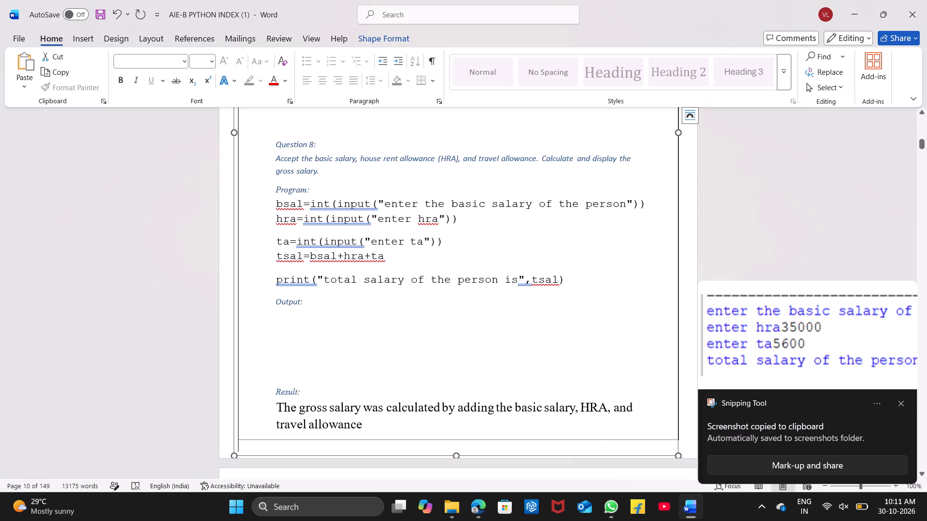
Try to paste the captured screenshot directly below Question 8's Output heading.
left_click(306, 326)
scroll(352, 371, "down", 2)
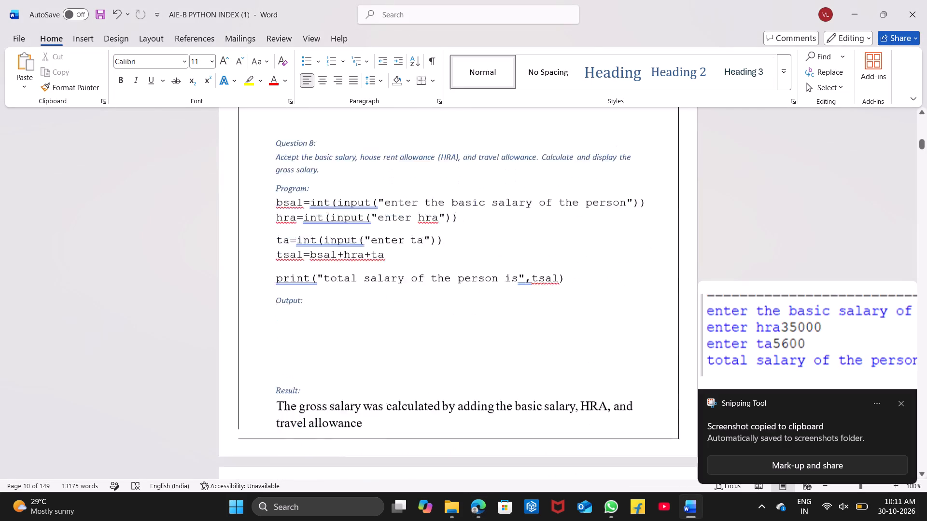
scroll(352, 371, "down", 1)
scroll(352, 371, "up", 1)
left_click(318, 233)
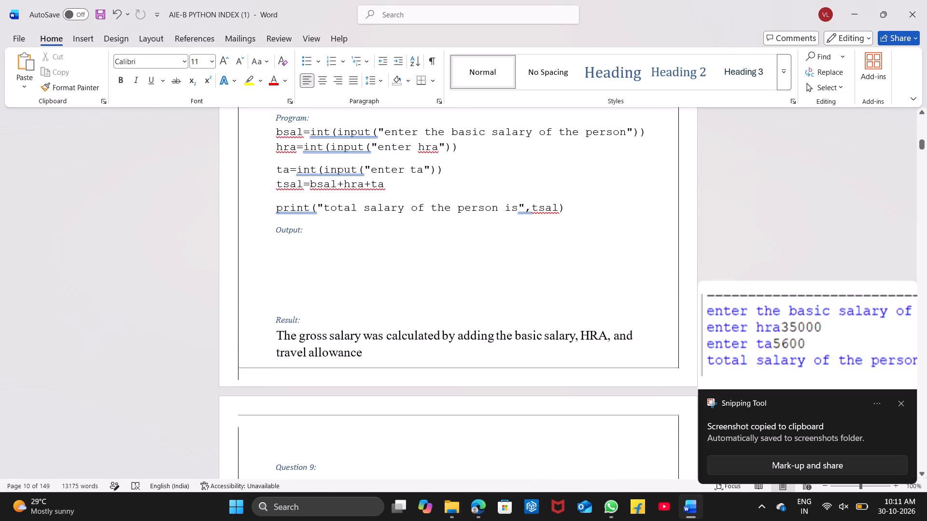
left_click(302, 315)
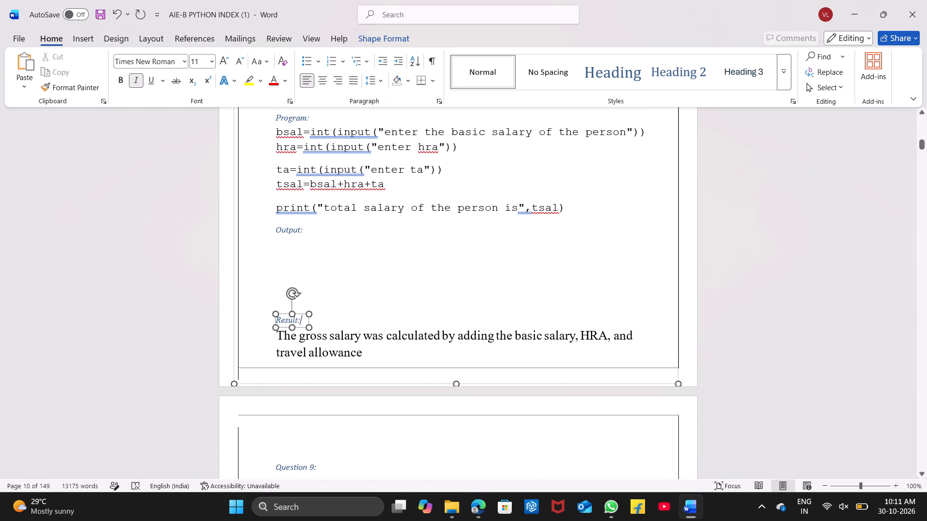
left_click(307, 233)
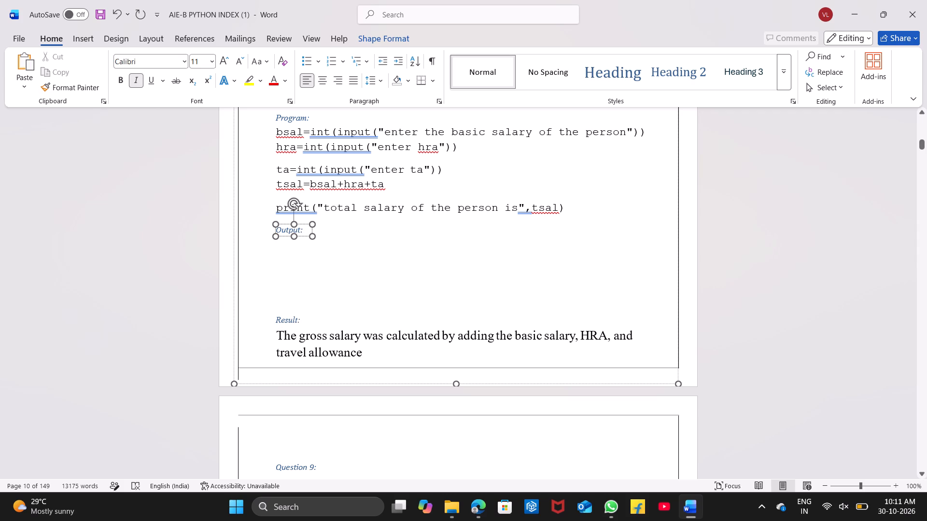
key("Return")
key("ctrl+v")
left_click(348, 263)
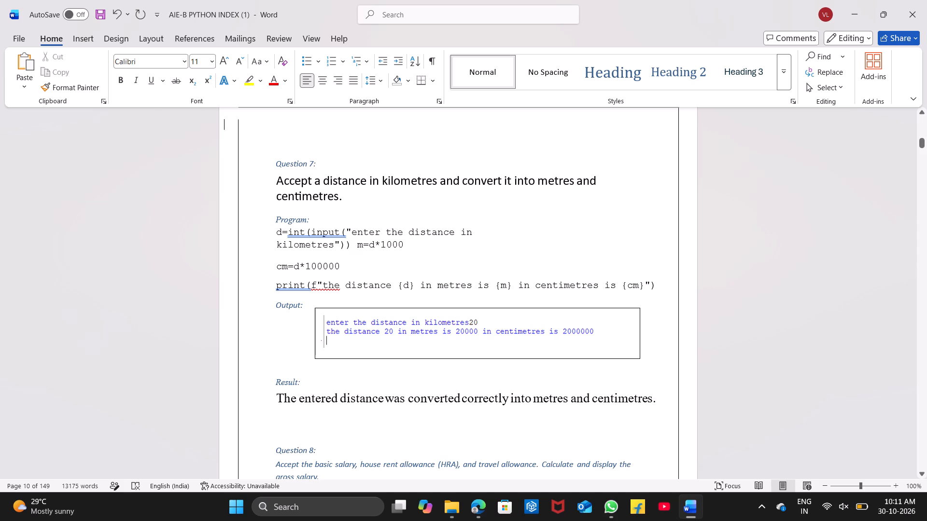
Insert a preset text box for Question 8's output.
scroll(405, 340, "down", 1)
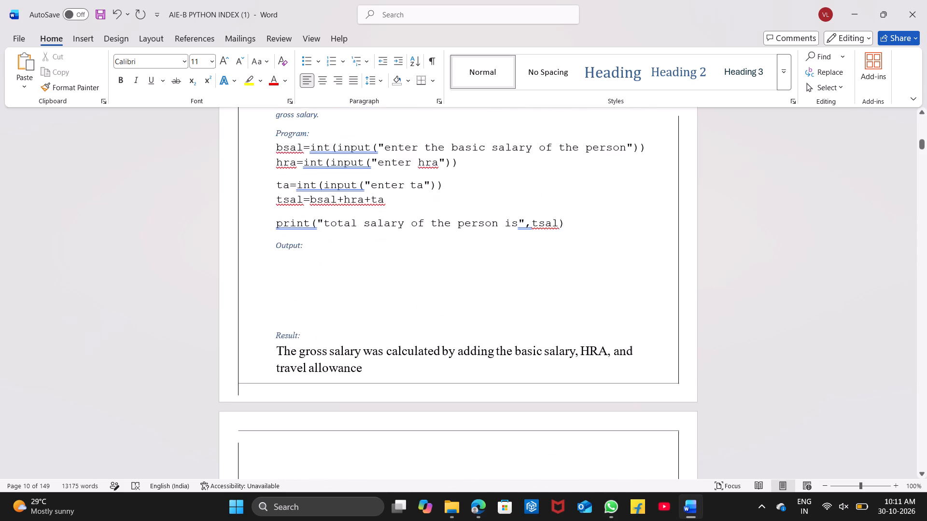
scroll(405, 340, "down", 1)
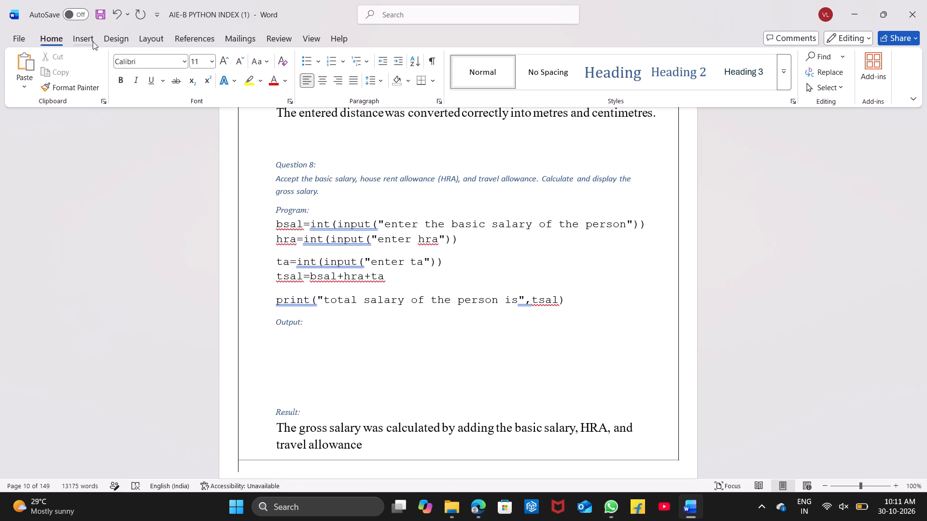
left_click(93, 41)
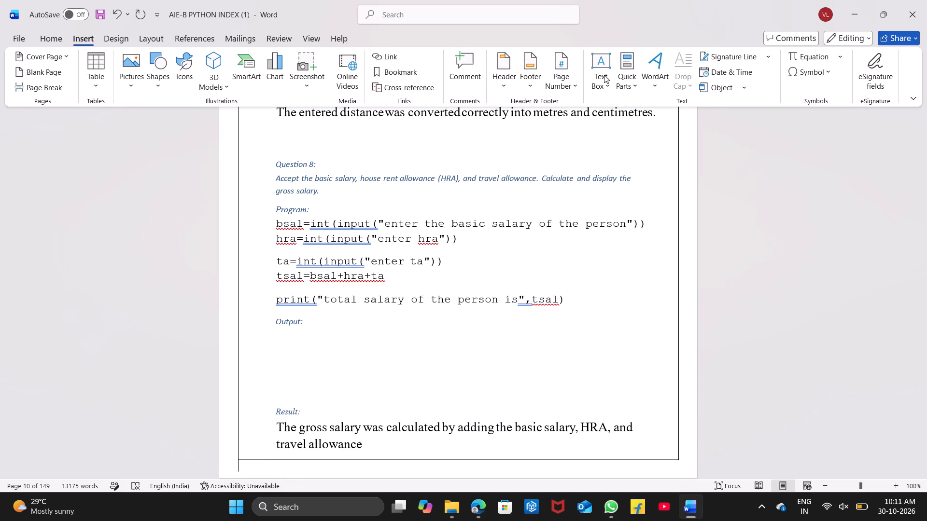
left_click(603, 74)
left_click(634, 116)
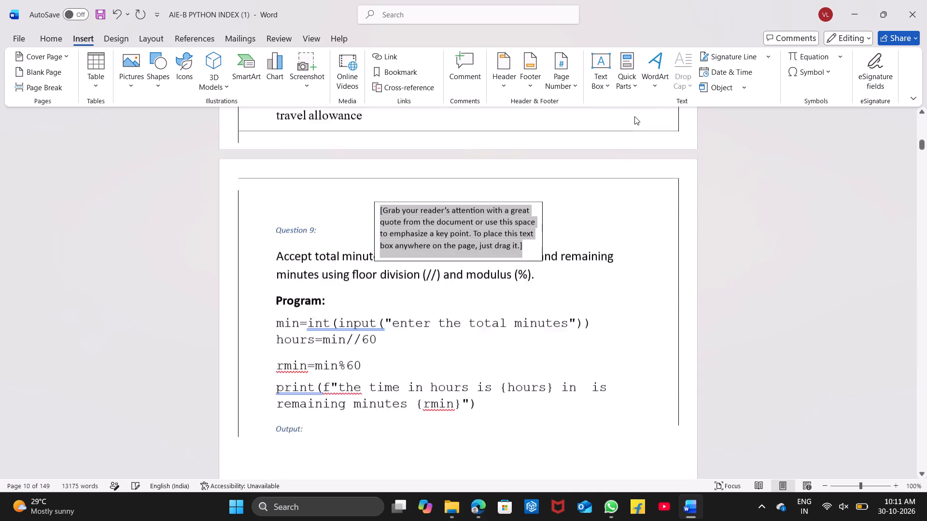
Move the new text box from beside Question 9 up into the blank space under Question 8's Output heading.
left_click_drag(489, 131, 466, 85)
scroll(631, 247, "up", 1)
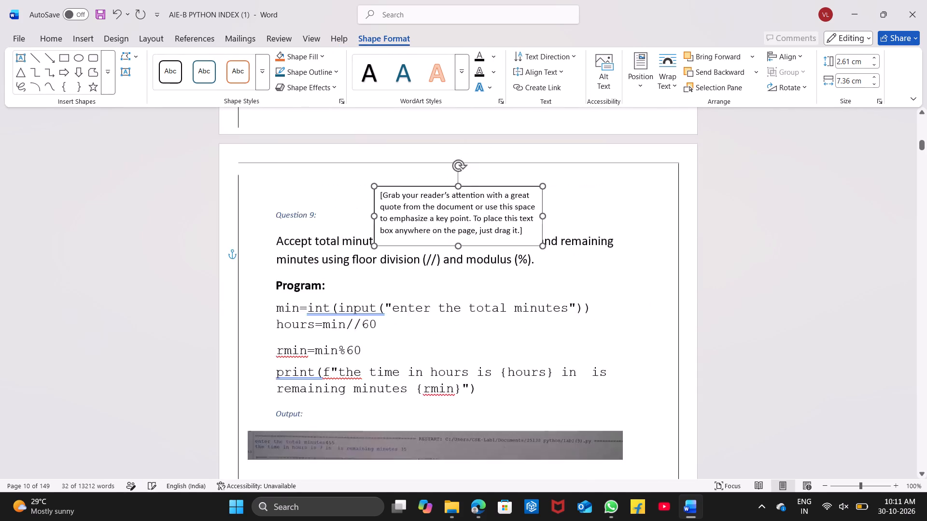
scroll(631, 247, "up", 3)
left_click_drag(504, 378, 494, 343)
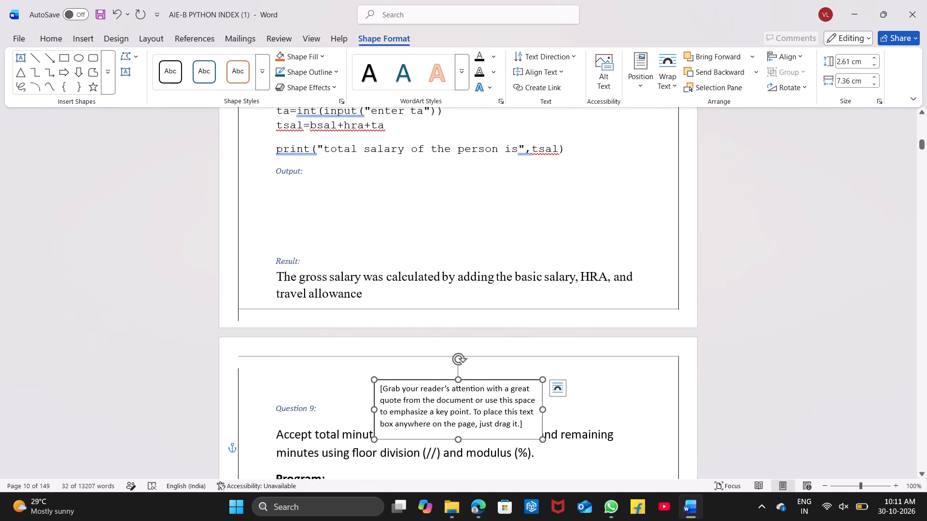
left_click_drag(494, 343, 463, 191)
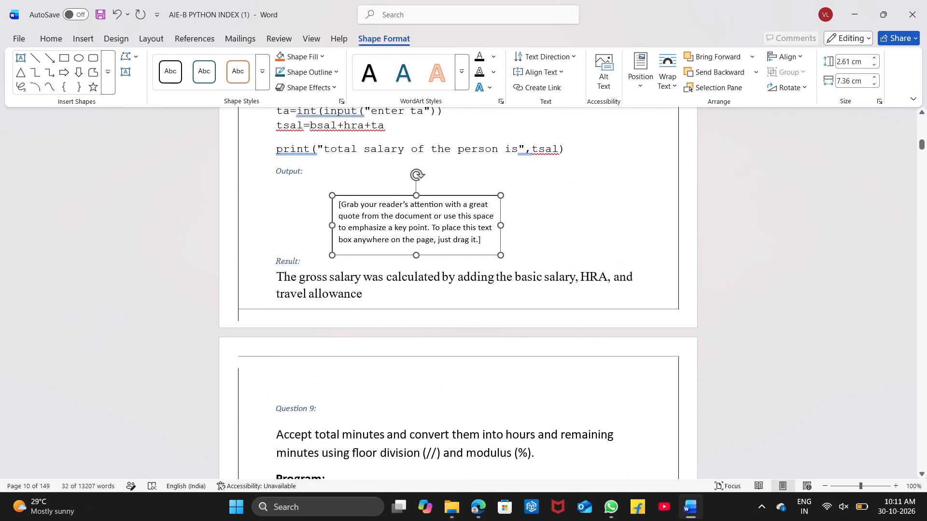
left_click_drag(463, 191, 463, 188)
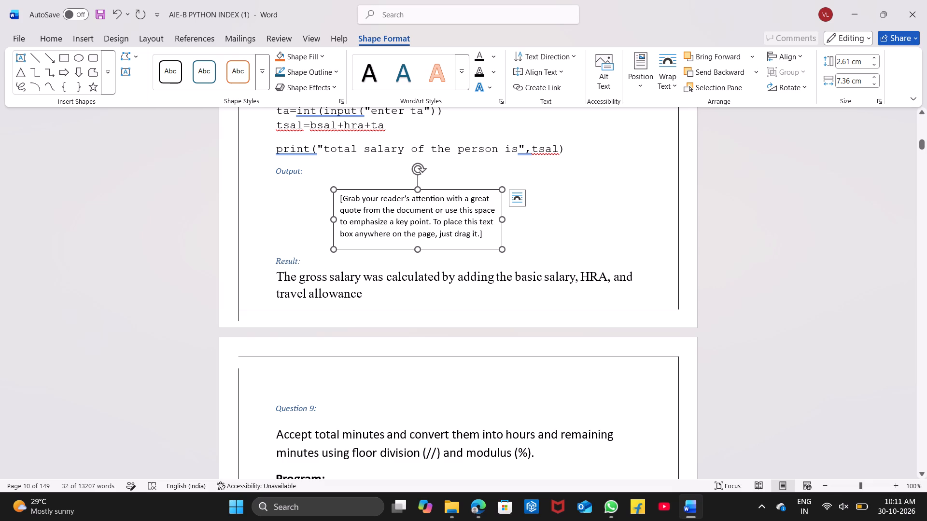
Resize the text box under Question 8's Output heading to about 15.64 cm wide and 2.65 cm high.
left_click_drag(334, 219, 284, 216)
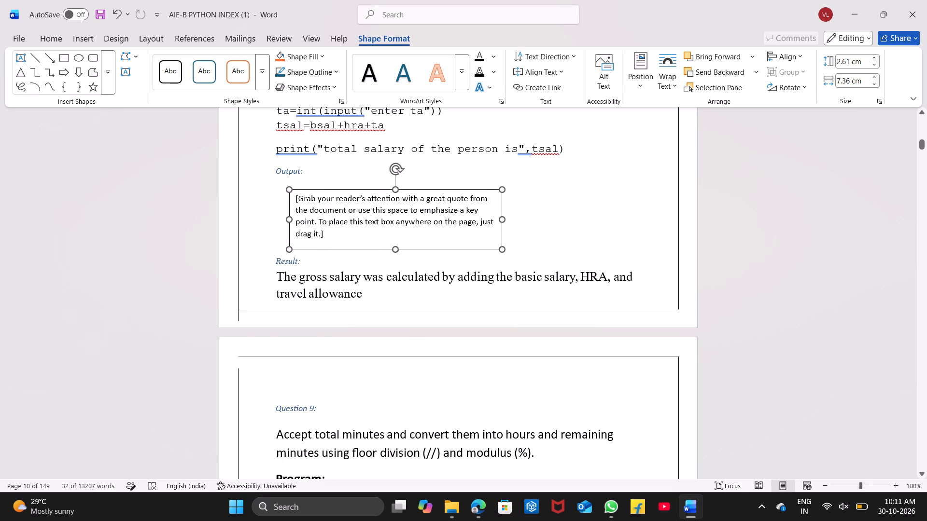
left_click_drag(284, 216, 284, 216)
left_click_drag(502, 219, 549, 221)
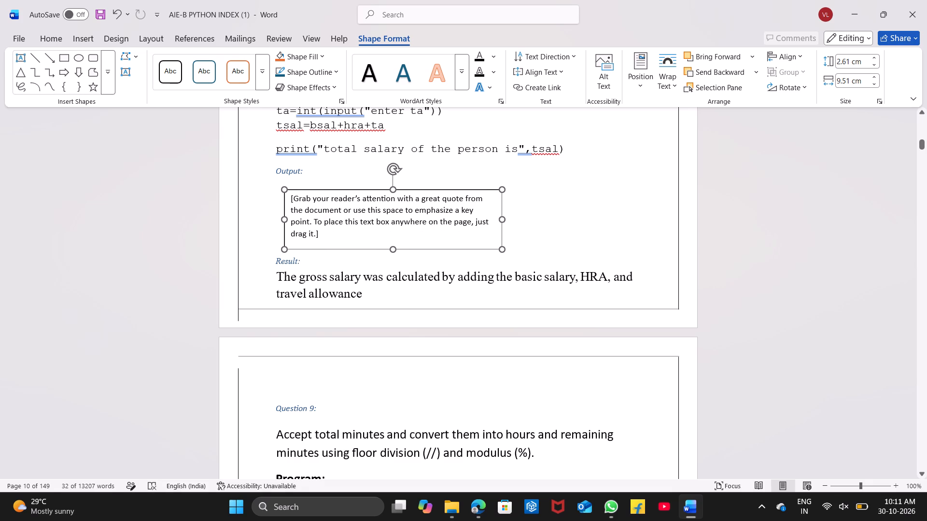
left_click_drag(549, 221, 641, 217)
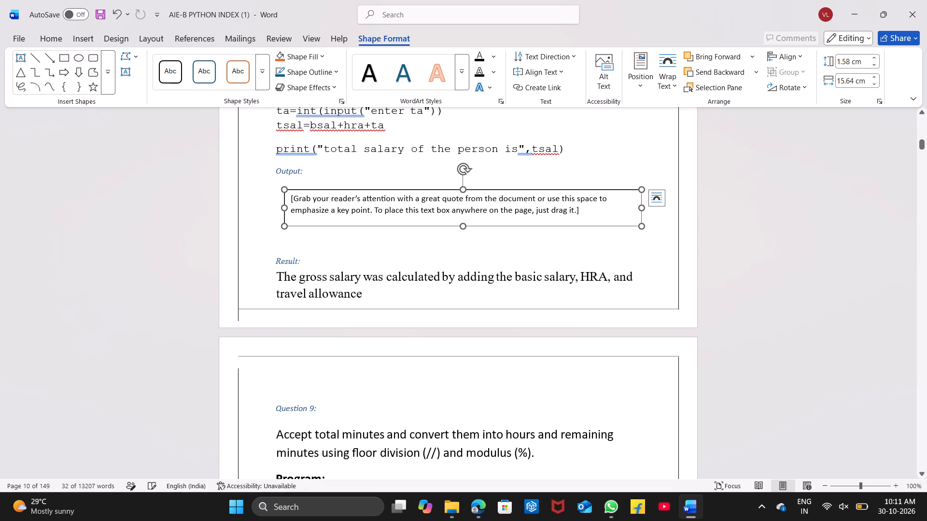
left_click_drag(462, 229, 463, 250)
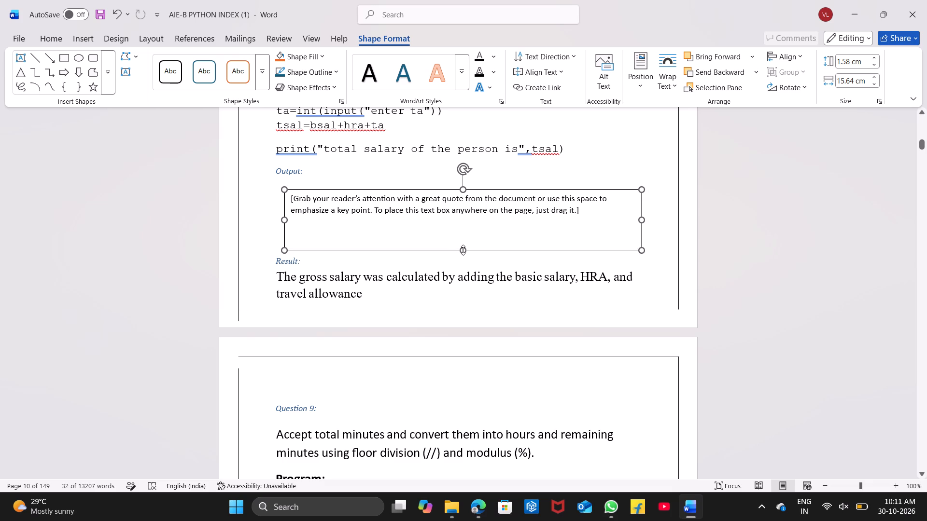
Replace the text box's placeholder text with the captured screenshot of Question 8's output.
left_click(463, 212)
key("BackSpace")
key("ctrl+v")
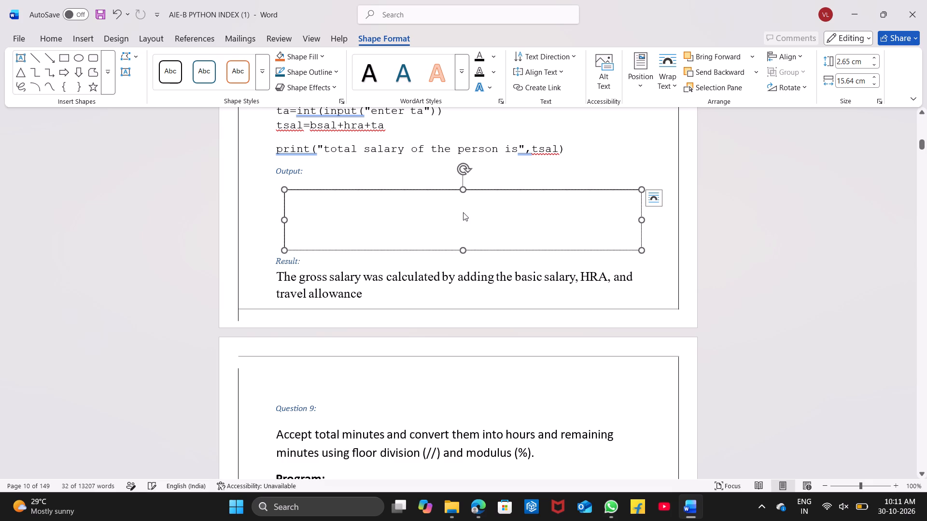
Switch to the lab PDF in Edge and capture a screenshot of Question 9's output.
scroll(762, 359, "down", 2)
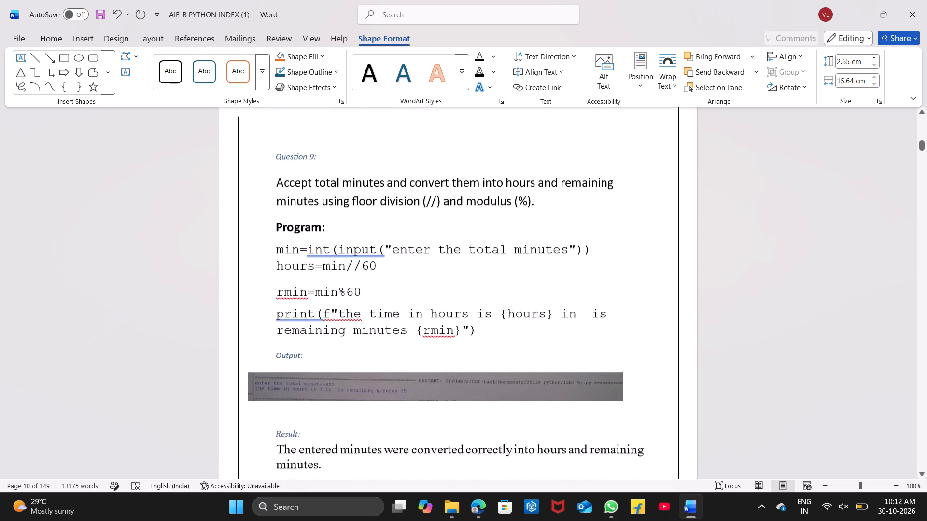
scroll(762, 359, "down", 1)
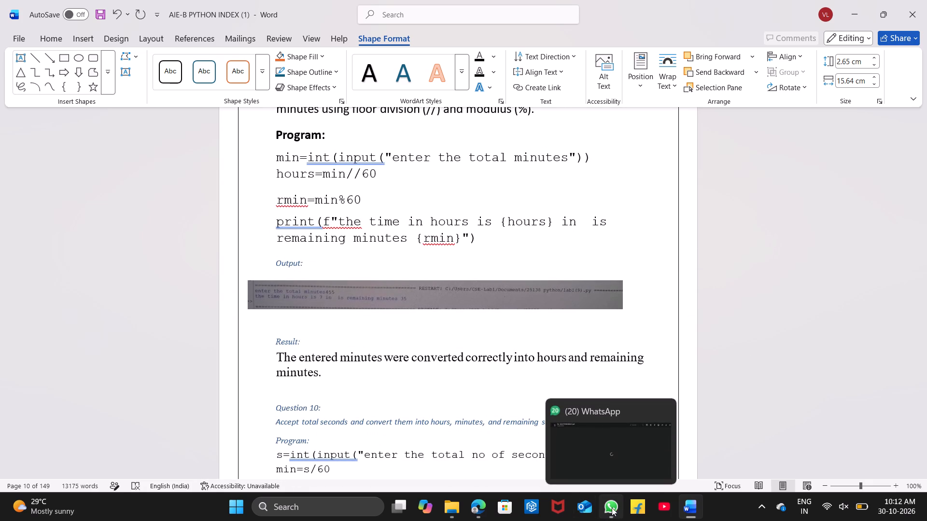
left_click(476, 507)
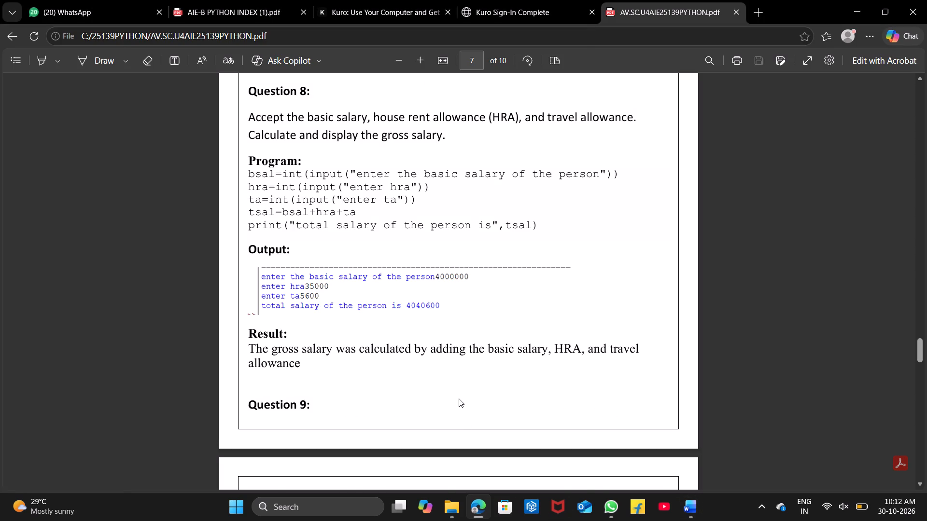
scroll(459, 398, "down", 8)
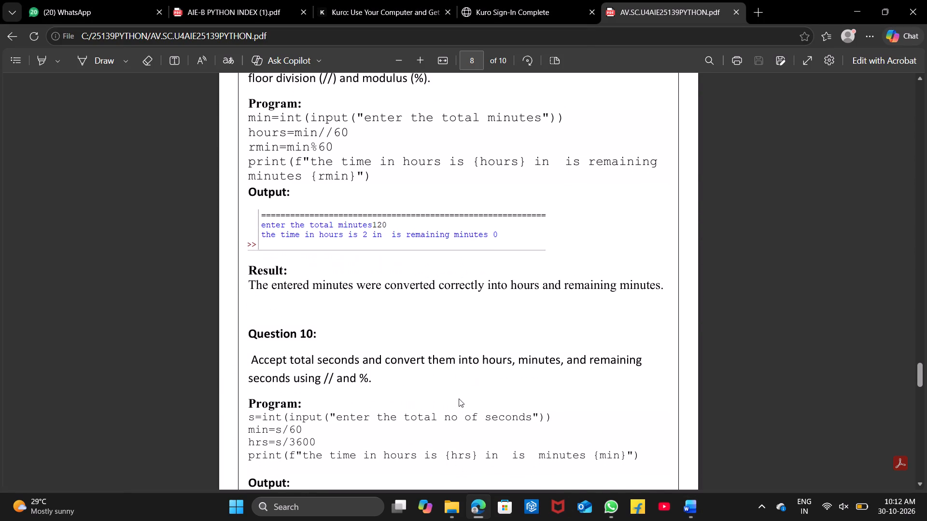
scroll(459, 398, "down", 1)
key("shift+super+s")
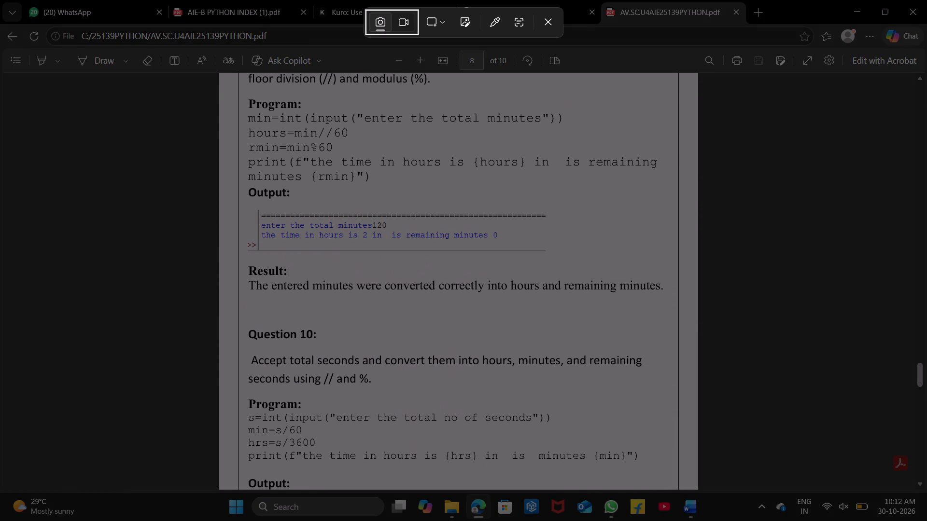
left_click_drag(254, 204, 555, 257)
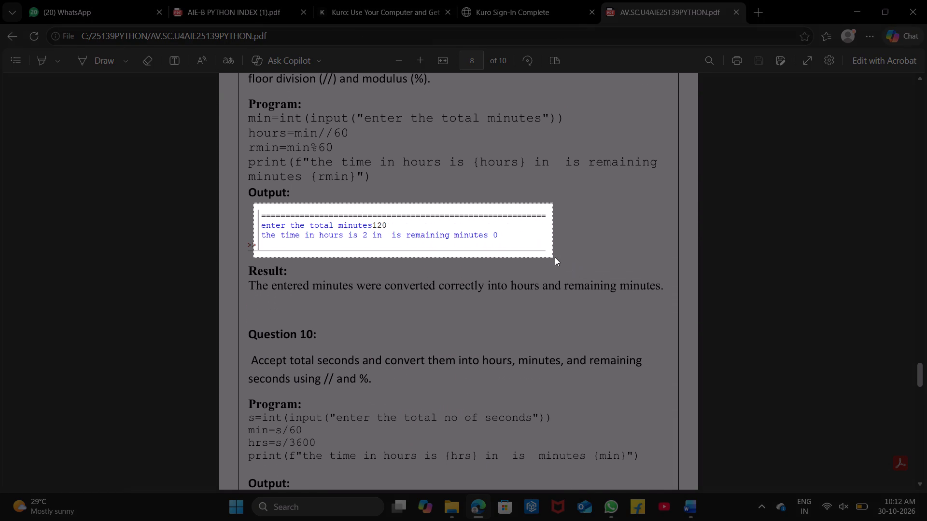
left_click_drag(555, 257, 557, 257)
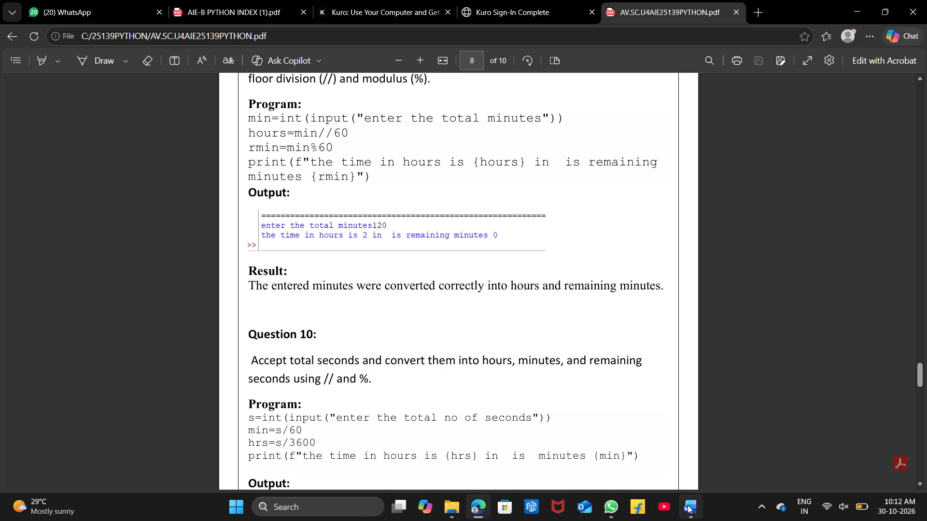
Switch back to the Word record and delete the old output photo under Question 9's Output heading.
left_click(690, 468)
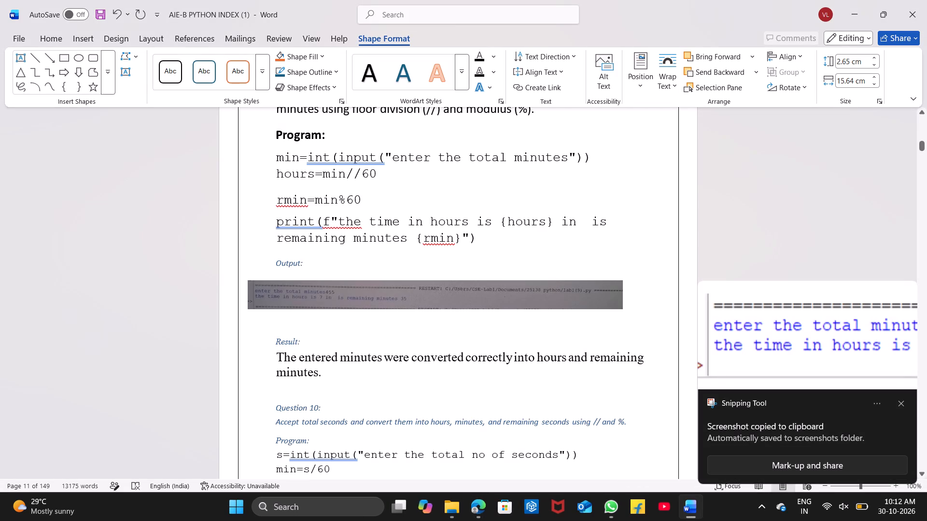
left_click(479, 295)
left_click(479, 295)
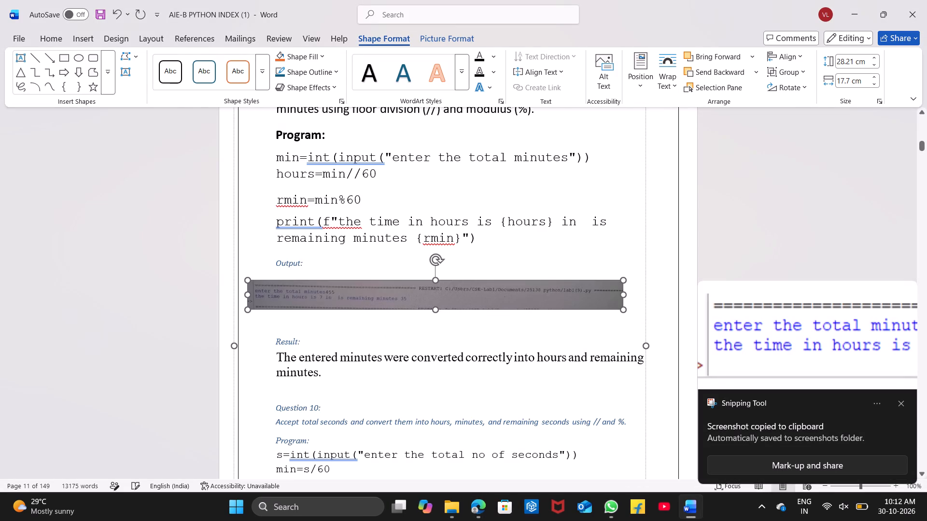
key("BackSpace")
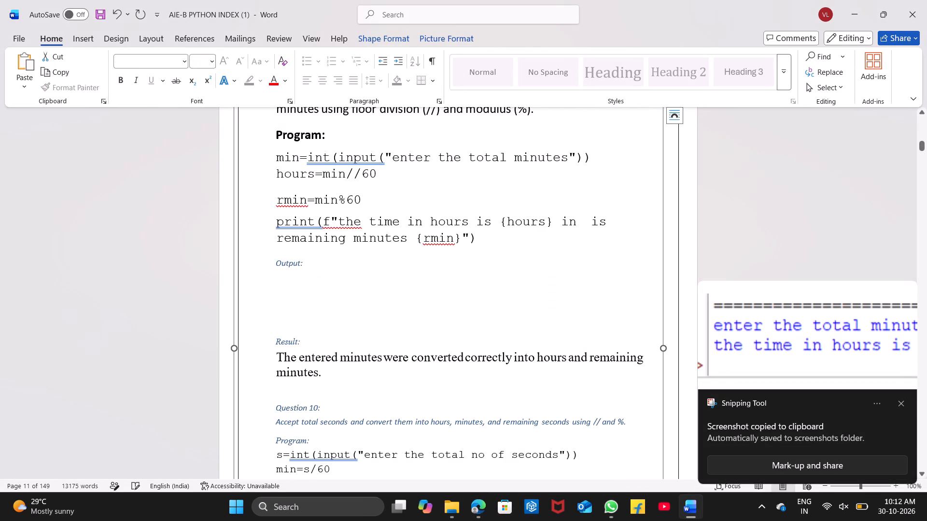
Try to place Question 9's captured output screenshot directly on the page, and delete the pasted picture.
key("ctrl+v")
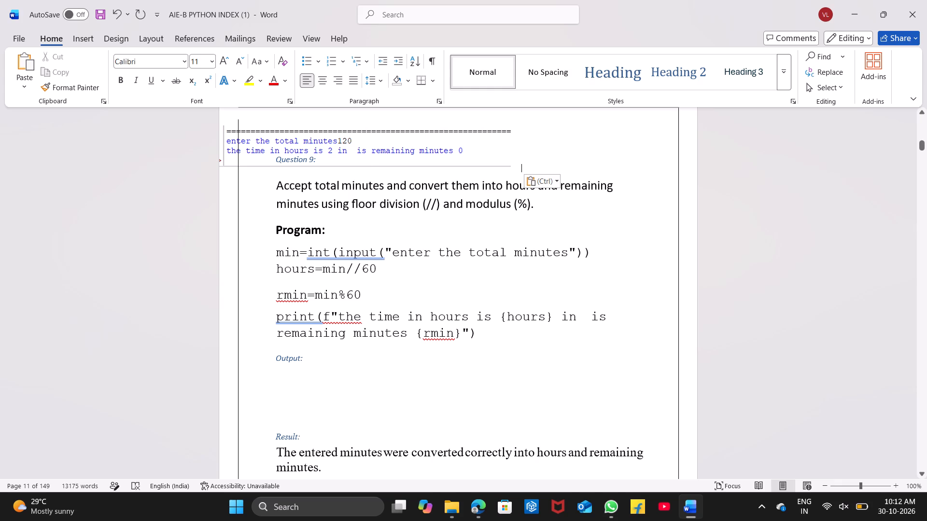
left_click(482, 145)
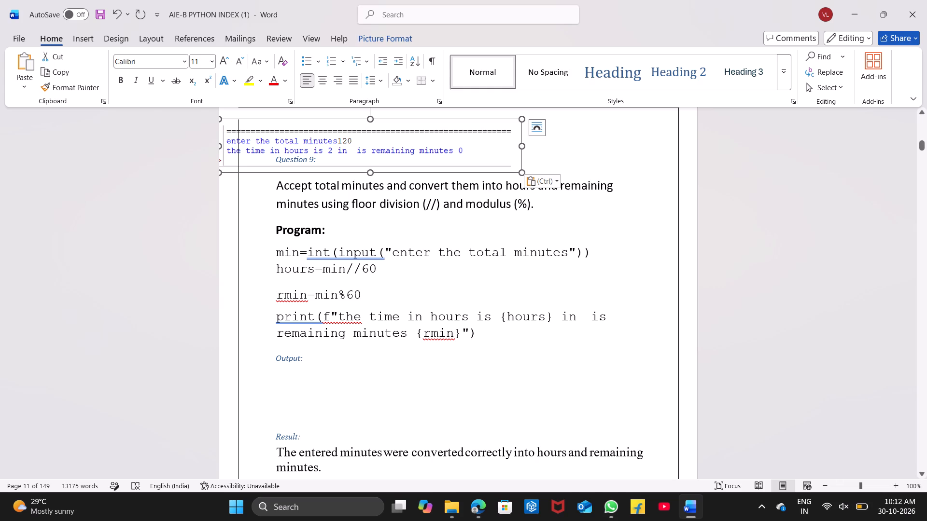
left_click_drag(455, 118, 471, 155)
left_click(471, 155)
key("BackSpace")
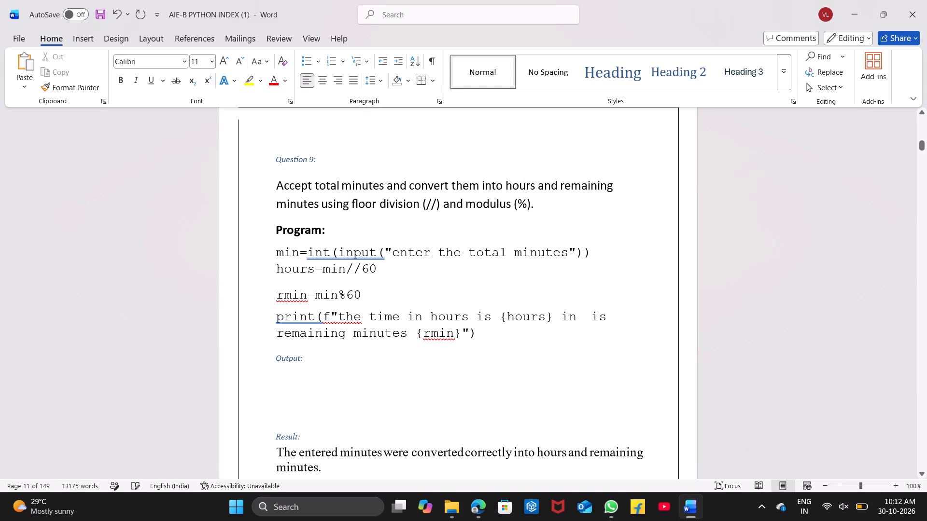
Insert a Simple Text Box and move it into the blank space beside and below Question 9's Output heading.
scroll(451, 273, "down", 1)
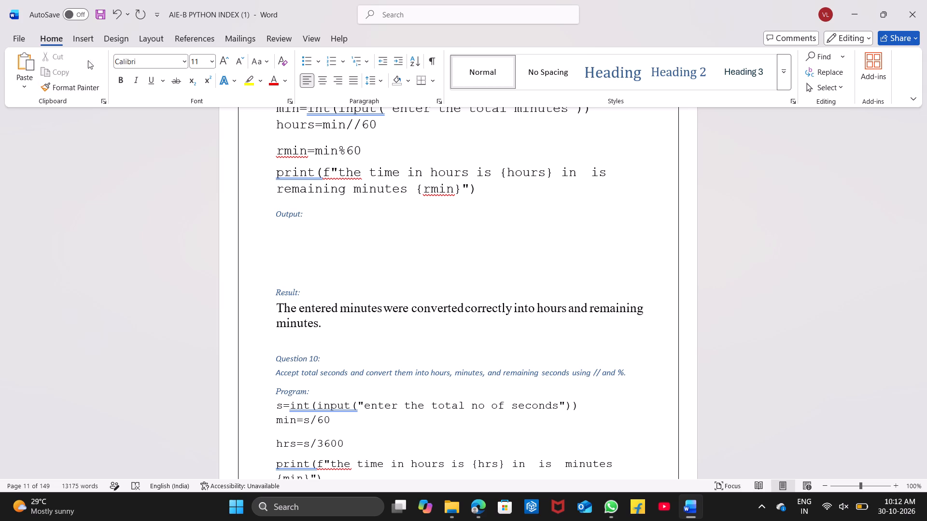
left_click(87, 38)
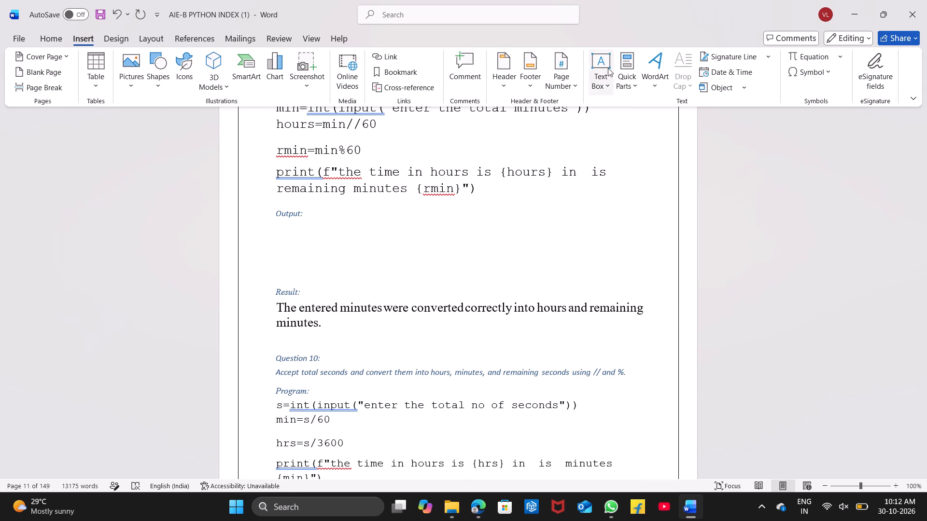
left_click(608, 68)
left_click(595, 139)
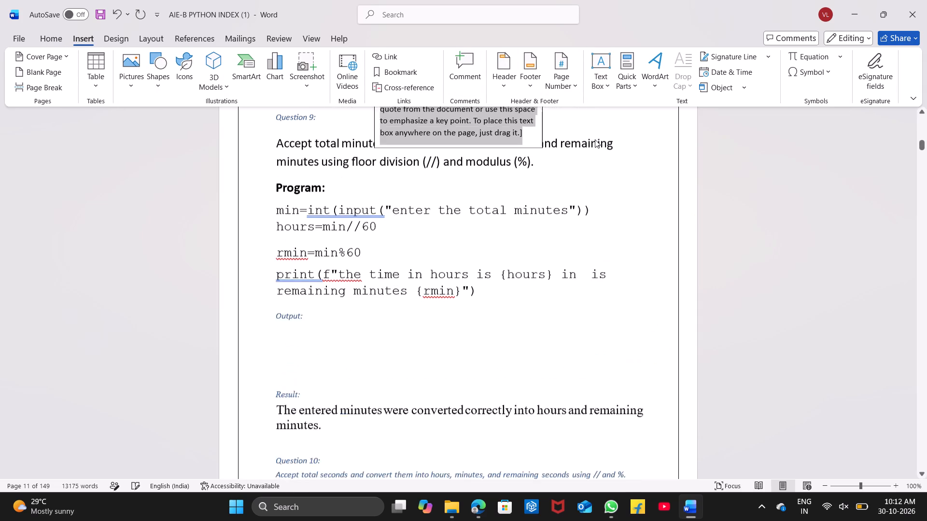
left_click_drag(492, 130, 491, 134)
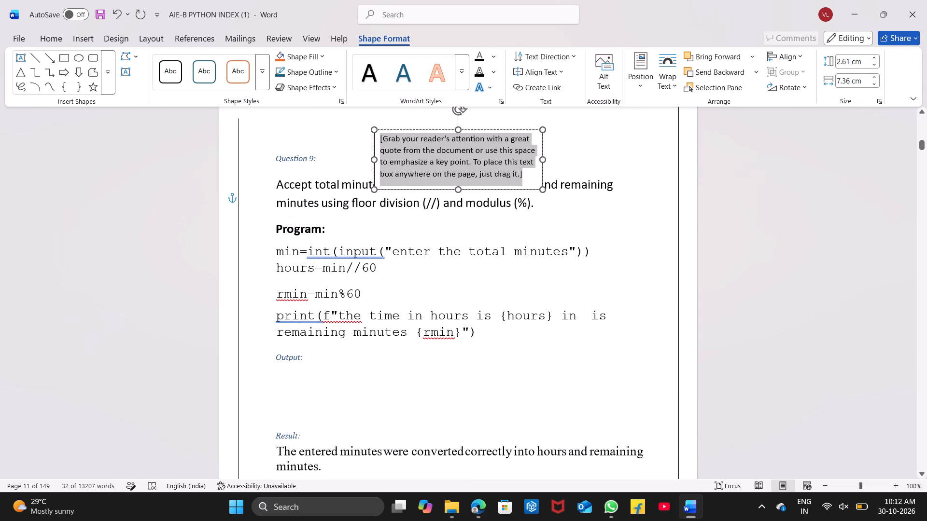
left_click_drag(491, 134, 449, 356)
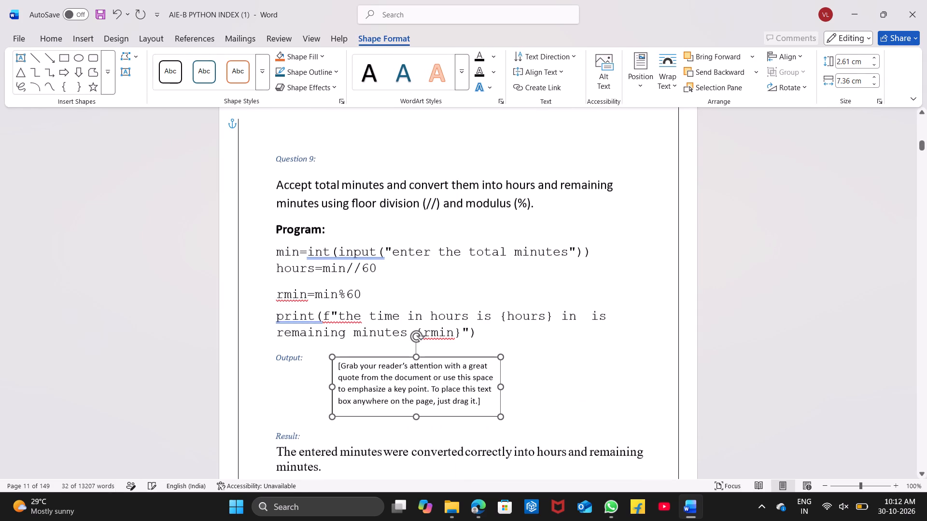
Resize the text box at Question 9's Output heading to about 12.93 cm wide and 2.9 cm high.
scroll(434, 206, "down", 1)
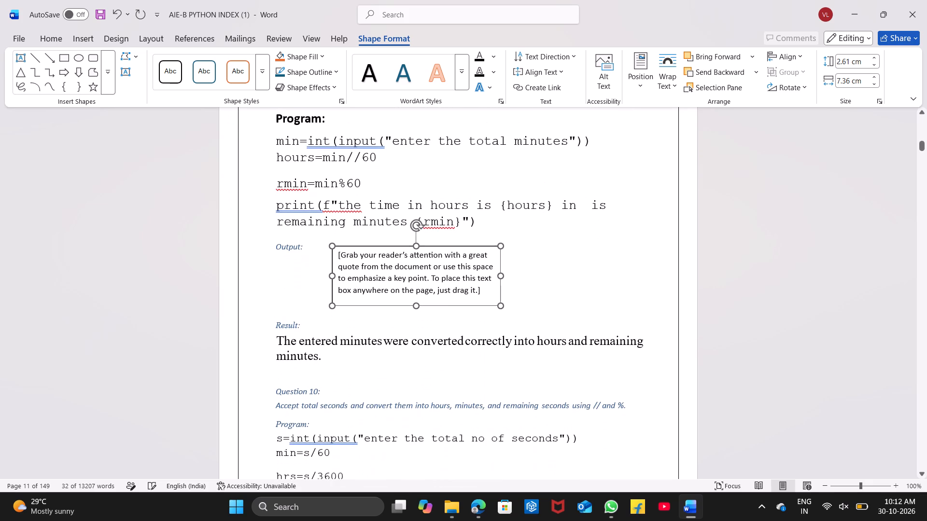
left_click_drag(502, 275, 609, 274)
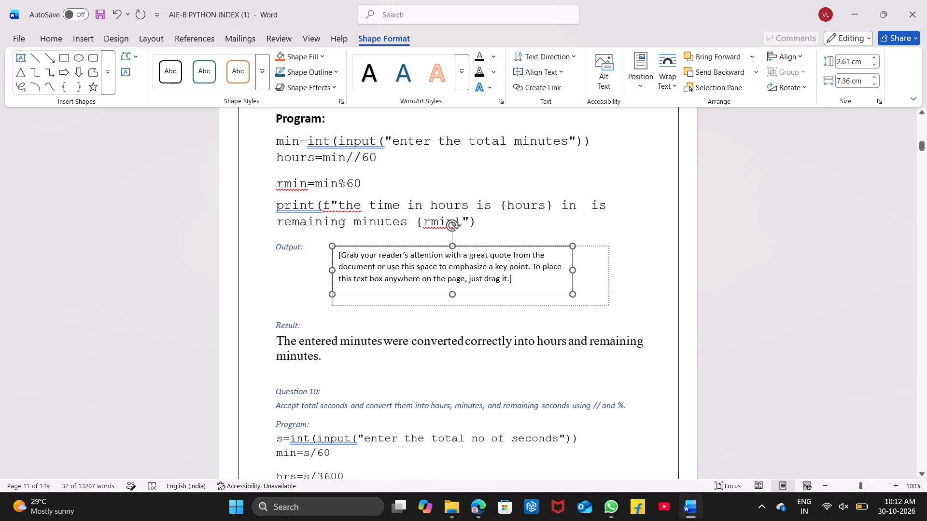
left_click_drag(609, 274, 628, 275)
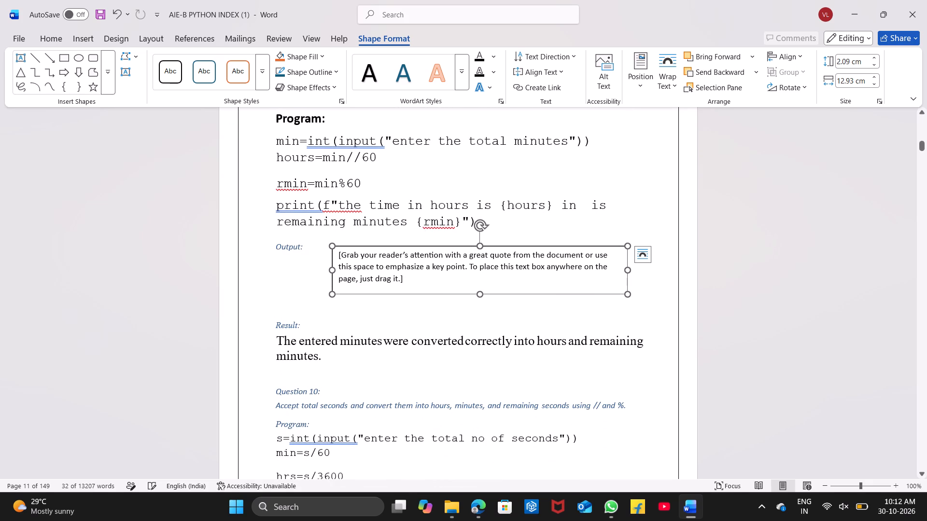
left_click_drag(480, 294, 479, 312)
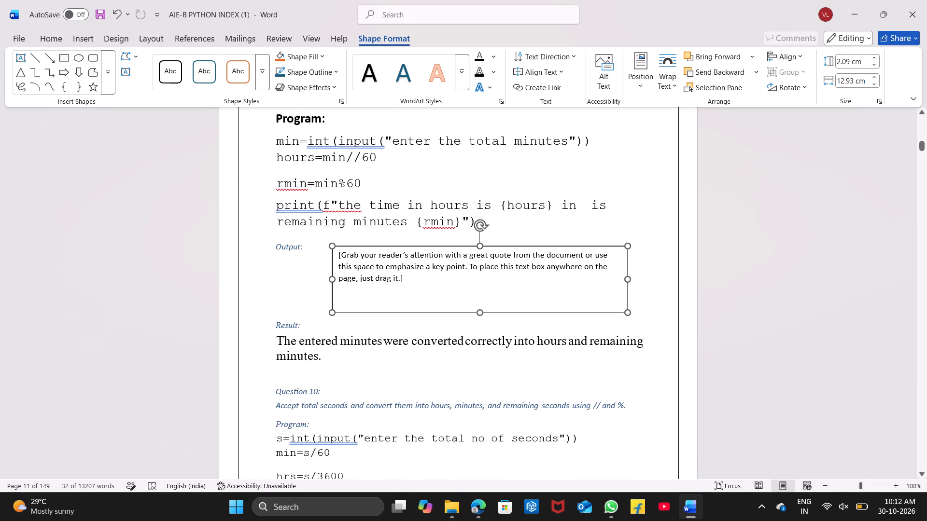
Replace the text box's placeholder text with the captured screenshot of Question 9's output.
left_click(410, 255)
key("BackSpace")
key("ctrl+v")
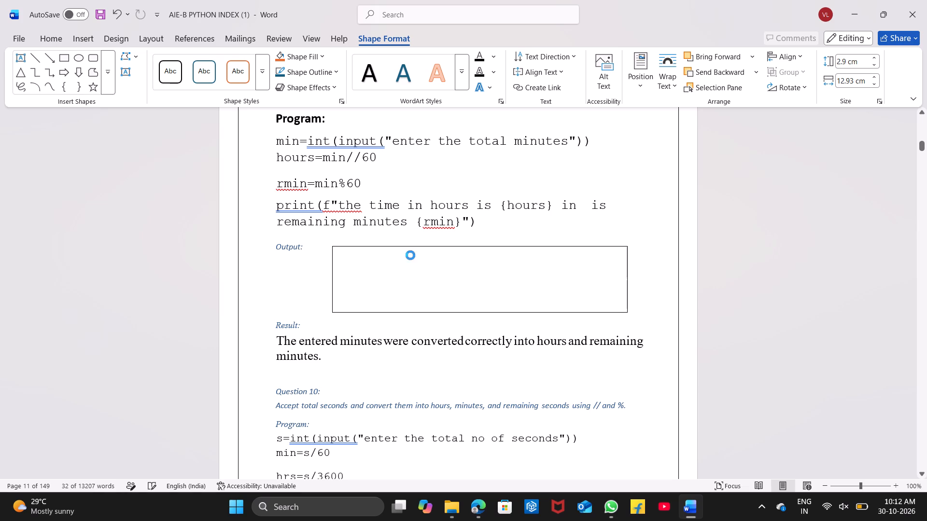
left_click(790, 320)
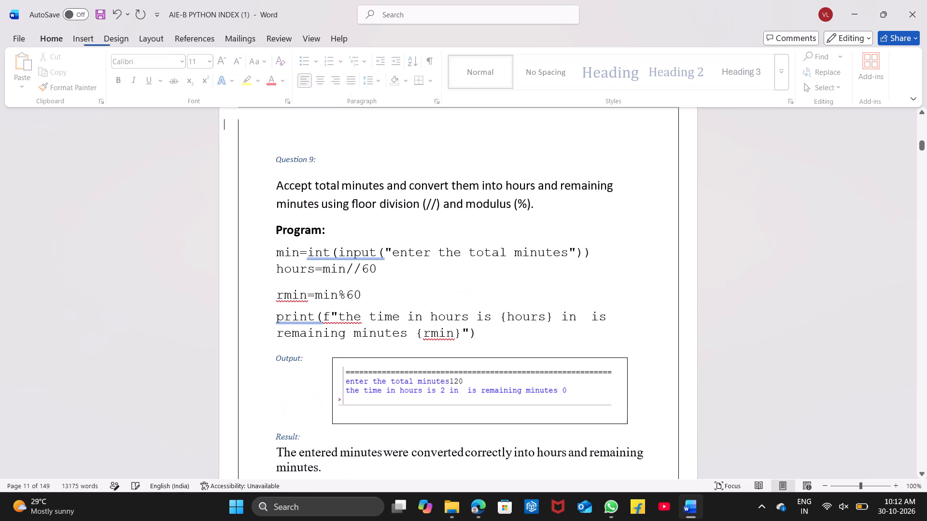
left_click(773, 294)
Switch to the lab PDF in Edge and capture a screenshot of Question 10's output.
scroll(773, 294, "down", 3)
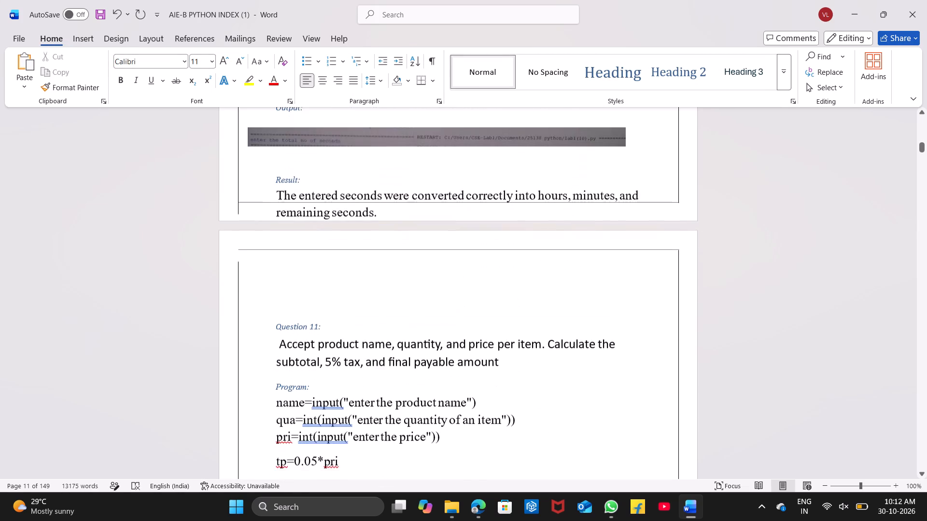
scroll(773, 294, "up", 2)
scroll(773, 294, "down", 1)
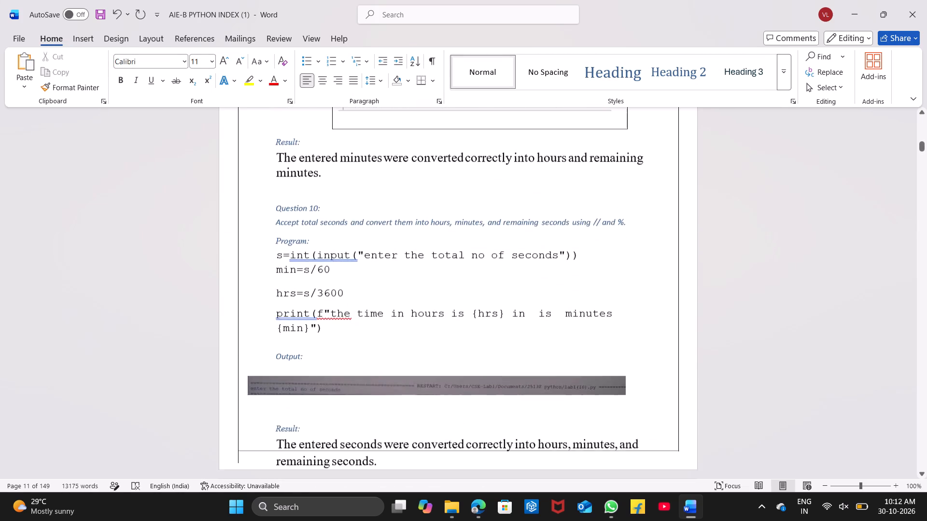
scroll(773, 294, "down", 1)
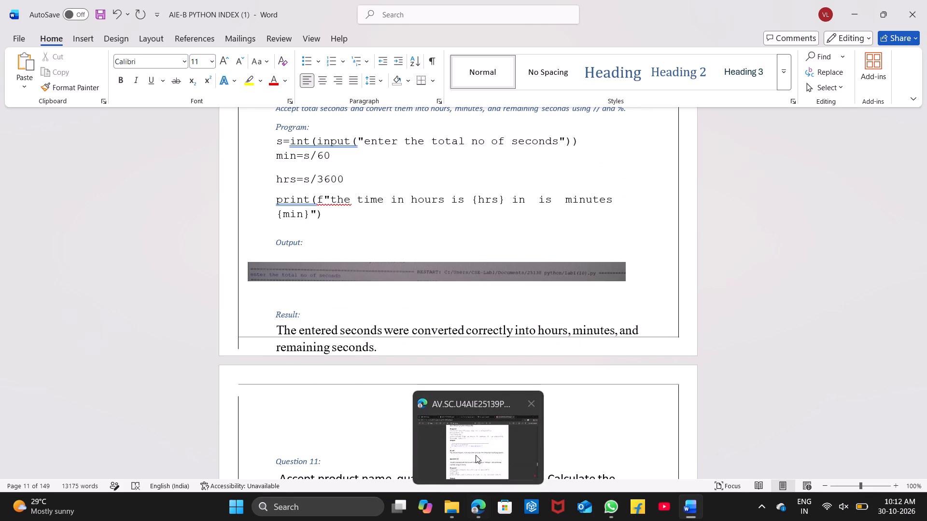
left_click(476, 454)
scroll(484, 362, "down", 1)
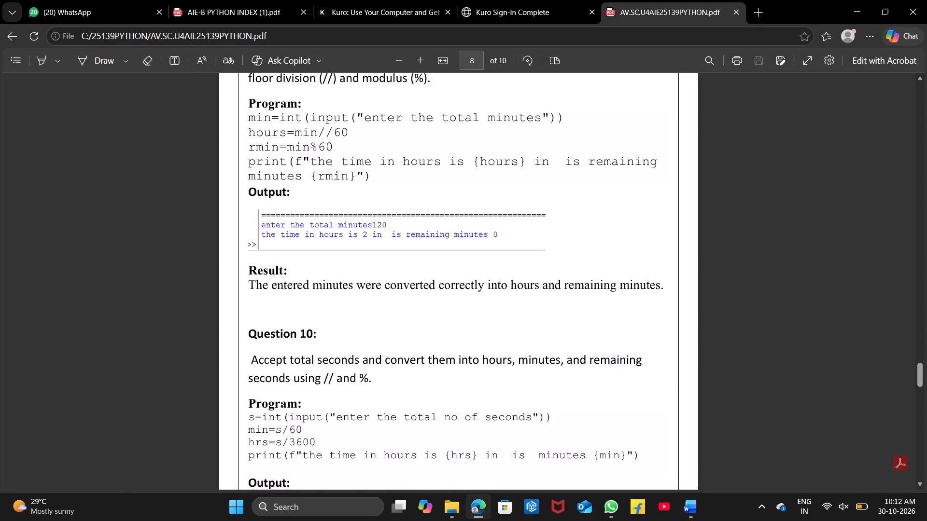
scroll(484, 362, "down", 3)
key("shift+super+s")
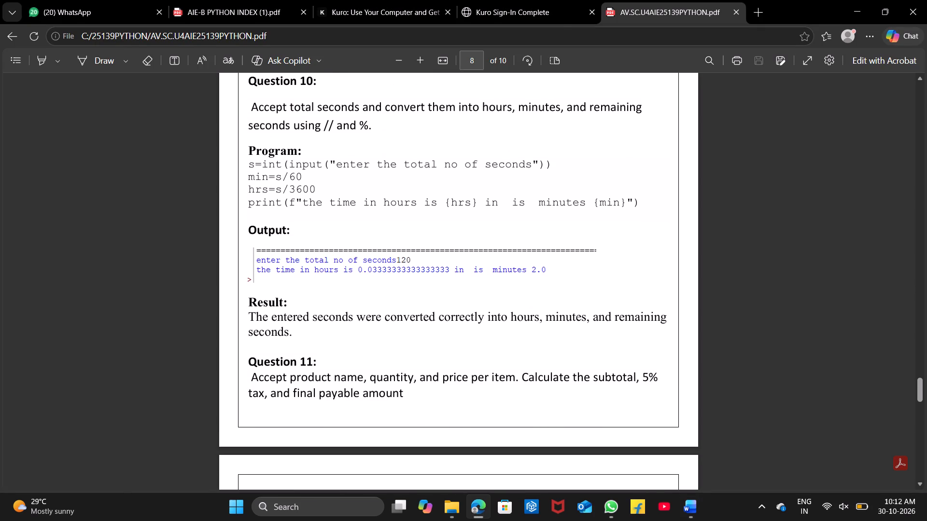
left_click_drag(254, 243, 547, 272)
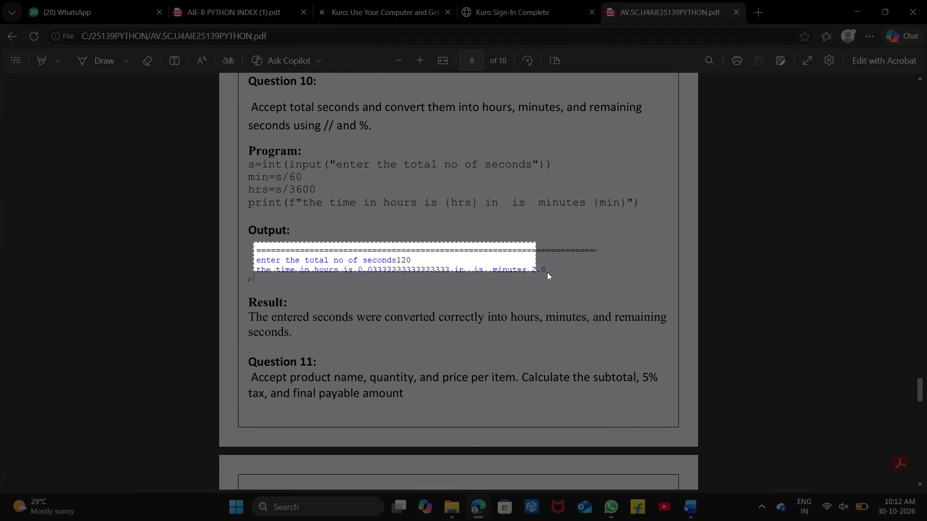
left_click_drag(547, 272, 611, 288)
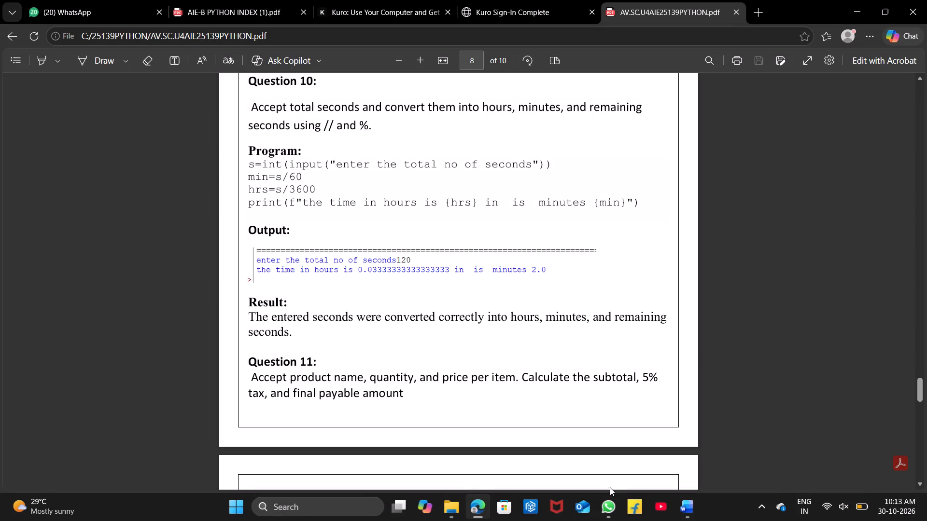
Switch back to the Word record and delete the old output photo under Question 10's Output heading.
left_click(694, 512)
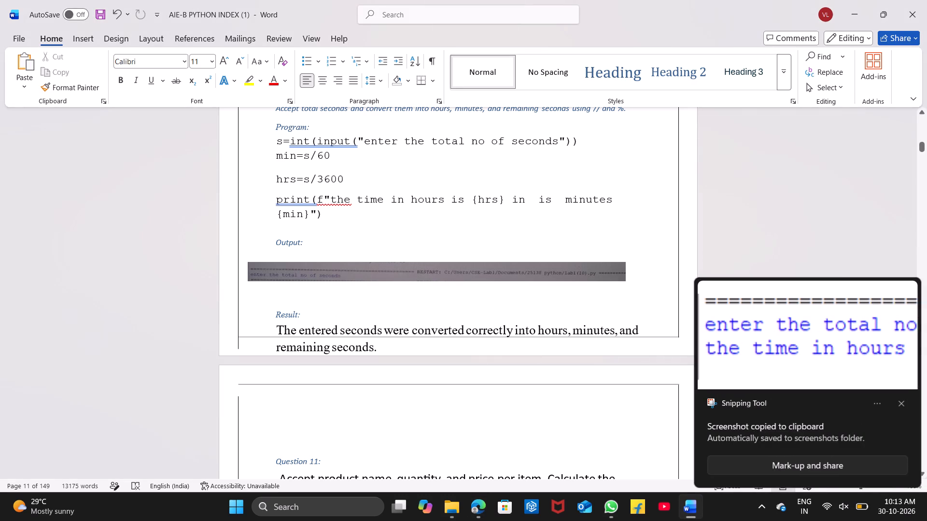
left_click(526, 281)
left_click(524, 274)
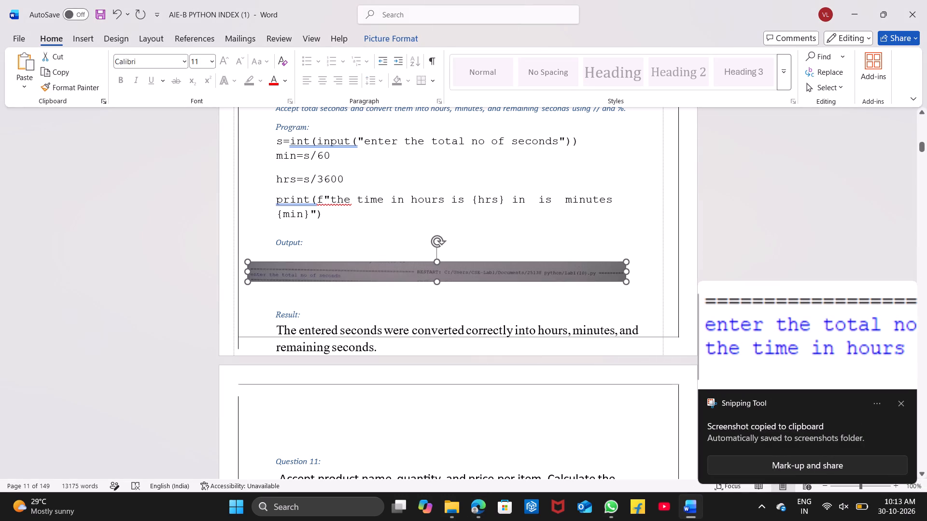
key("BackSpace")
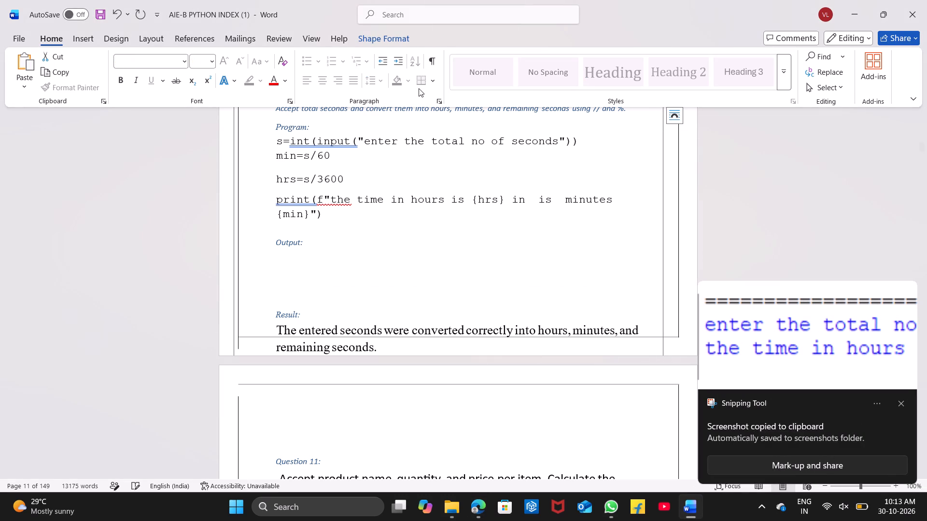
Insert a Simple Text Box and move it into the blank space between Question 10's Output and Result headings.
left_click(93, 40)
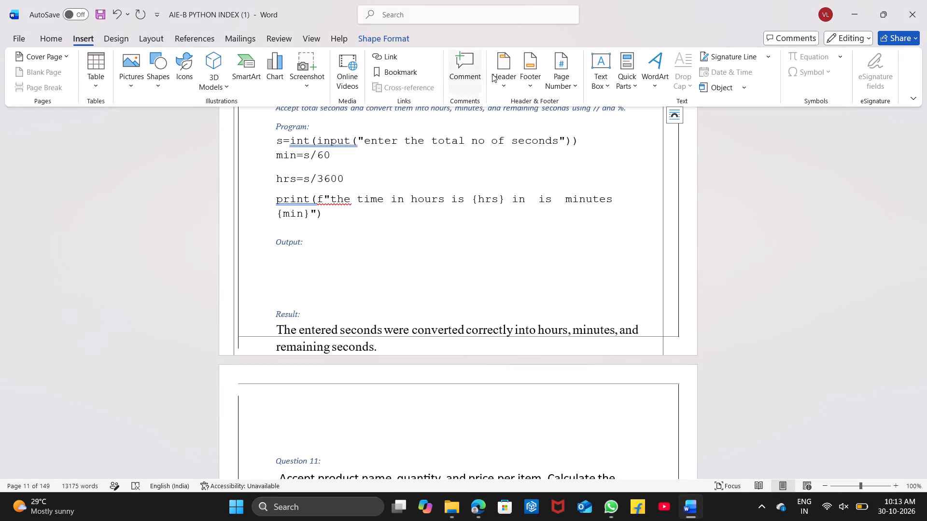
left_click(595, 72)
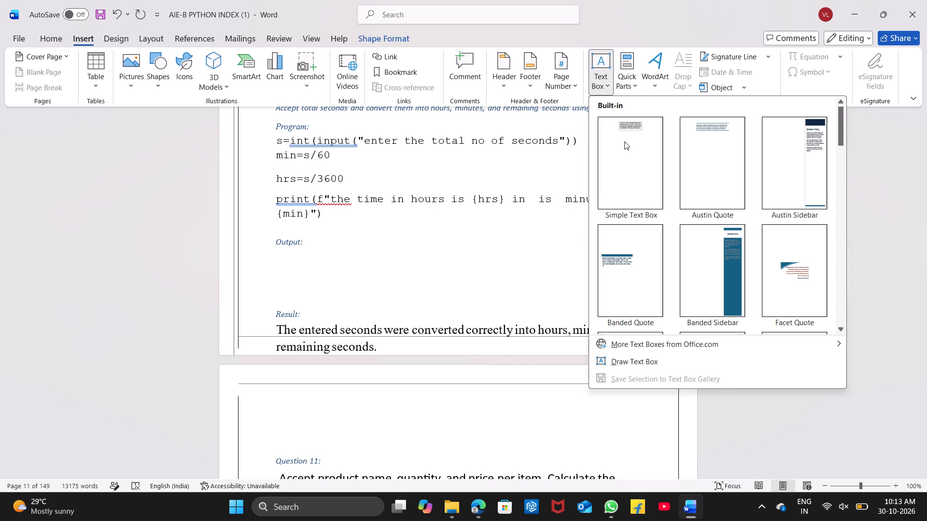
left_click(624, 141)
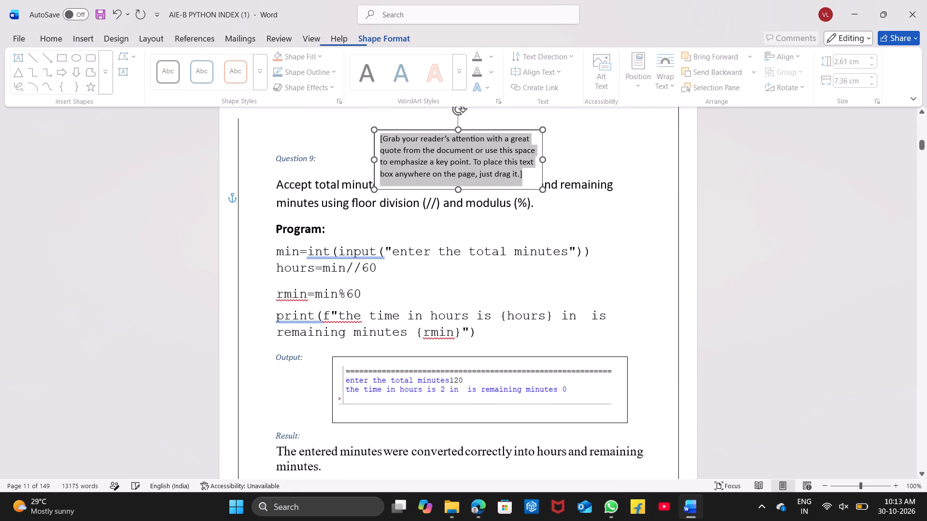
left_click_drag(487, 127, 489, 209)
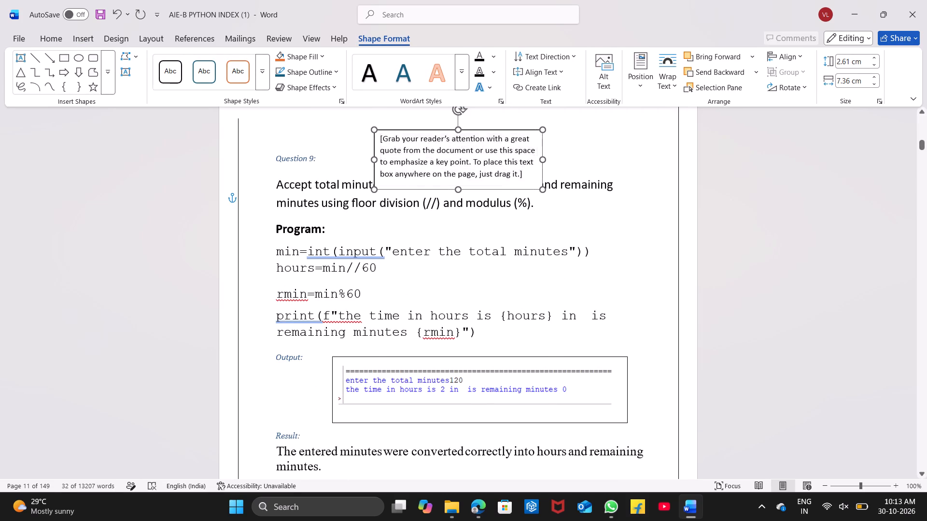
left_click_drag(489, 209, 488, 422)
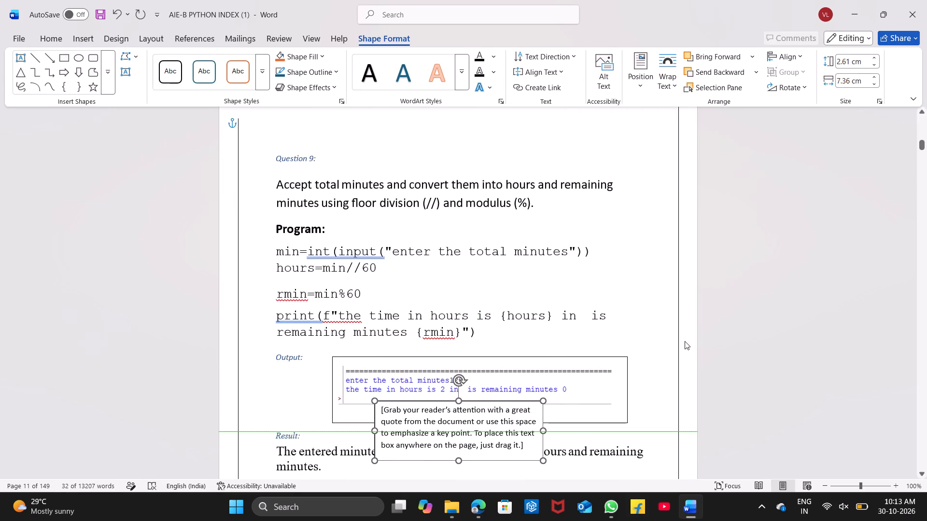
scroll(685, 341, "down", 2)
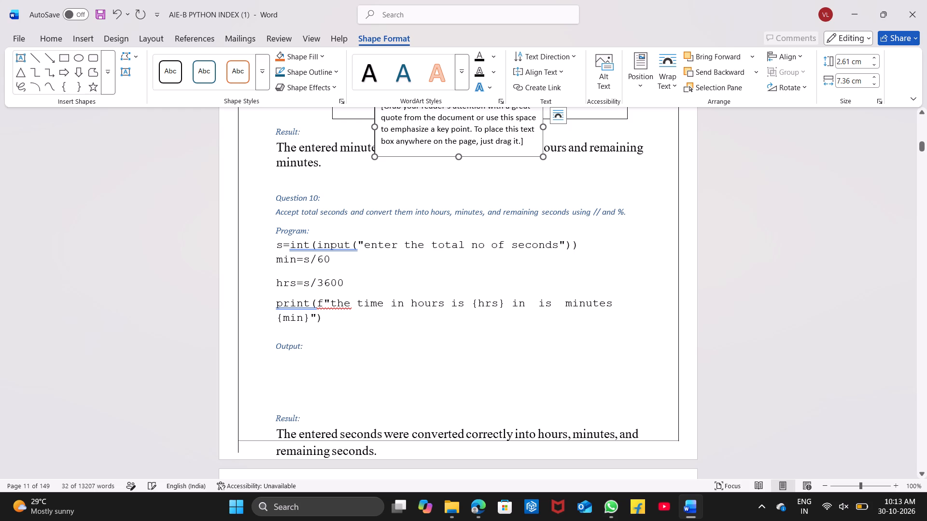
left_click_drag(503, 154, 465, 398)
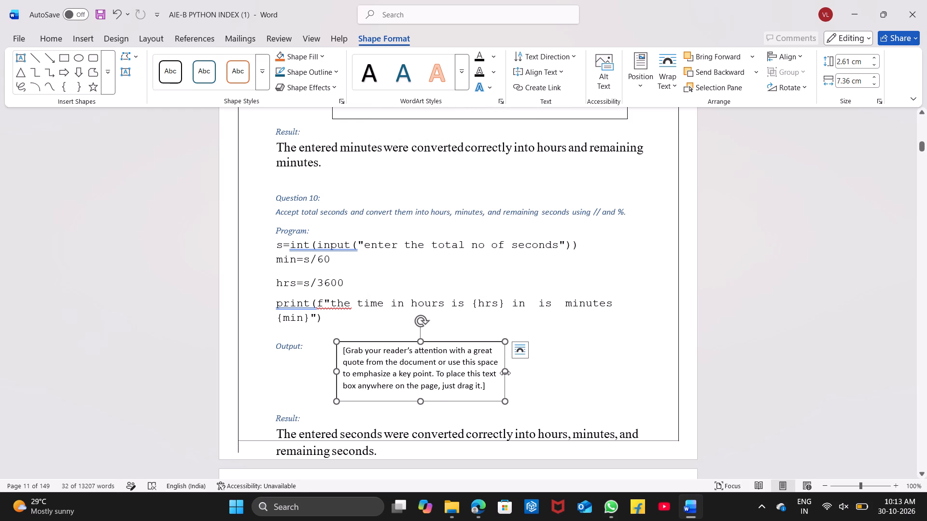
Widen Question 10's text box to about 12.2 cm and replace its placeholder text with the captured output screenshot.
left_click_drag(505, 373, 615, 372)
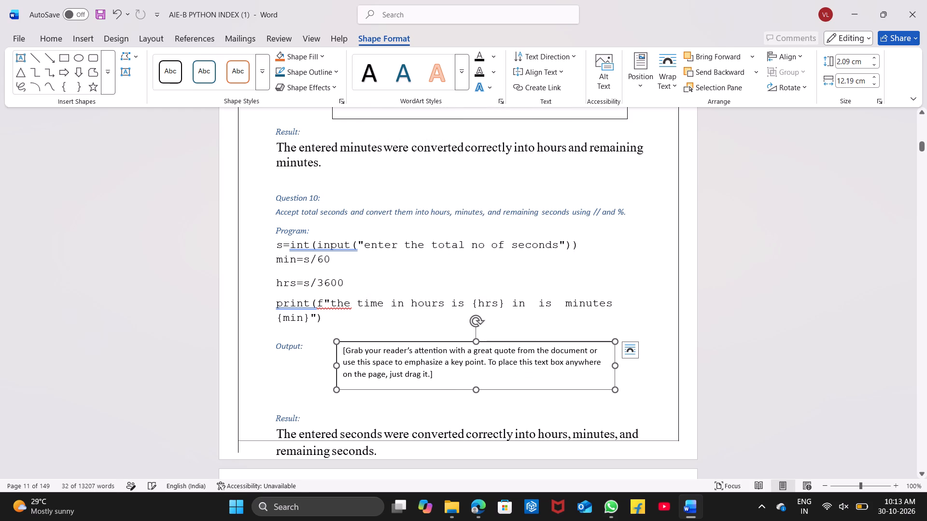
left_click(454, 368)
key("BackSpace")
key("ctrl+v")
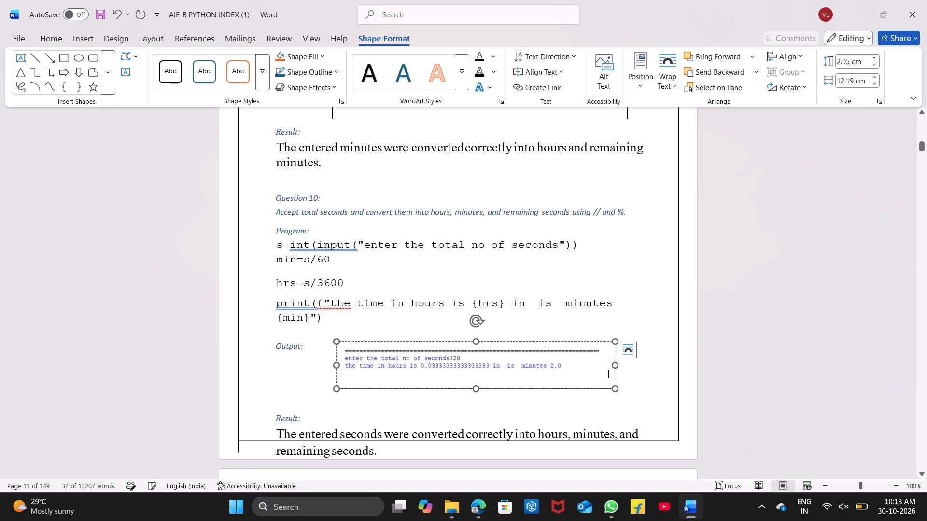
Make Question 10's text box taller, down to just above the Result heading, and stretch the screenshot vertically to fill it.
left_click_drag(477, 389, 474, 406)
left_click(443, 361)
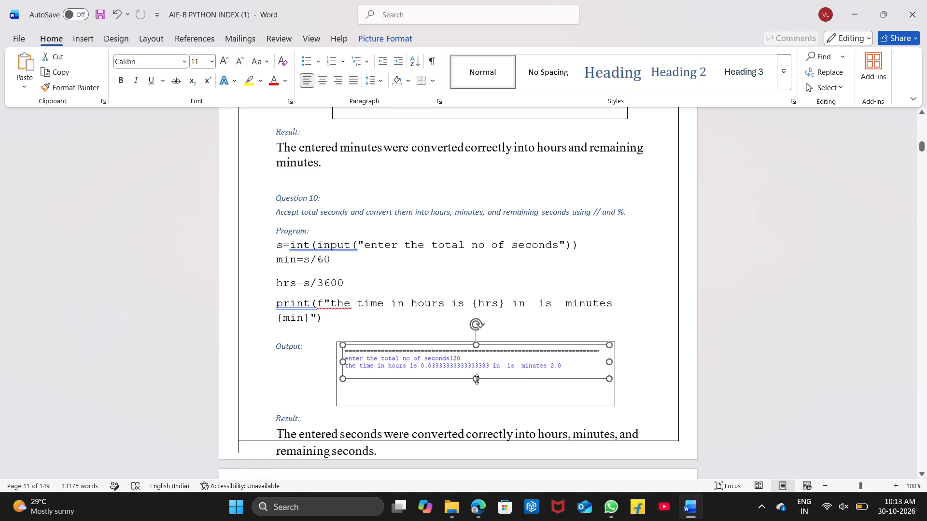
left_click_drag(477, 379, 477, 407)
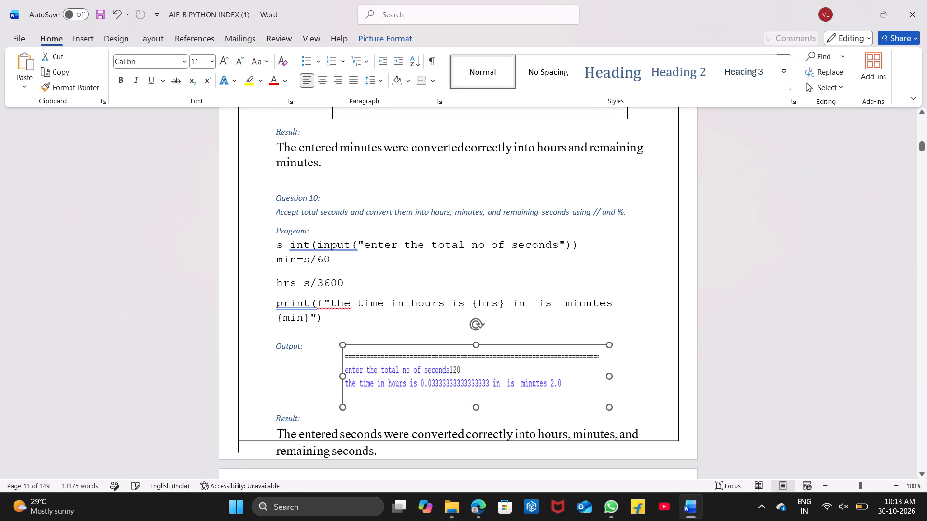
left_click(713, 349)
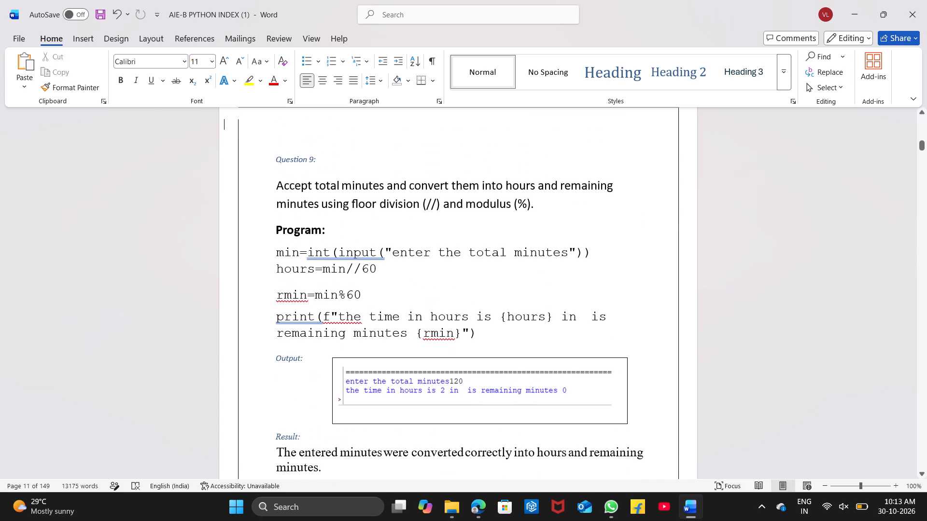
Switch to the lab PDF in Edge and capture a screenshot of Question 11's output.
scroll(596, 370, "down", 4)
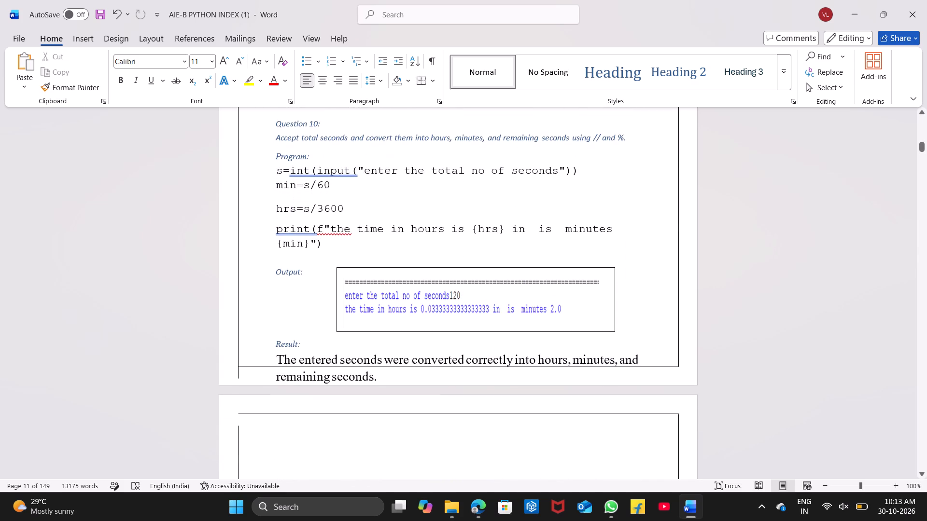
scroll(596, 370, "down", 3)
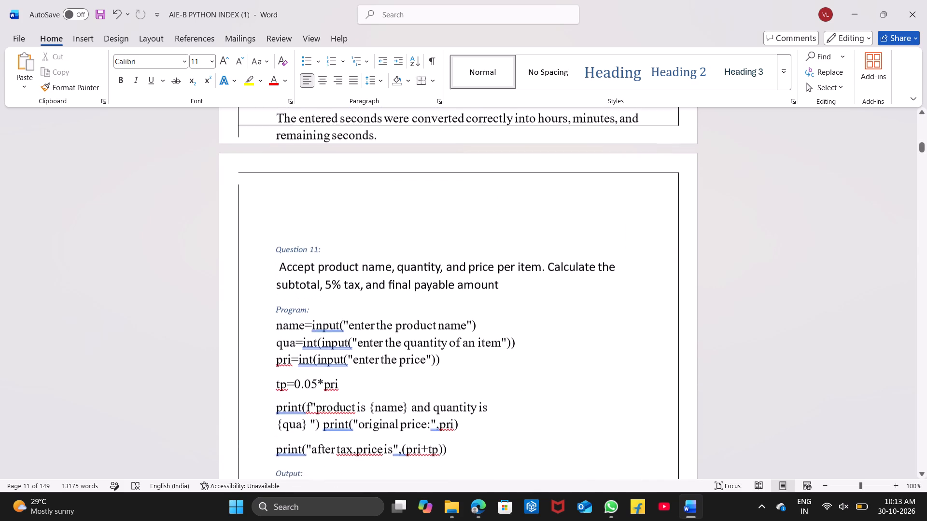
scroll(596, 370, "down", 1)
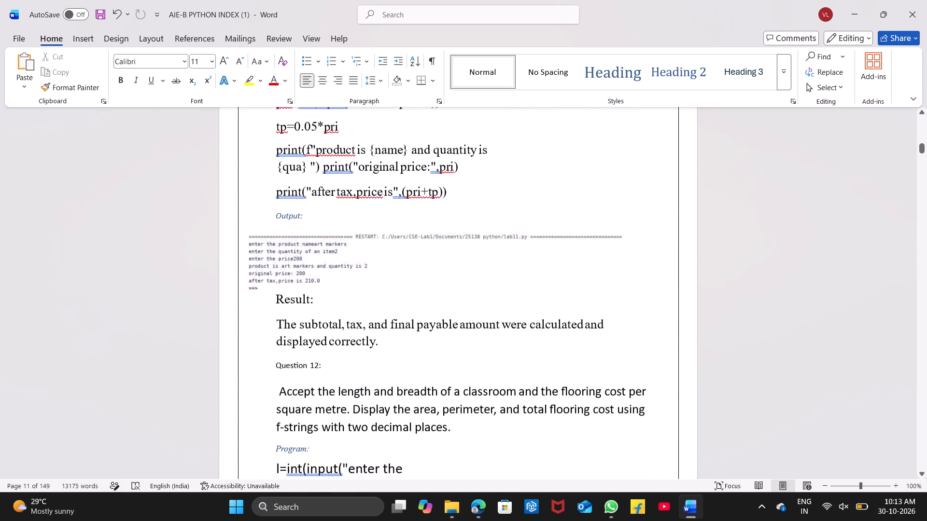
scroll(596, 370, "down", 1)
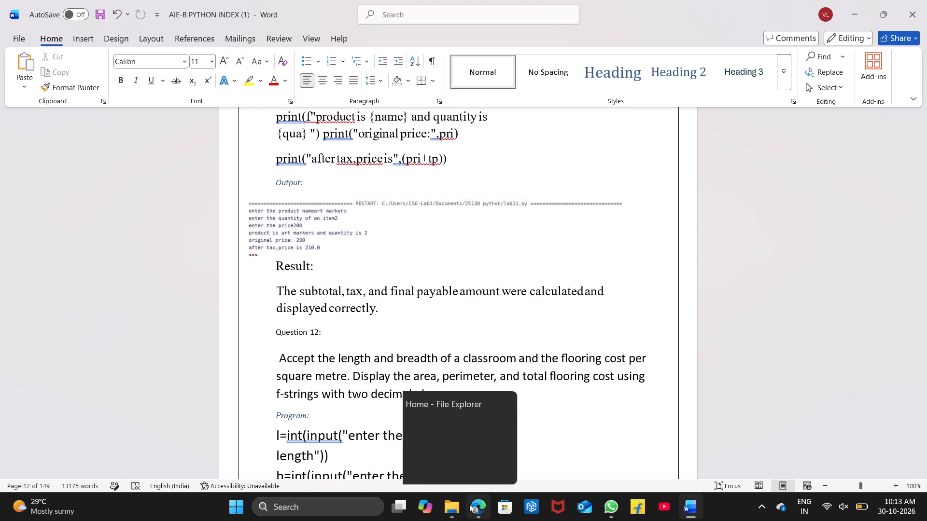
left_click(482, 434)
scroll(444, 388, "down", 3)
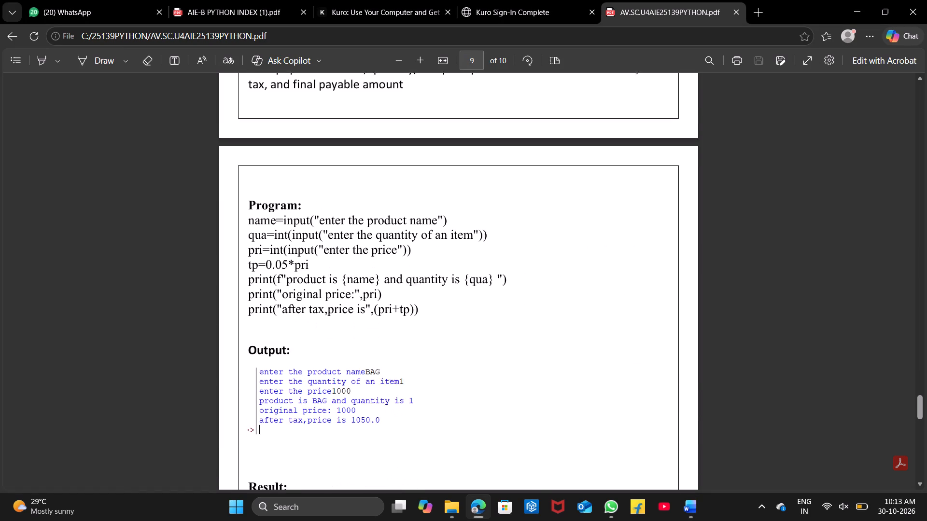
scroll(444, 388, "down", 4)
key("shift+super+s")
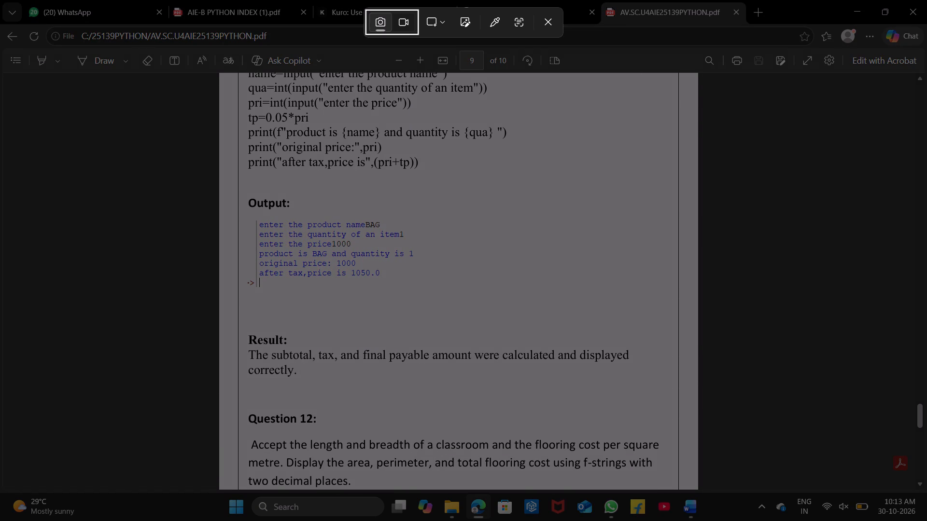
left_click_drag(241, 210, 484, 296)
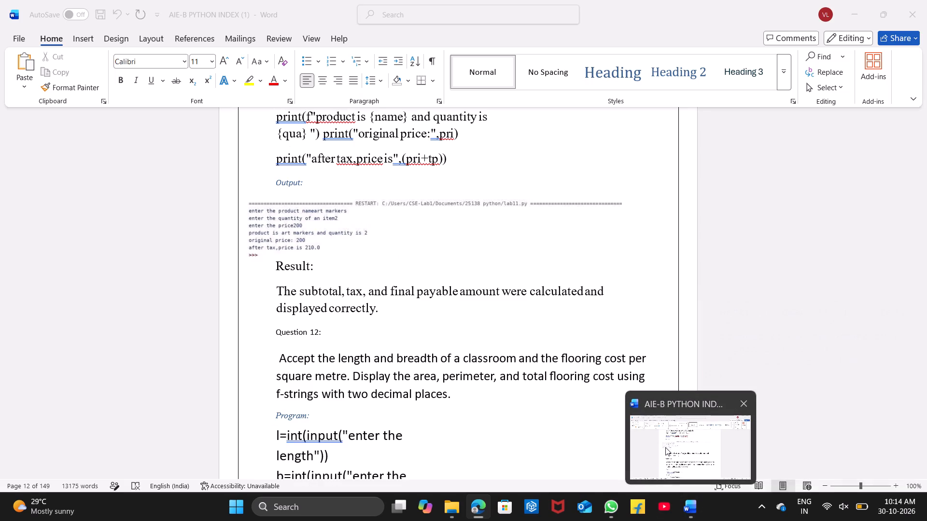
Switch back to the Word record and delete the old output photo under Question 11's Output heading.
left_click(665, 447)
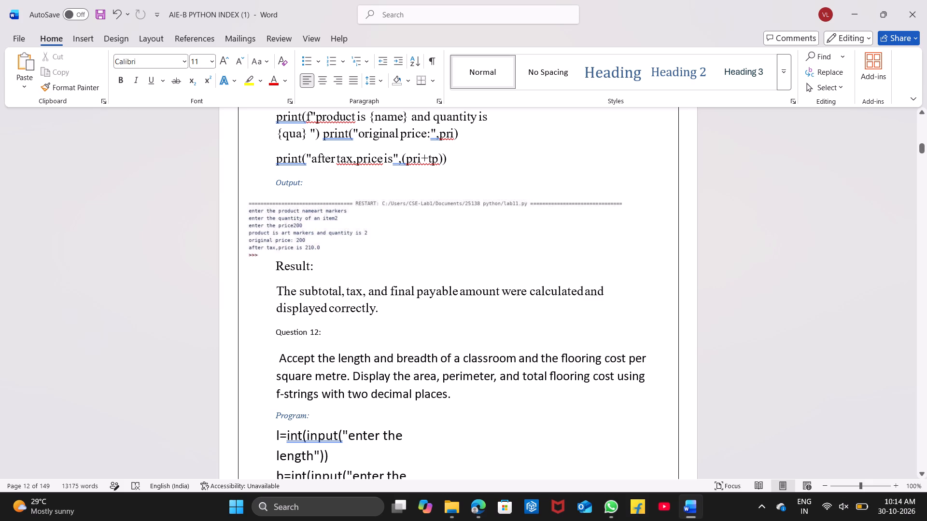
left_click(329, 236)
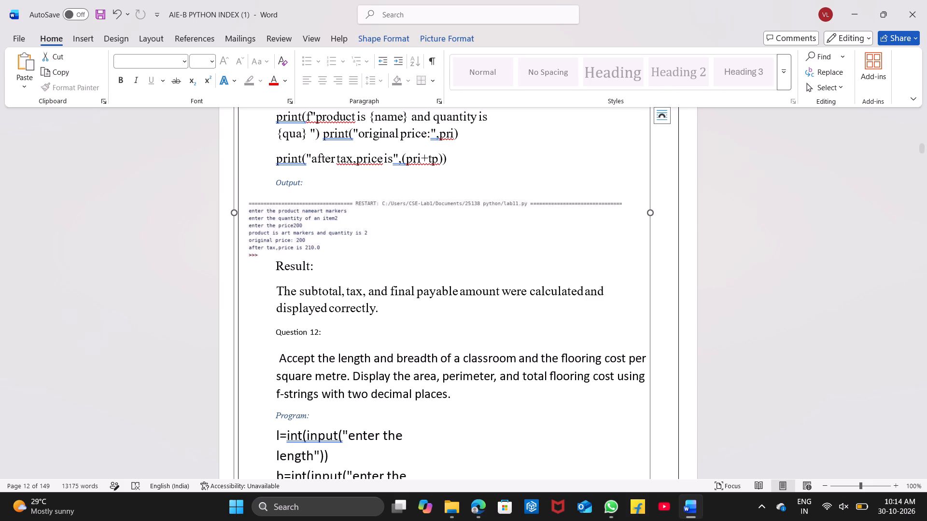
left_click(343, 231)
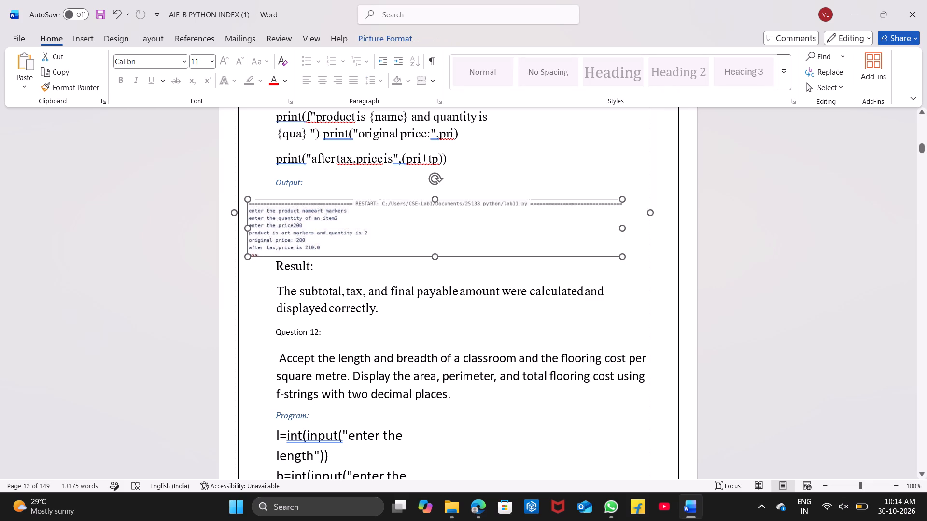
key("BackSpace")
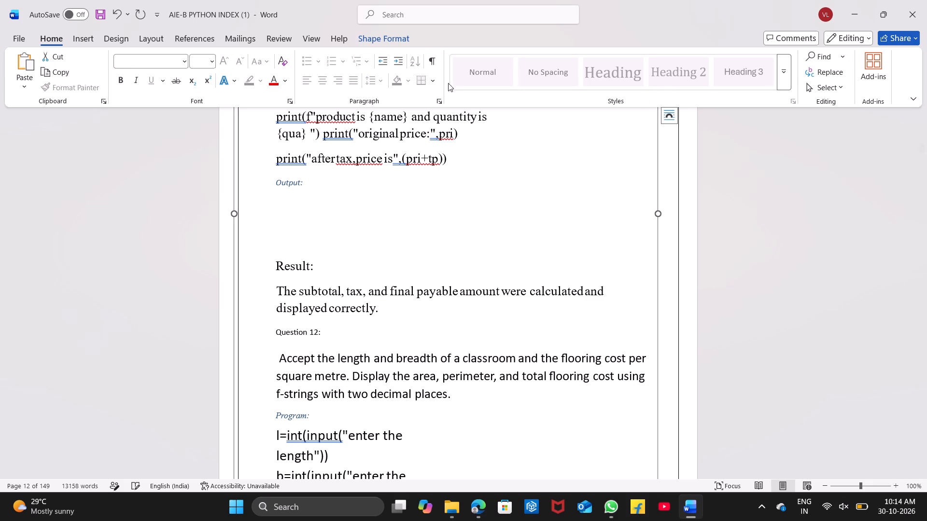
Insert a Simple Text Box and move it into the blank space below Question 11's Output heading.
left_click(74, 37)
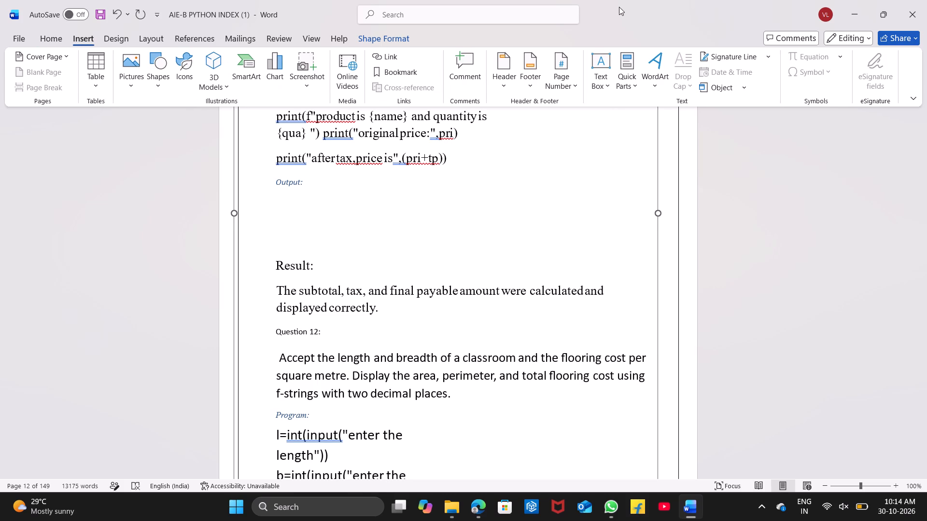
left_click(609, 63)
left_click(662, 136)
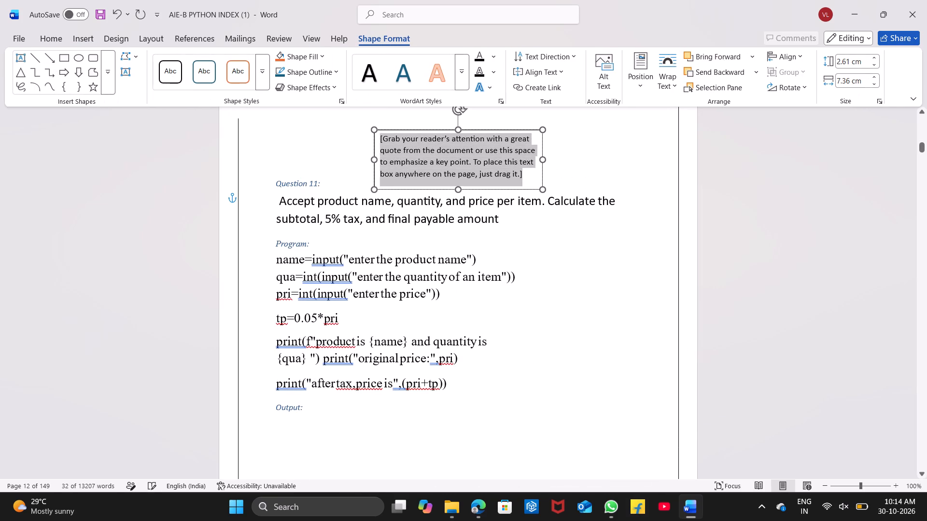
left_click_drag(484, 130, 415, 418)
Resize Question 11's text box to about 14.2 cm wide and 2.6 cm high, keeping it above the Result heading.
scroll(520, 345, "down", 1)
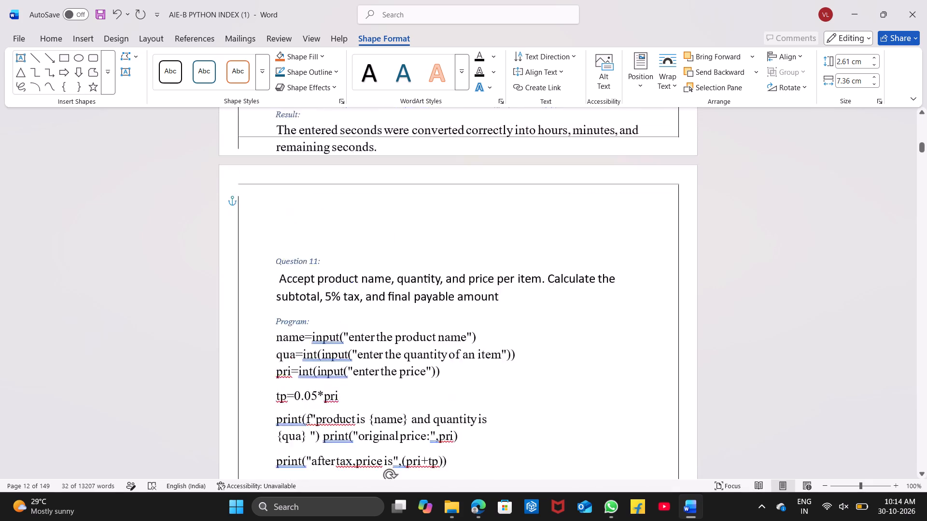
scroll(520, 345, "down", 1)
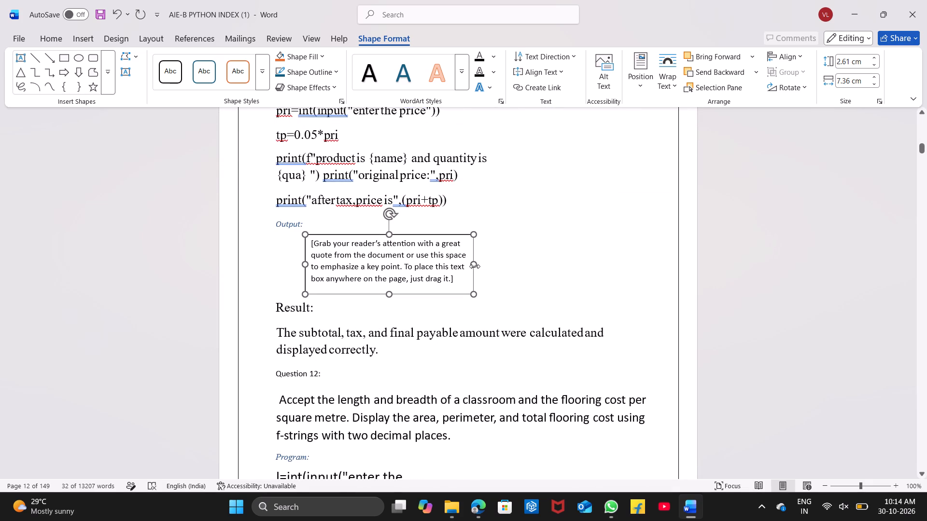
left_click_drag(475, 266, 618, 291)
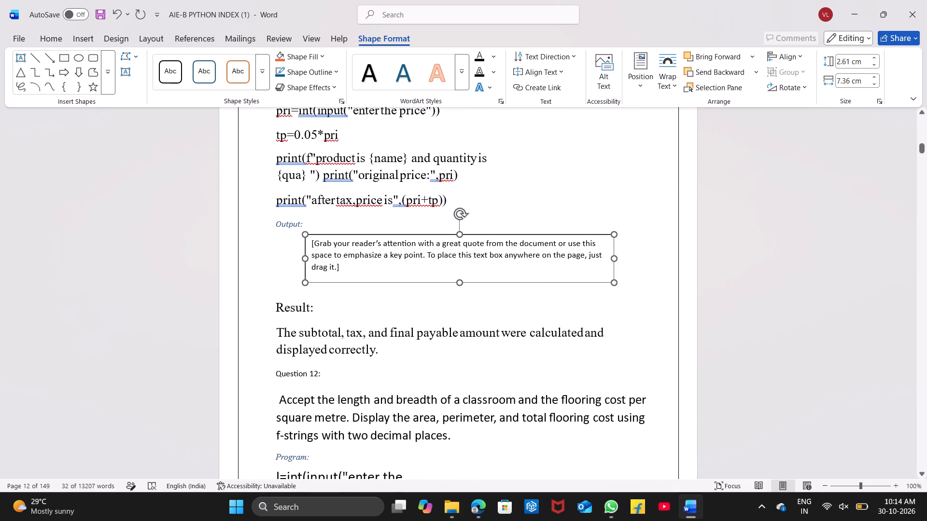
left_click_drag(618, 291, 629, 293)
left_click_drag(467, 273, 459, 296)
Replace the text box's placeholder text with the captured screenshot of Question 11's output.
left_click(431, 247)
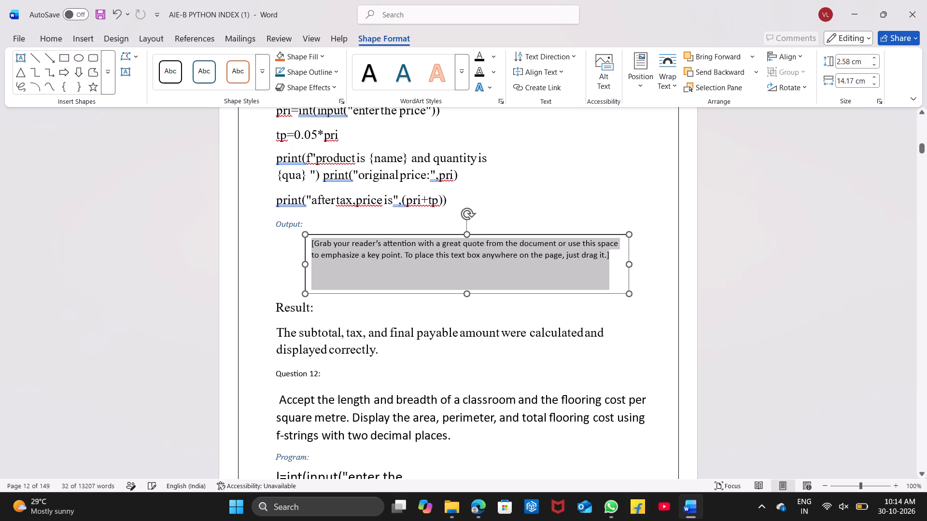
key("BackSpace")
key("ctrl+v")
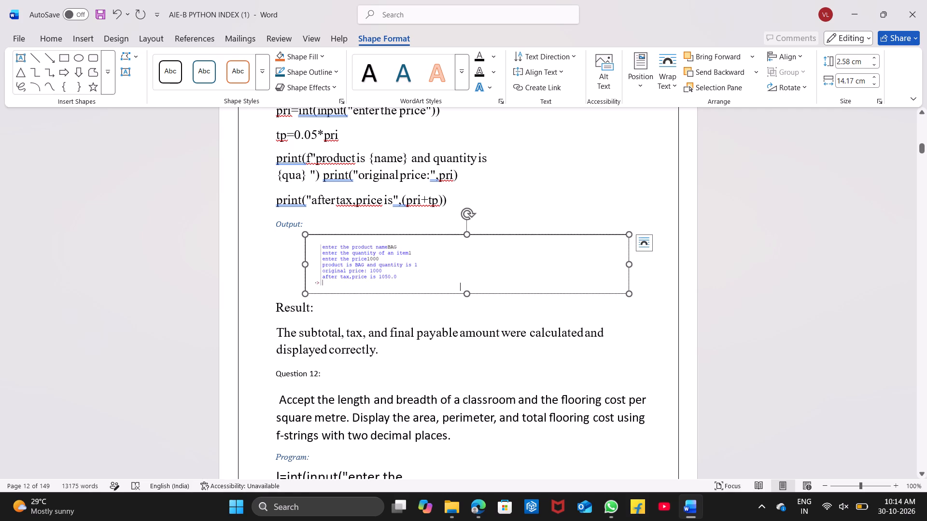
Stretch Question 11's output screenshot to nearly the full width of its text box and slightly increase its height.
left_click(429, 261)
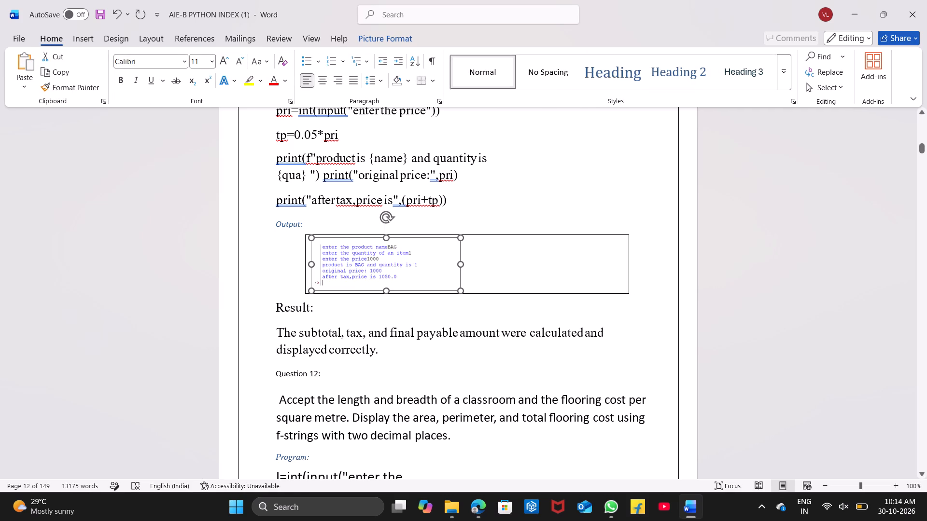
left_click_drag(461, 262, 597, 268)
left_click_drag(455, 288, 456, 301)
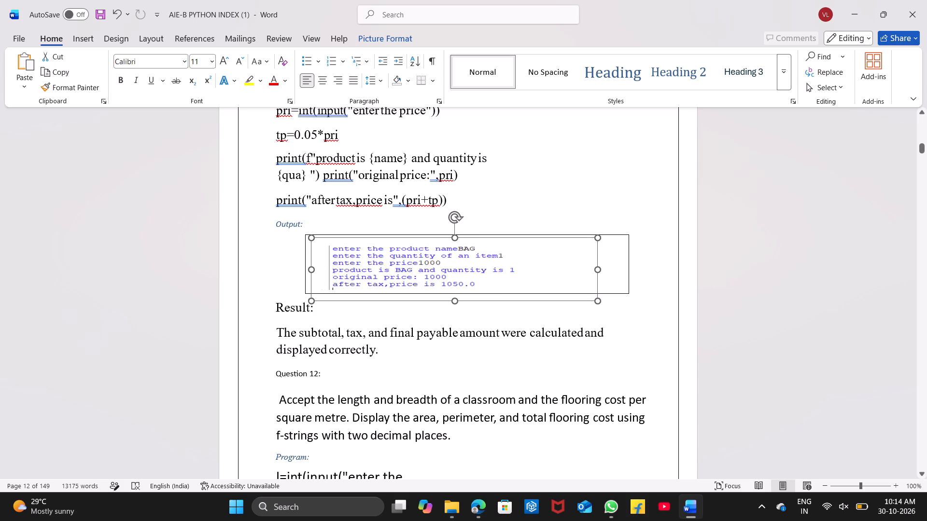
left_click_drag(456, 301, 456, 302)
left_click(729, 265)
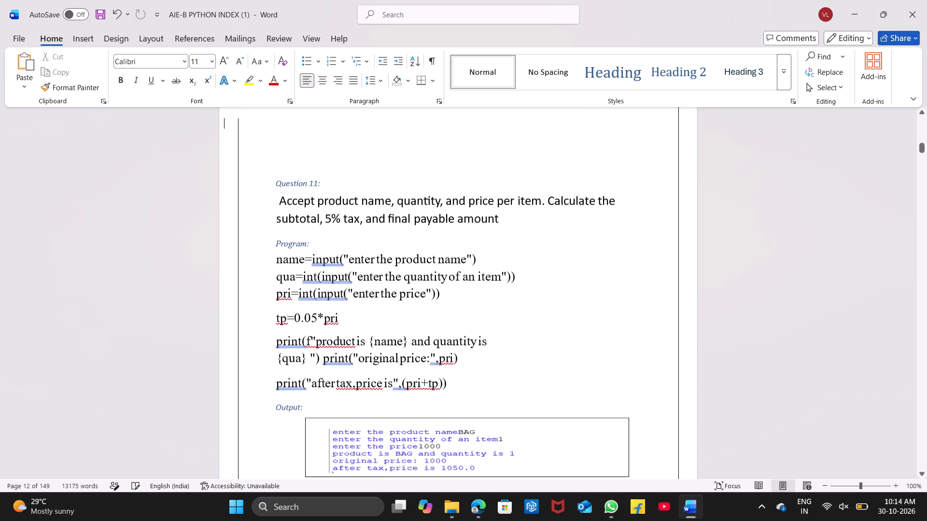
Delete the old output photo above Question 12's Result heading.
scroll(650, 350, "down", 7)
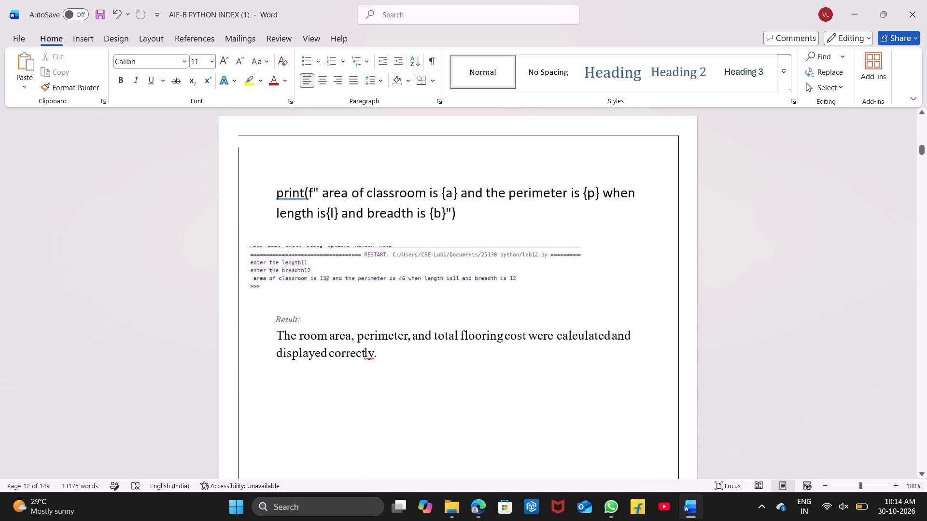
scroll(650, 350, "down", 6)
scroll(650, 350, "up", 2)
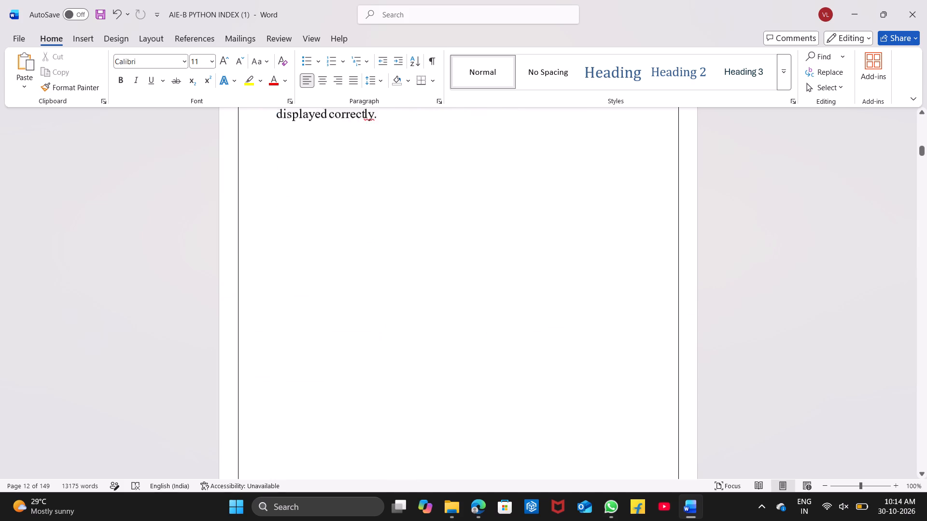
scroll(650, 350, "up", 4)
left_click(509, 345)
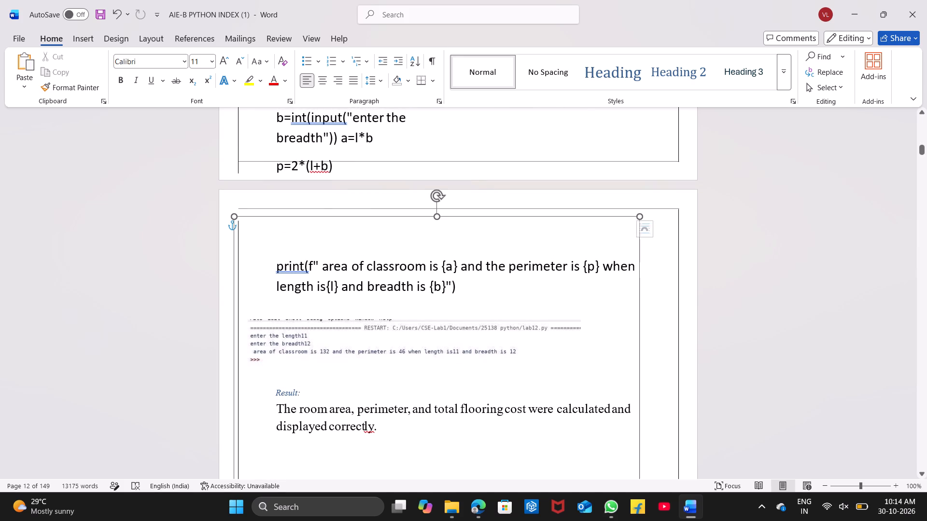
left_click(460, 346)
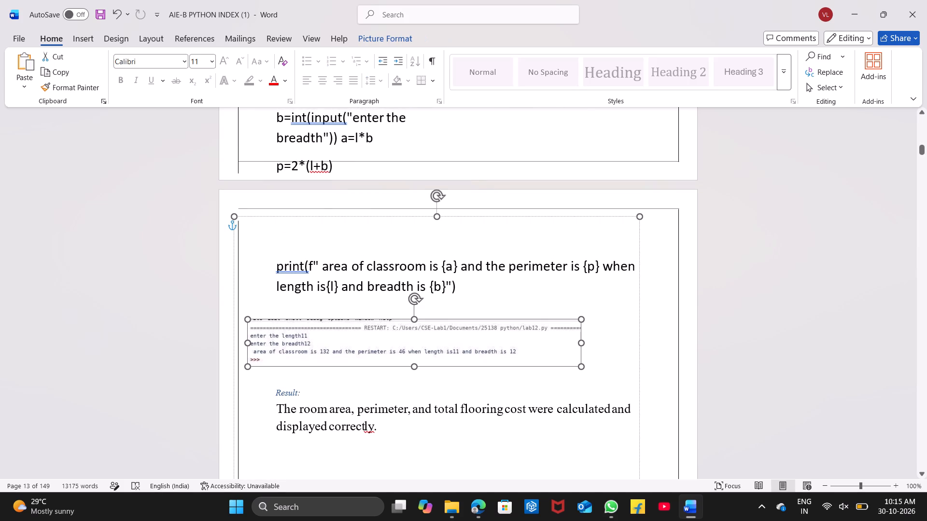
key("BackSpace")
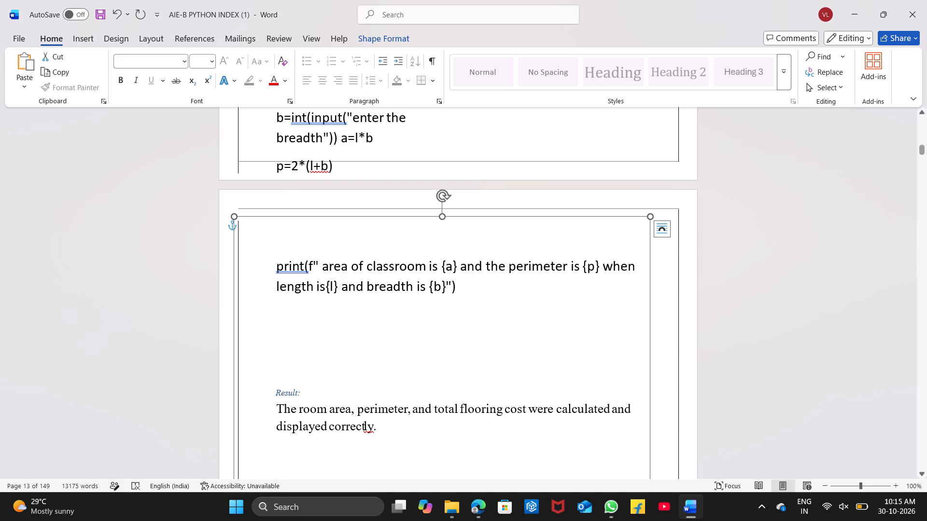
Switch to the lab PDF in Edge and capture a screenshot of Question 12's classroom length and breadth output.
left_click(473, 506)
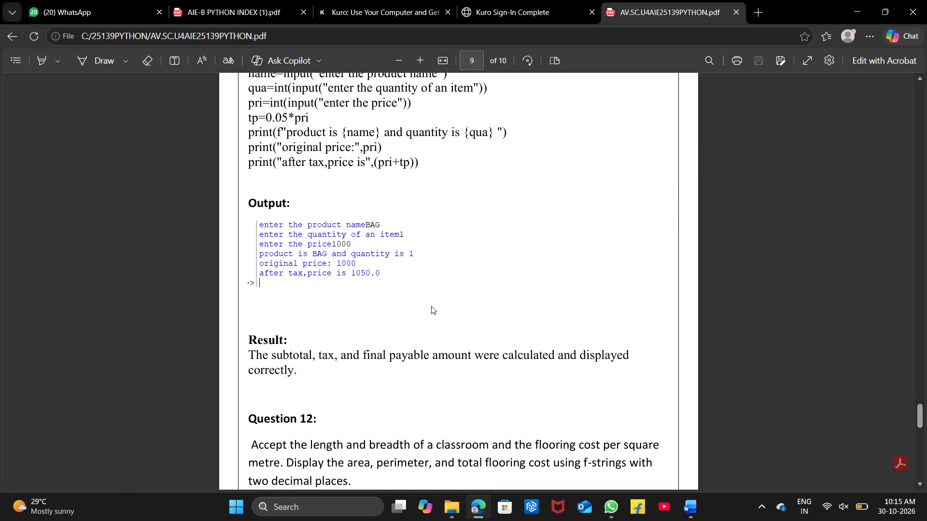
scroll(431, 306, "down", 7)
scroll(431, 306, "up", 1)
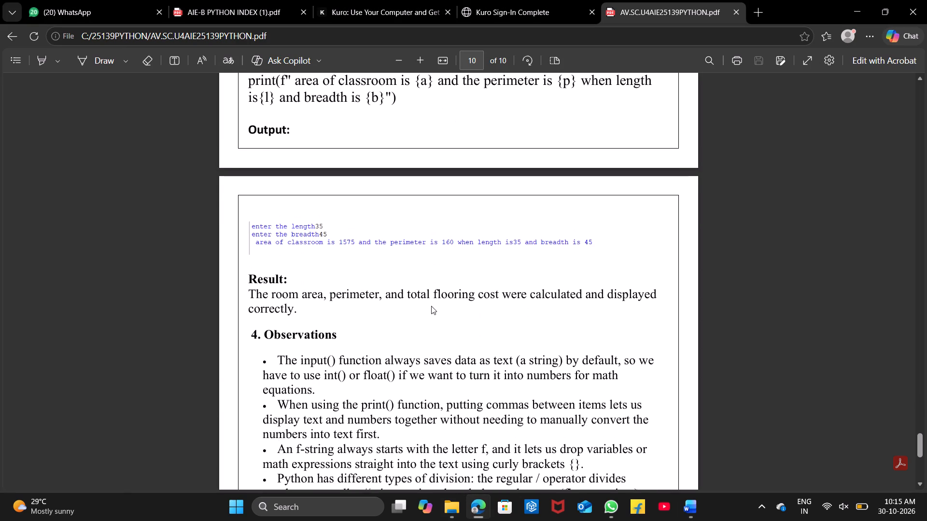
scroll(431, 306, "up", 1)
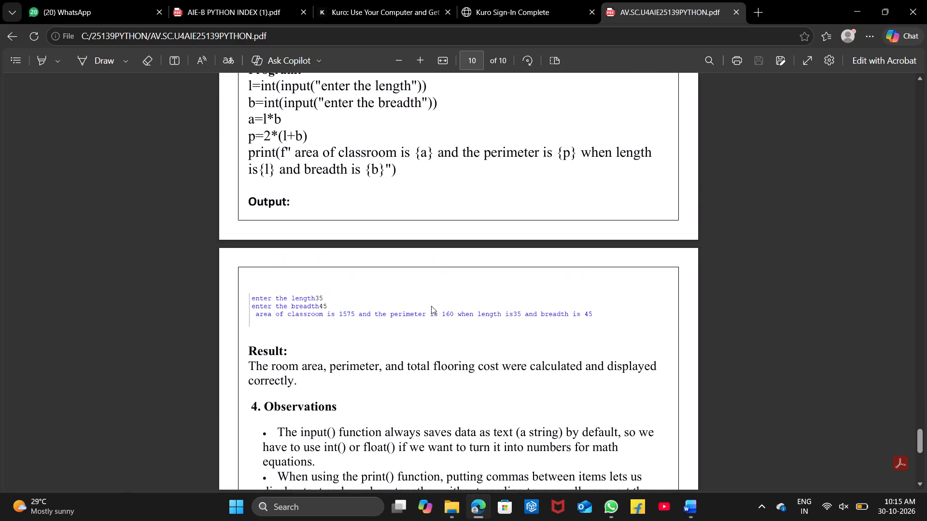
scroll(431, 306, "up", 1)
key("shift+super+s")
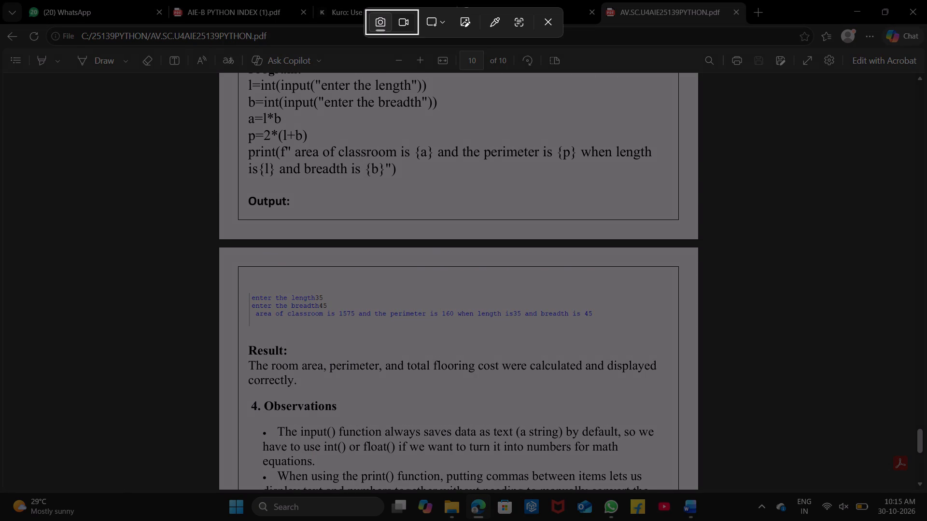
left_click_drag(242, 285, 587, 331)
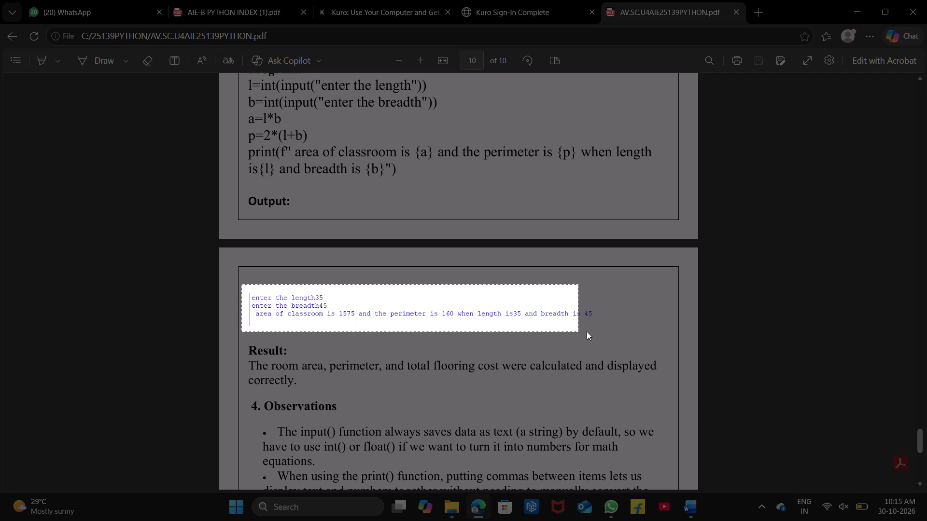
left_click_drag(587, 331, 617, 333)
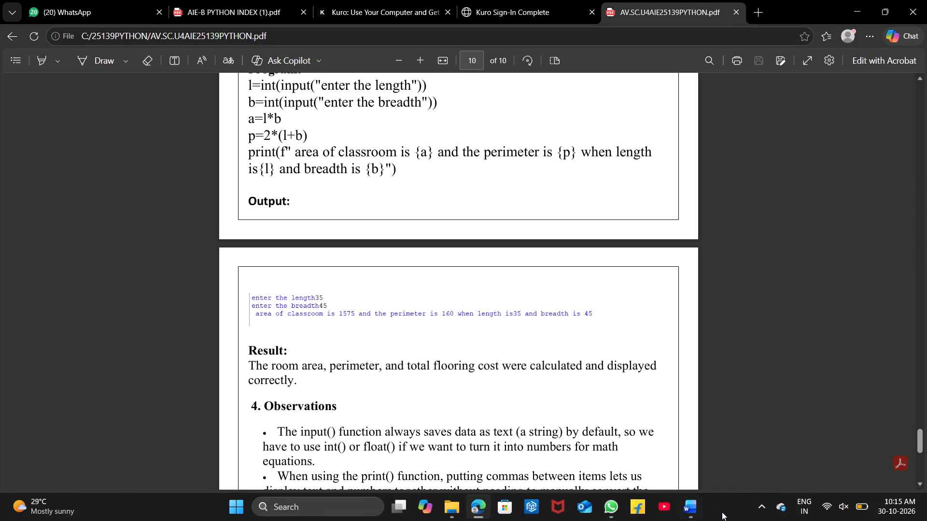
Back in Word, insert a simple text box between Question 12's code and its Result heading, about 14.5 cm wide and 2.7 cm high.
left_click(677, 466)
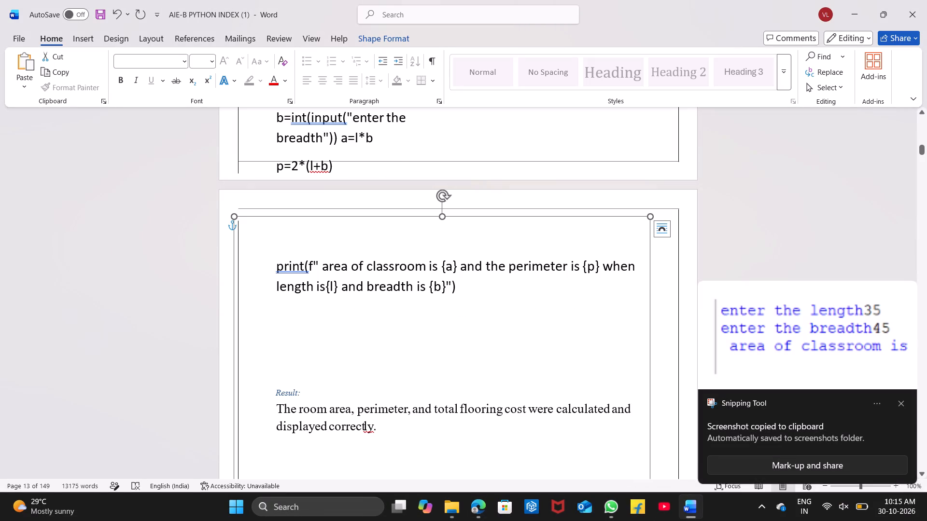
left_click(82, 38)
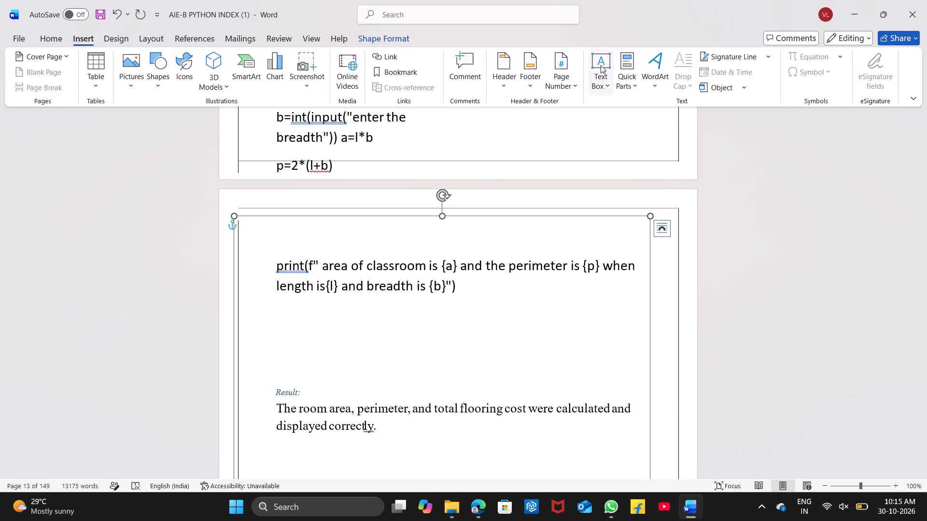
left_click(601, 65)
left_click(627, 139)
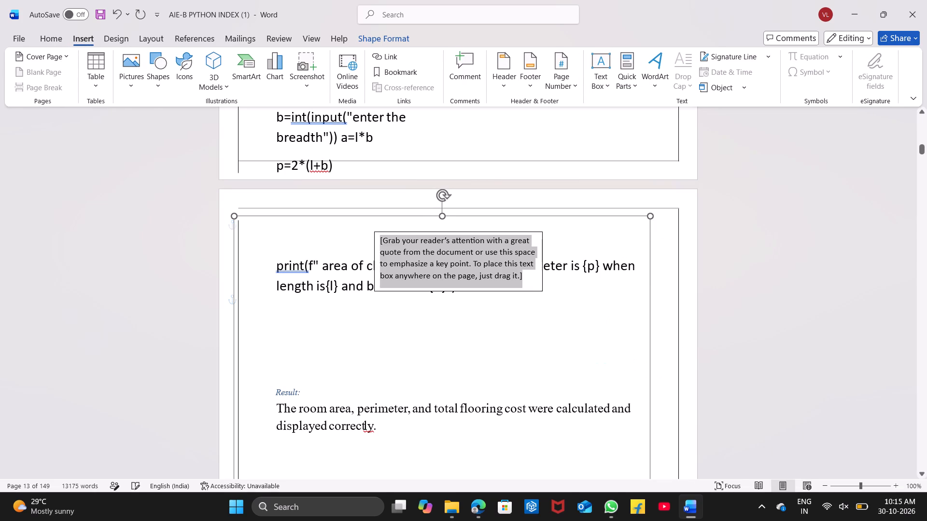
left_click_drag(487, 229, 429, 288)
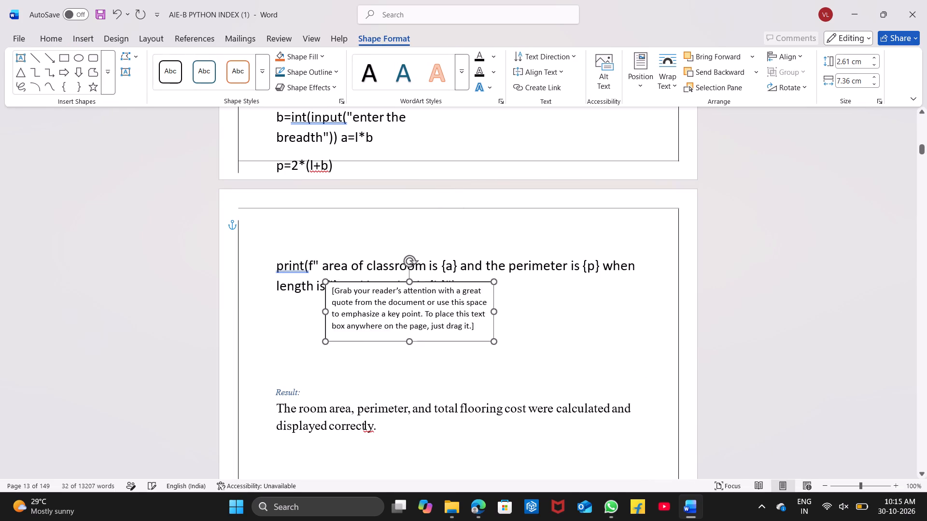
left_click_drag(429, 288, 399, 305)
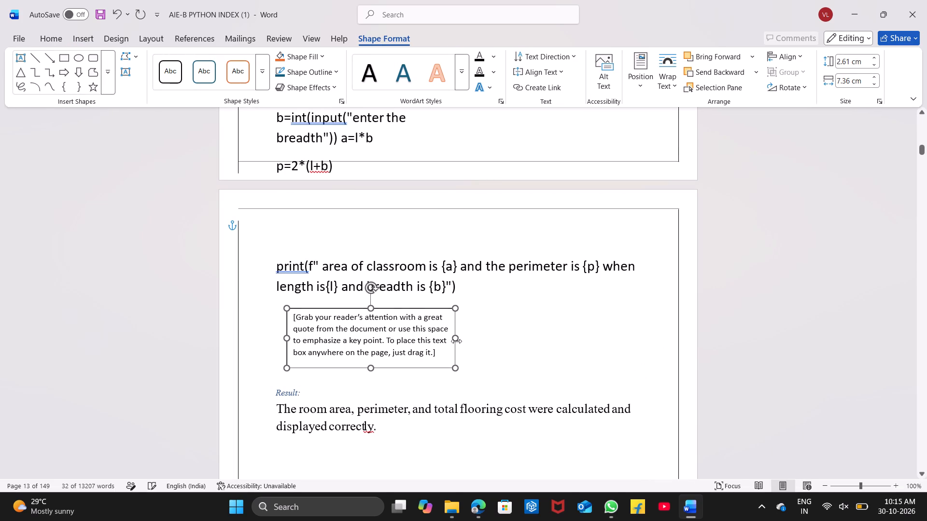
left_click_drag(455, 340, 618, 343)
left_click_drag(452, 346, 448, 369)
Clear the placeholder text from Question 12's text box.
left_click(427, 329)
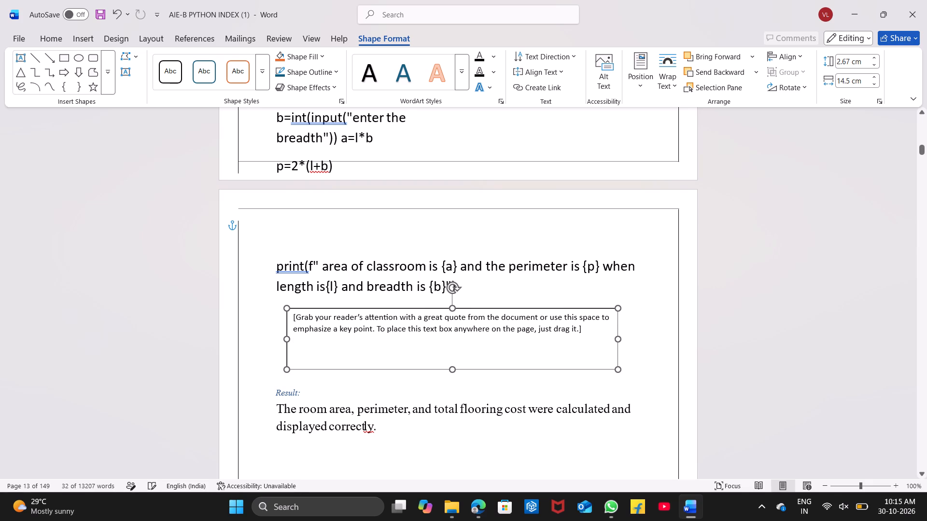
key("BackSpace")
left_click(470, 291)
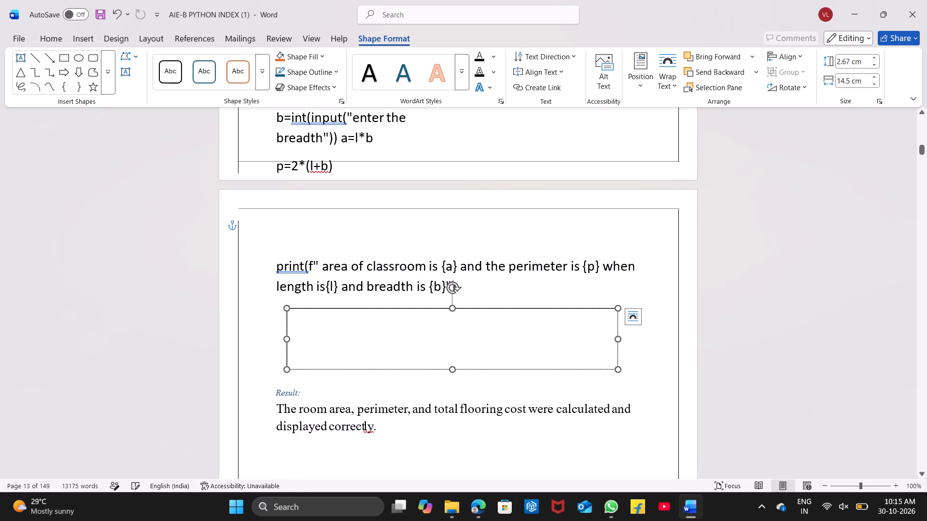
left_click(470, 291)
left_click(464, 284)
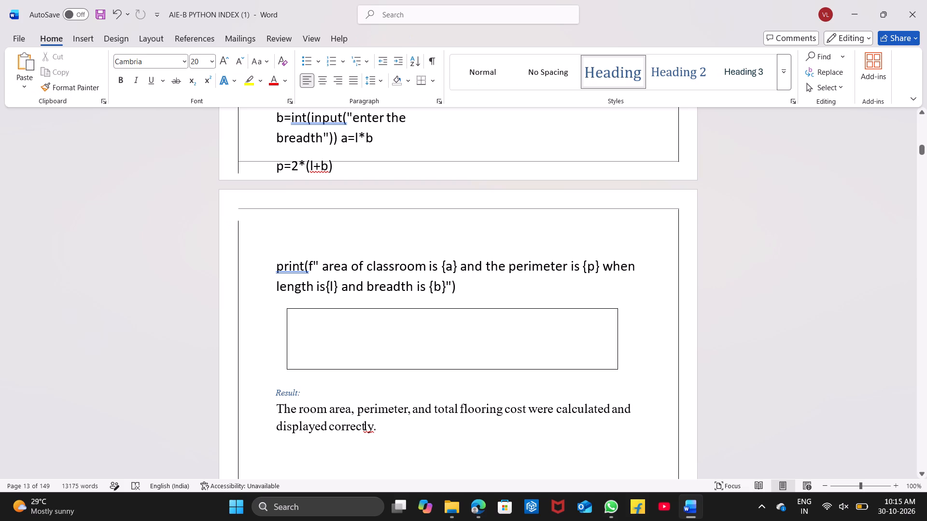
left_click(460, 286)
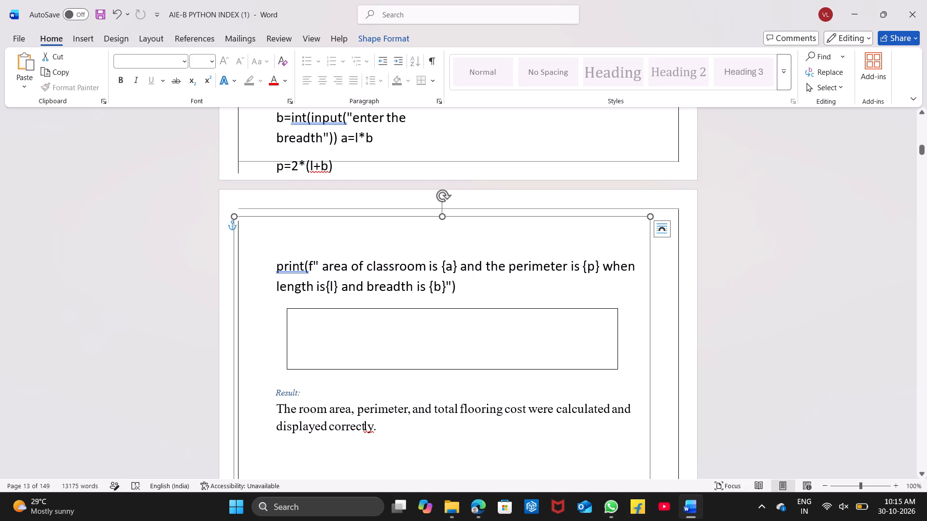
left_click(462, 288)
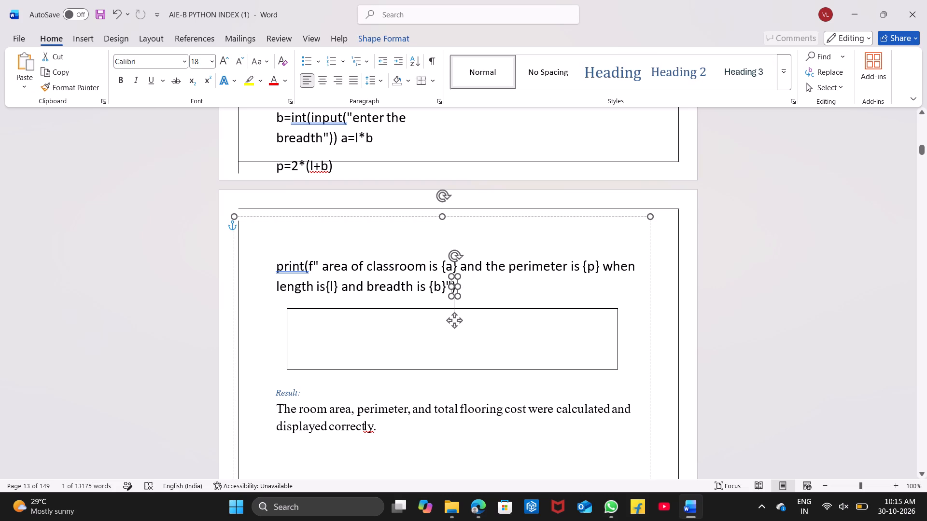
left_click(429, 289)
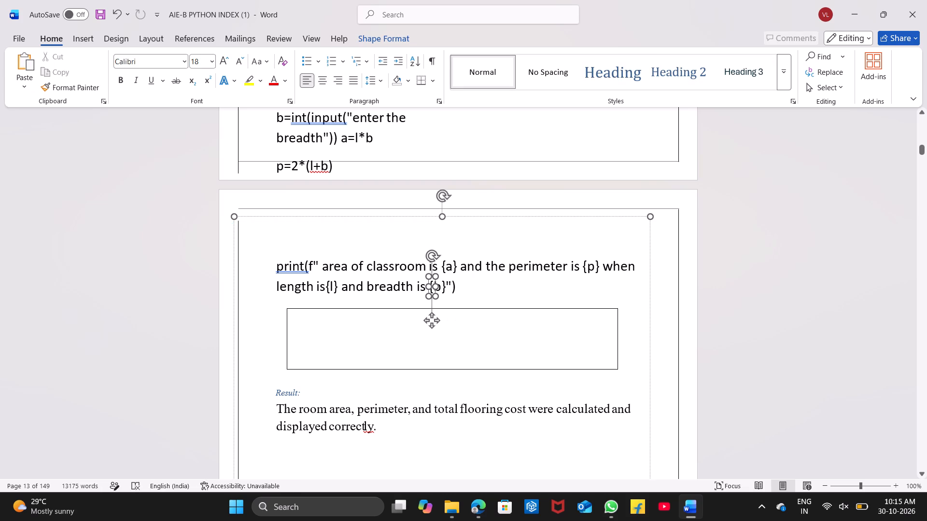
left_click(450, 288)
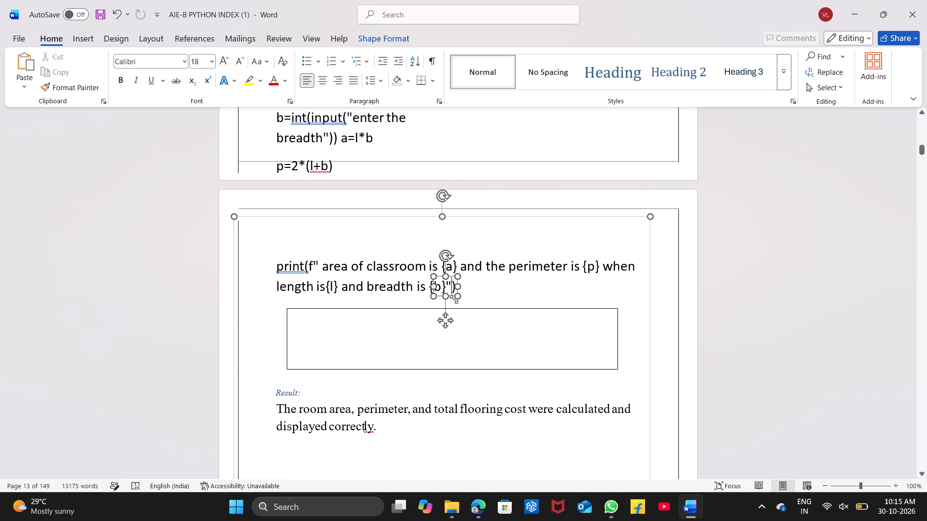
Paste the captured screenshot of Question 12's output into the empty text box.
left_click(415, 327)
left_click(399, 330)
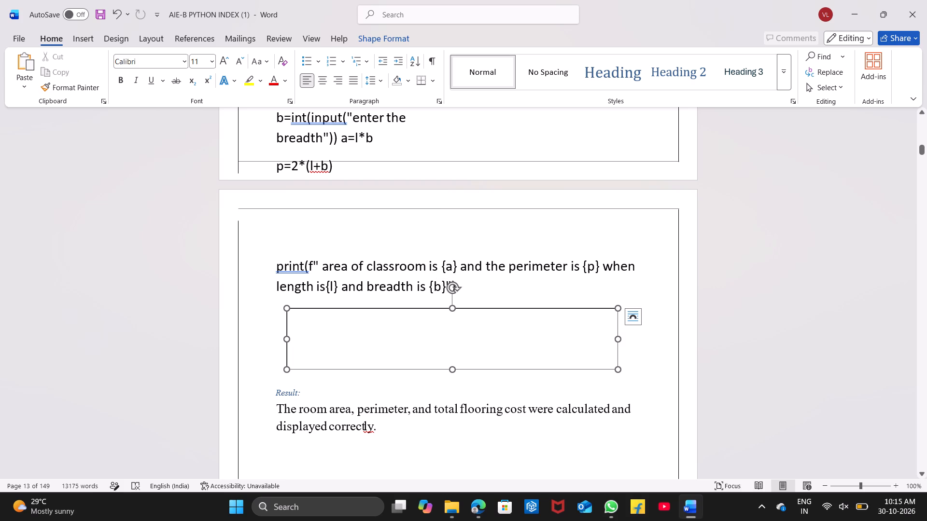
key("ctrl+v")
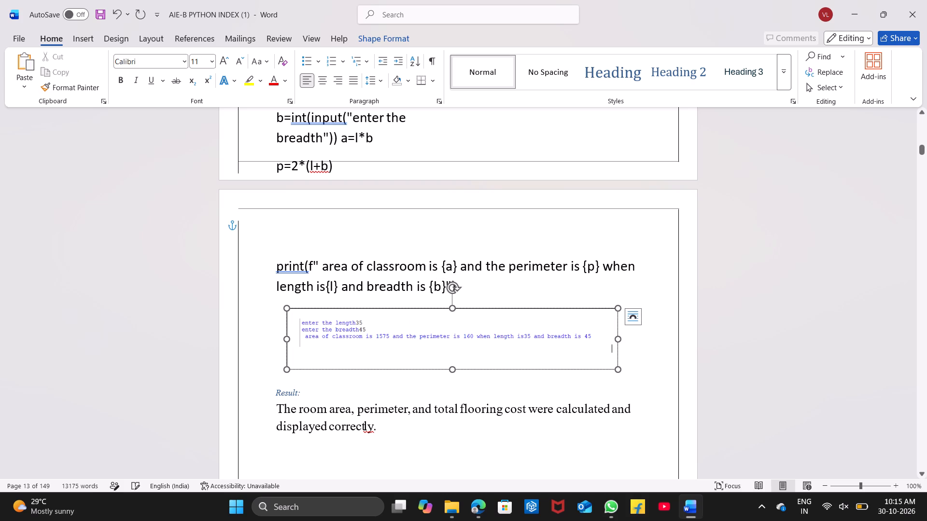
Stretch Question 12's output screenshot to fill the height of its text box and widen it slightly.
left_click(435, 337)
left_click_drag(451, 353, 450, 371)
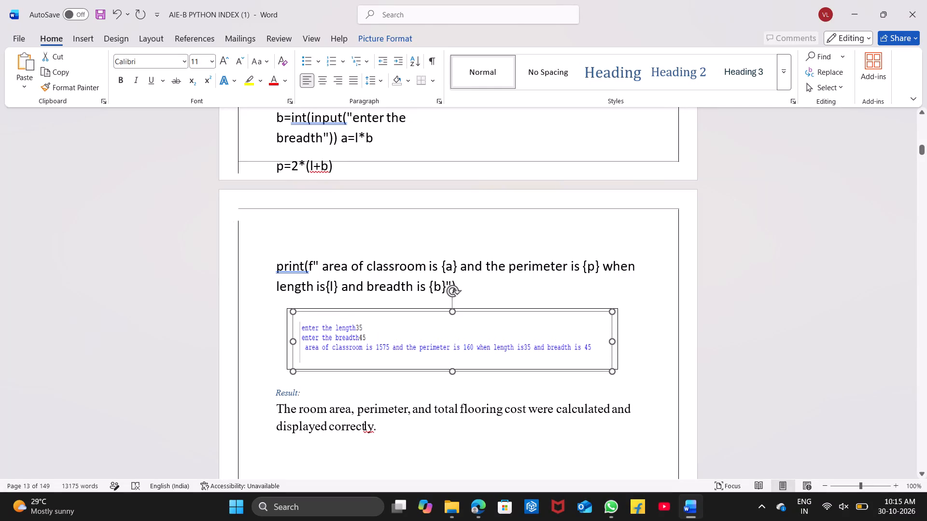
left_click_drag(450, 371, 450, 373)
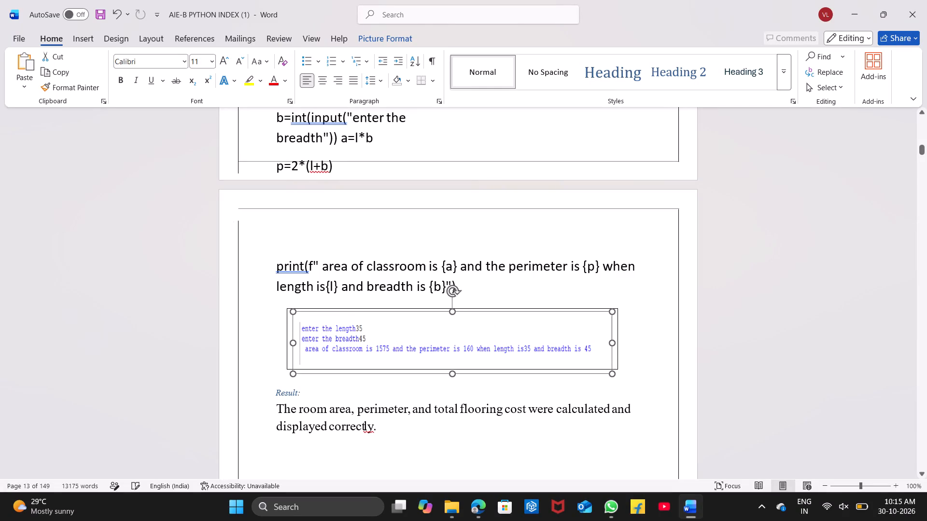
left_click_drag(296, 343, 285, 344)
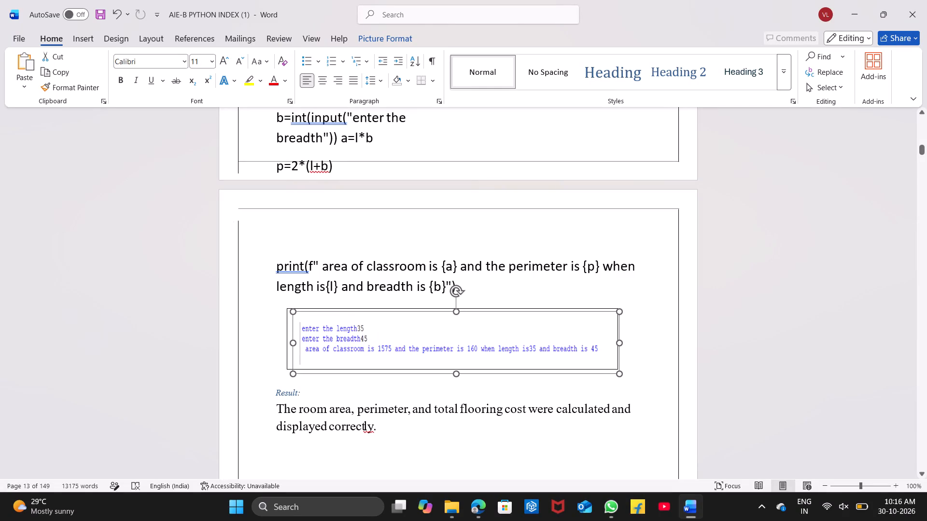
left_click_drag(285, 344, 284, 343)
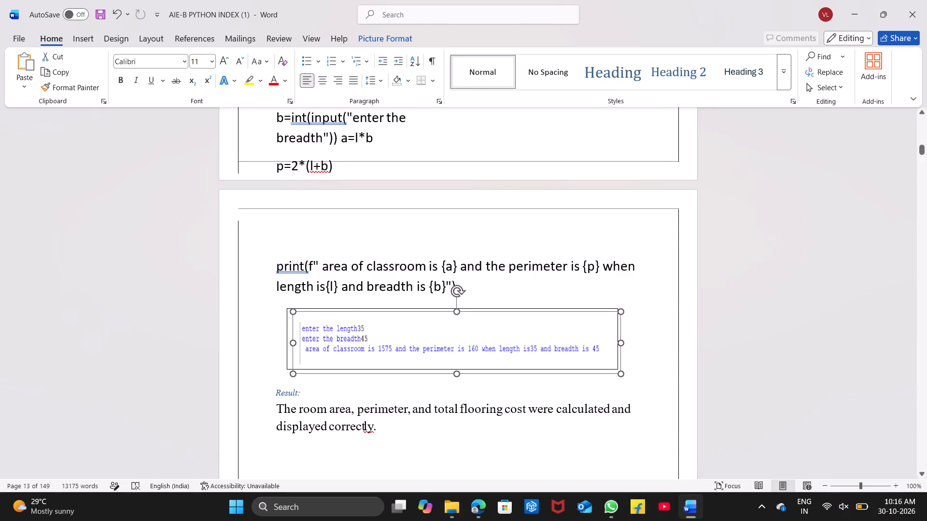
left_click(784, 374)
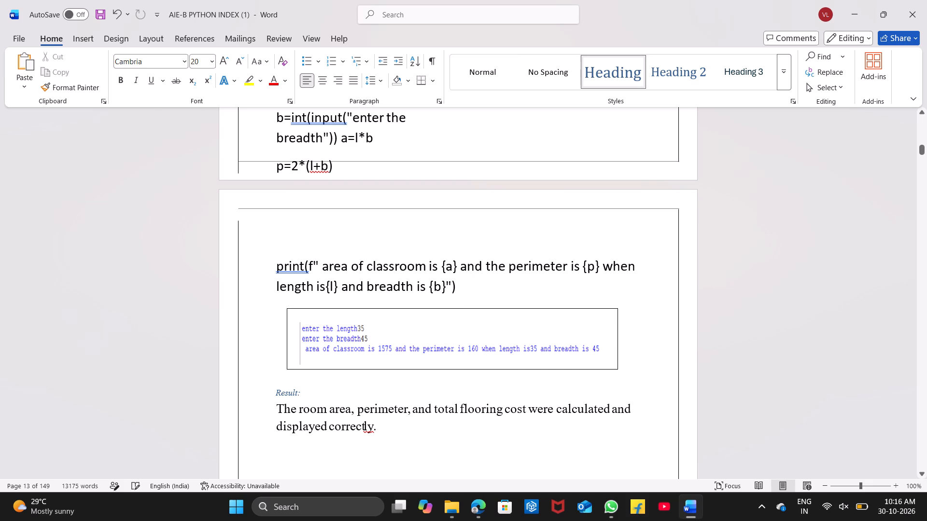
Look over Lab 3: Selection Control Structures, from its Experiment Record table to the start of Question 1's code.
scroll(711, 355, "down", 7)
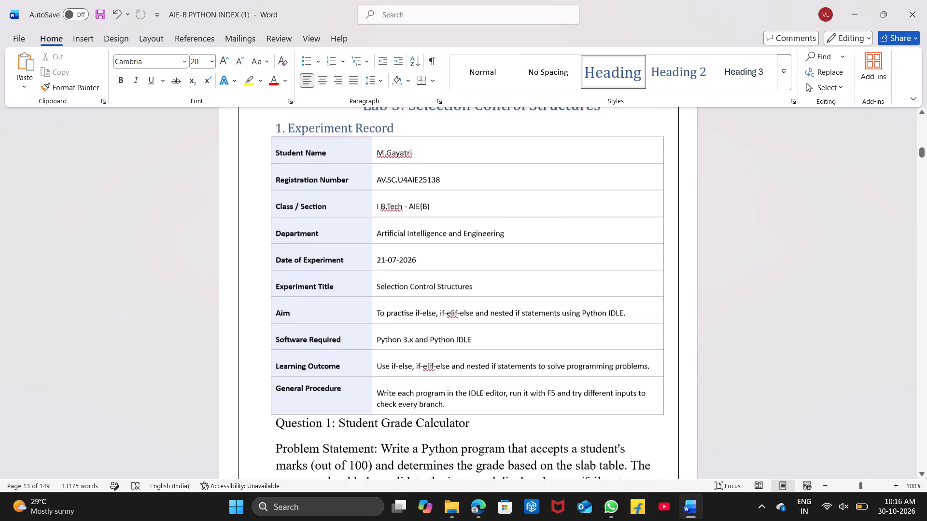
scroll(711, 355, "down", 1)
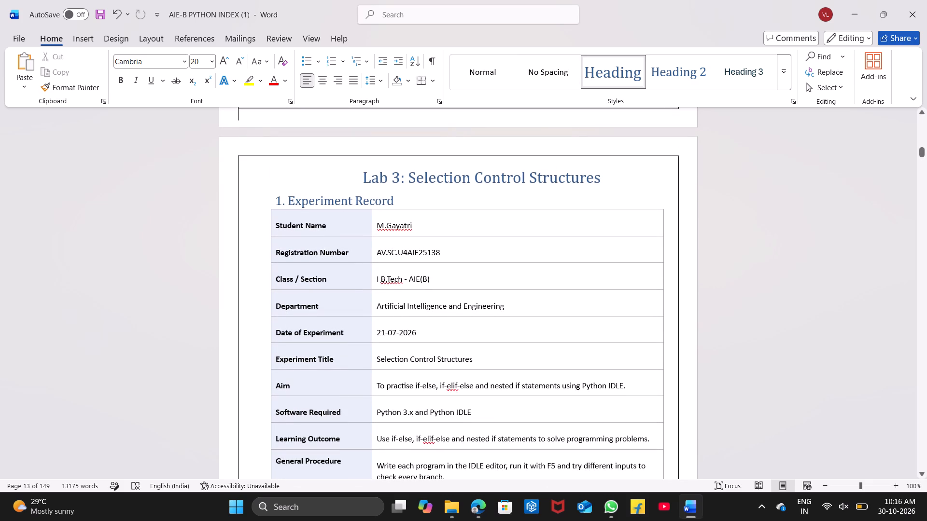
scroll(711, 355, "down", 1)
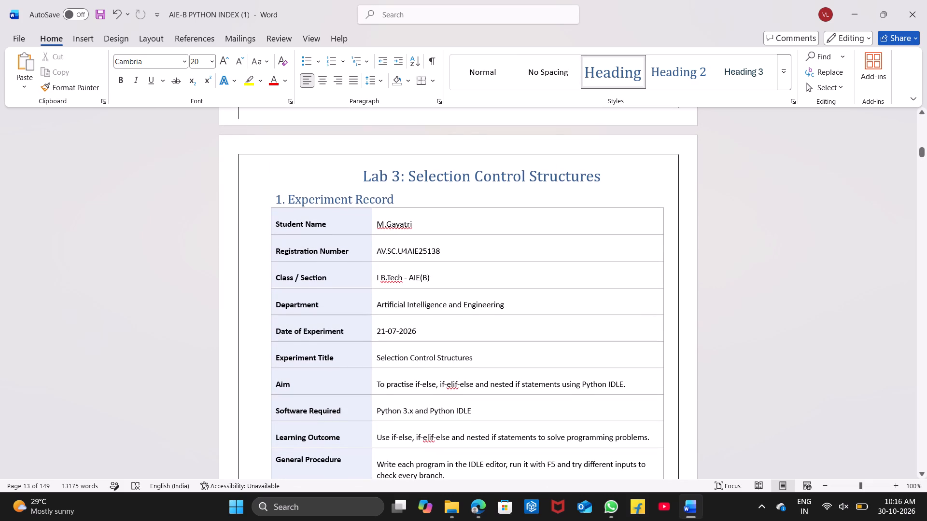
scroll(711, 355, "down", 1)
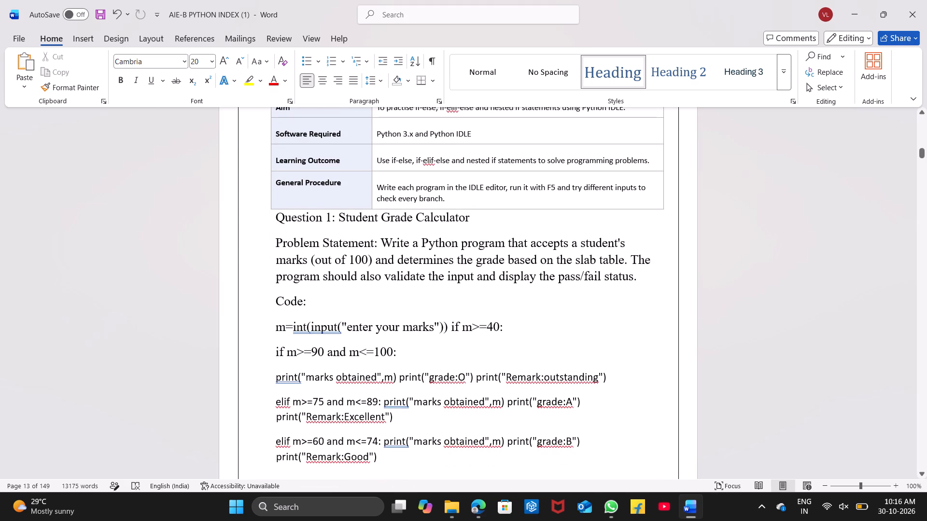
scroll(711, 355, "down", 1)
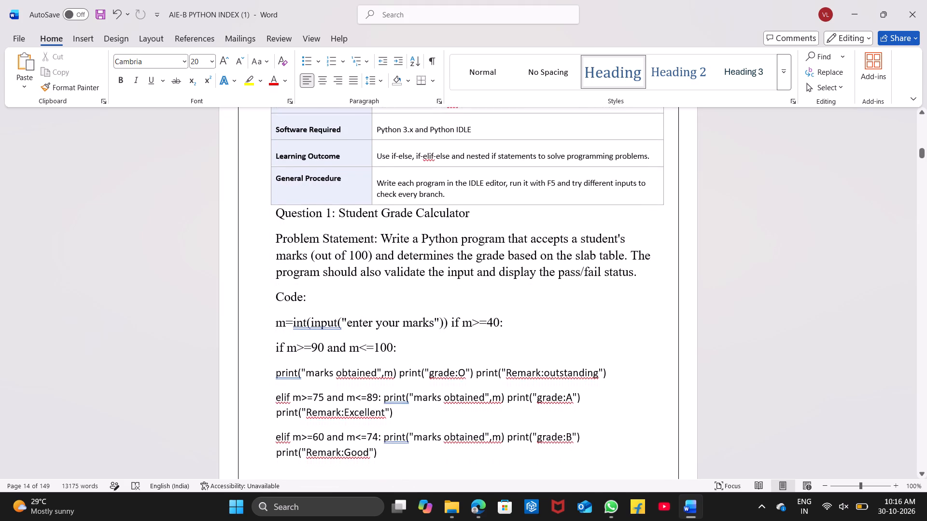
scroll(711, 355, "down", 1)
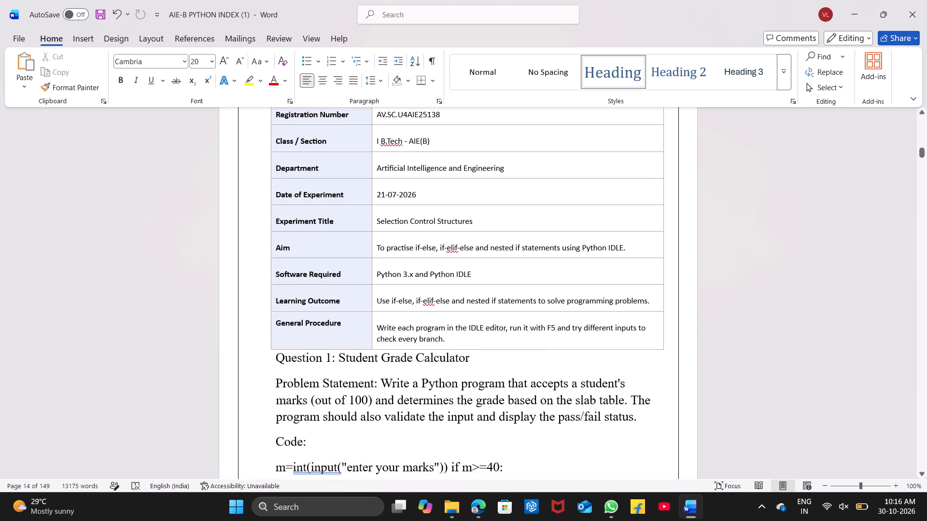
scroll(711, 355, "down", 1)
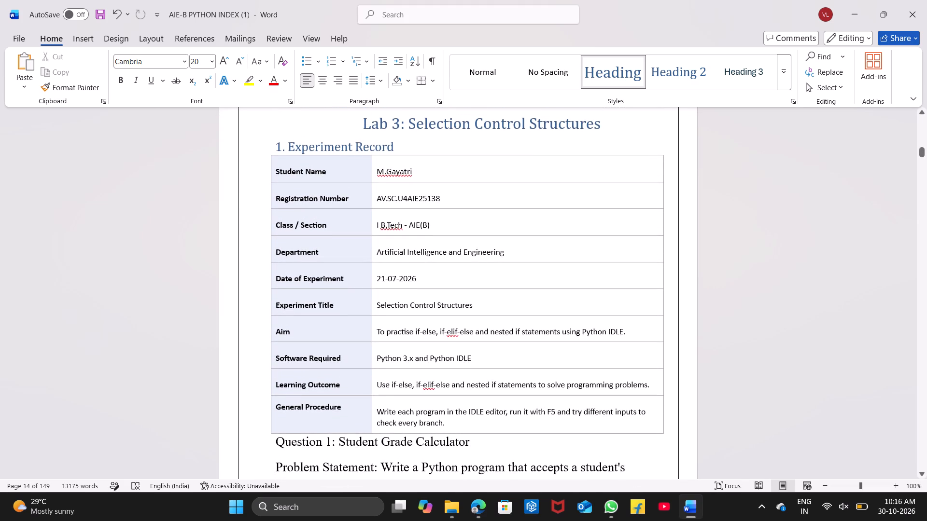
scroll(711, 355, "down", 1)
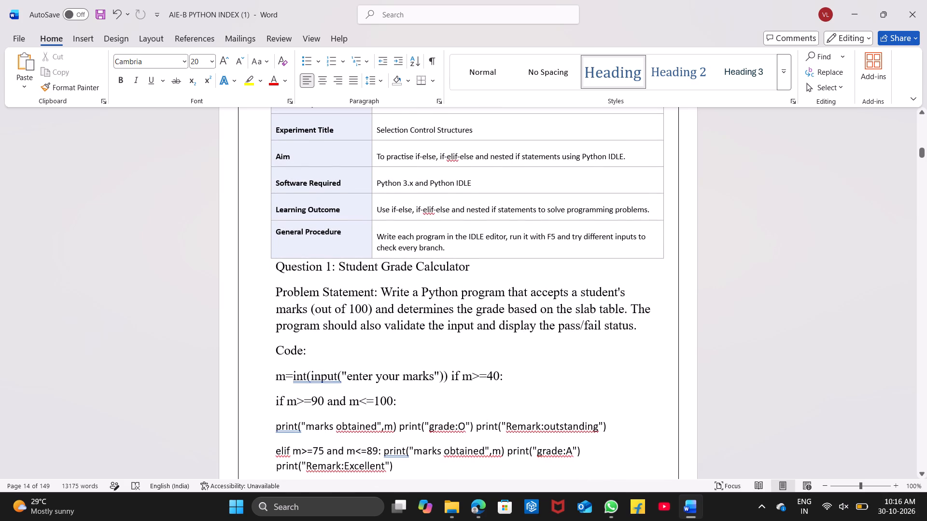
scroll(711, 355, "down", 1)
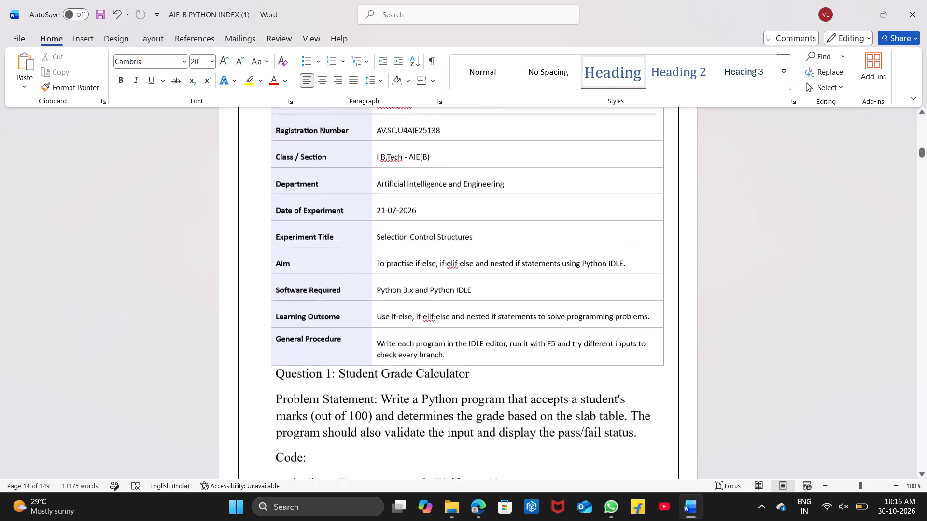
scroll(711, 355, "down", 1)
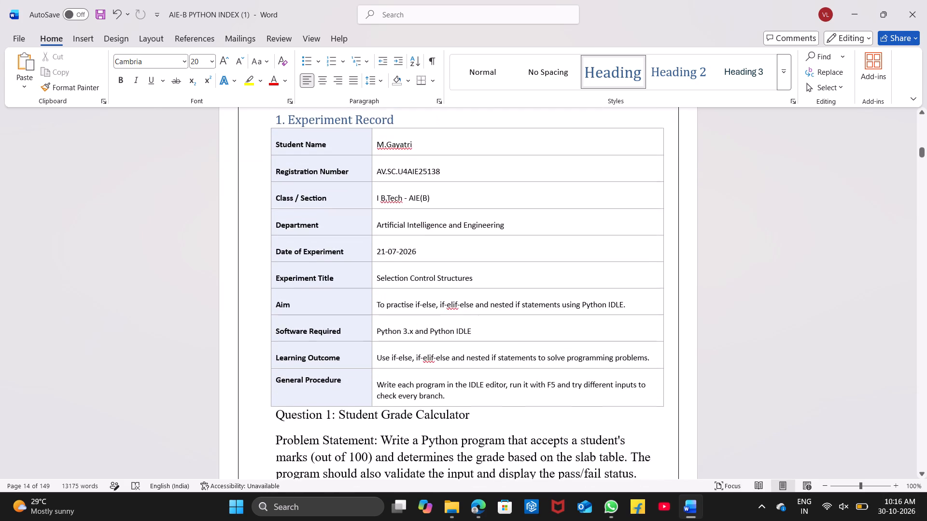
Look over Lab 3's Question 1, Student Grade Calculator, comparing its code with the output screenshot and result text.
scroll(711, 355, "down", 1)
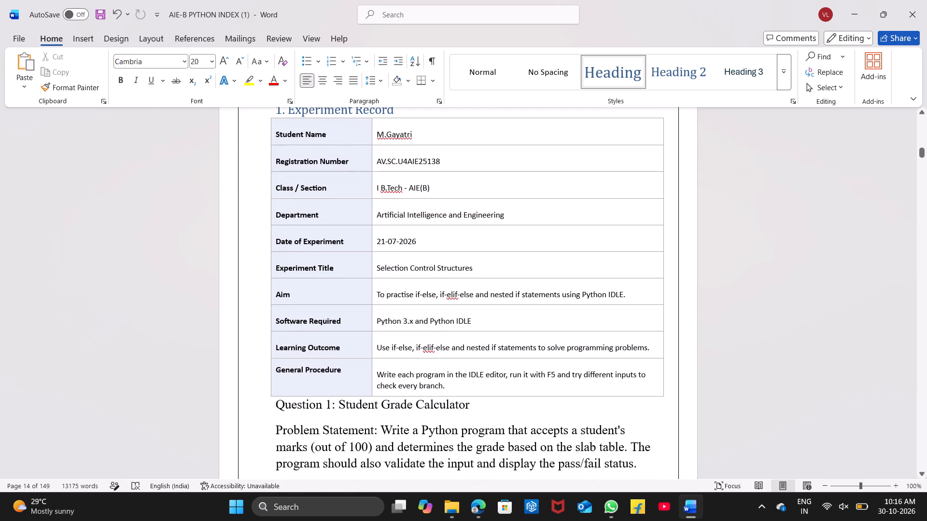
scroll(711, 355, "down", 4)
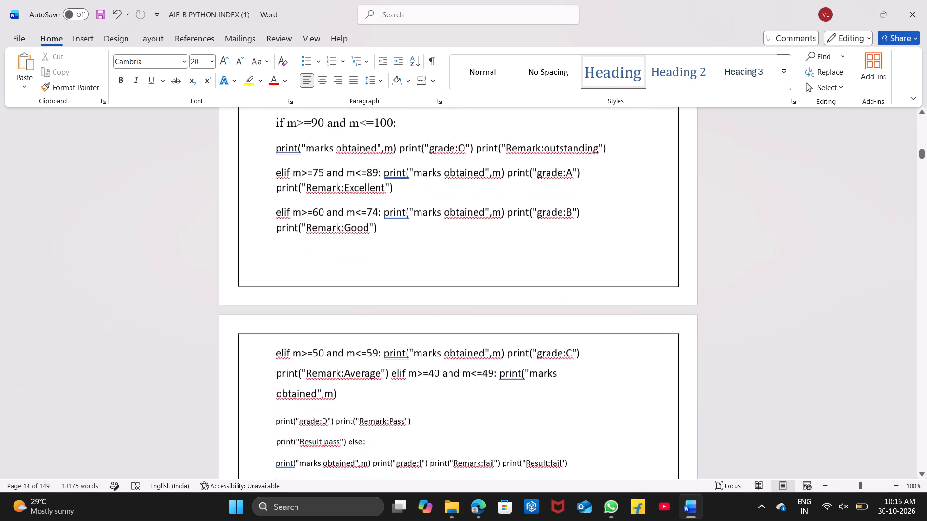
scroll(711, 355, "down", 2)
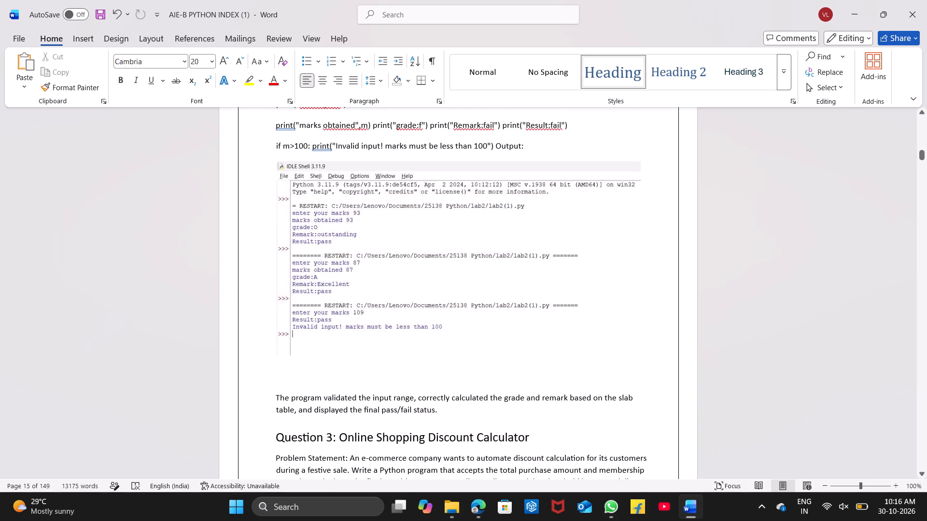
scroll(711, 355, "up", 2)
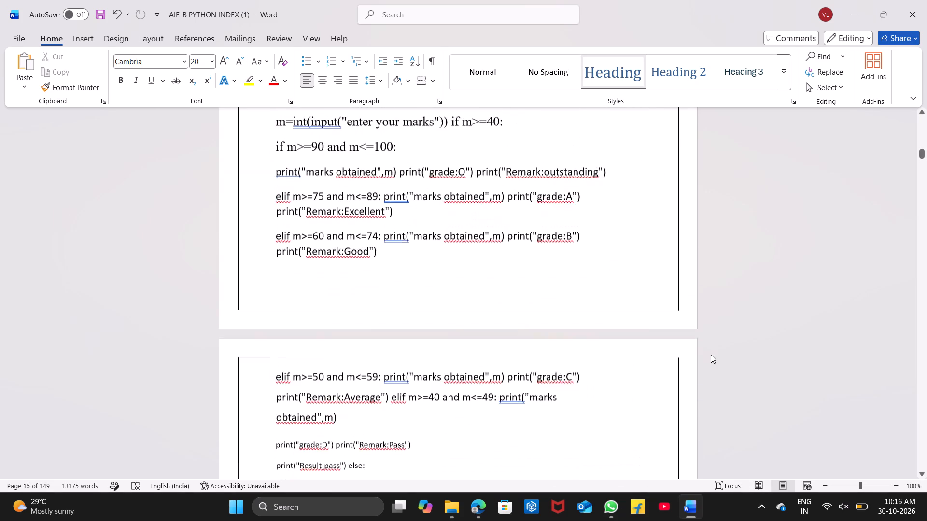
scroll(711, 355, "down", 2)
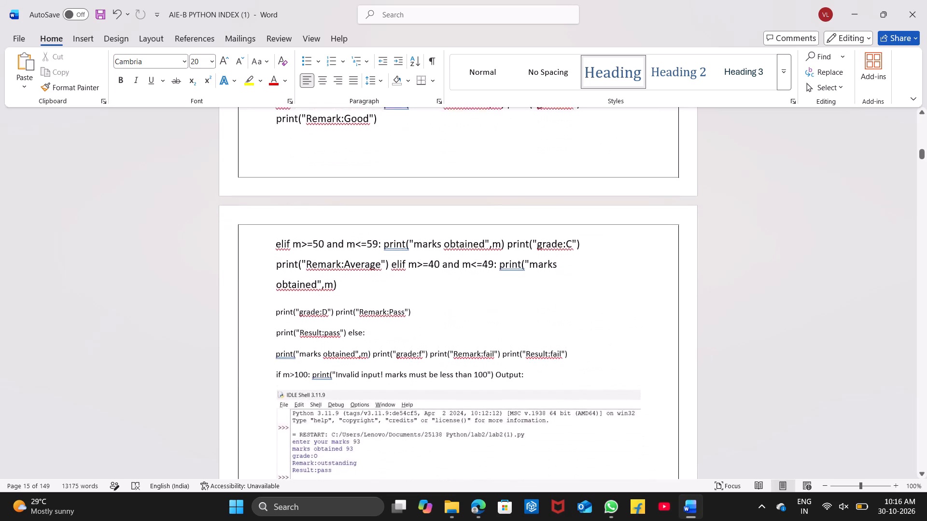
scroll(711, 355, "down", 1)
scroll(711, 355, "up", 2)
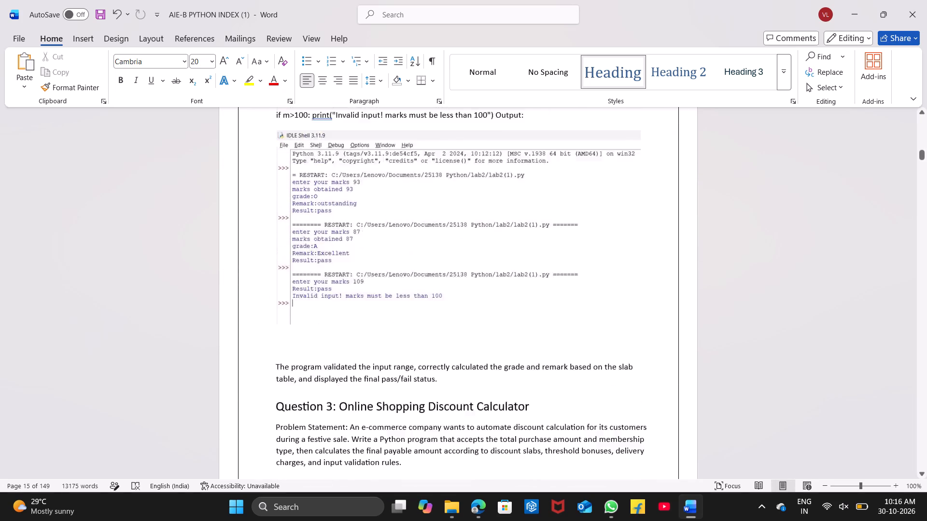
scroll(711, 355, "up", 4)
scroll(711, 355, "down", 2)
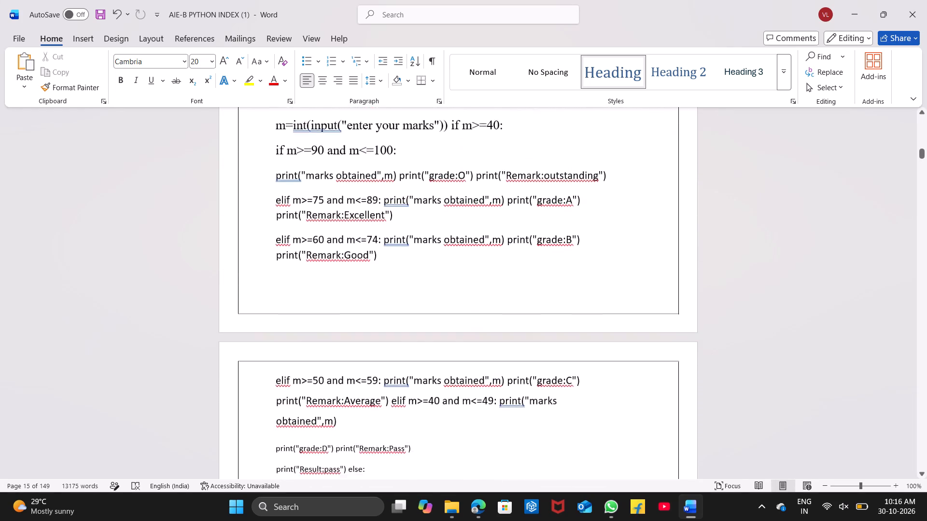
scroll(711, 355, "down", 3)
Read through Question 3's Online Shopping Discount Calculator code down to its output screenshot and result.
scroll(711, 355, "down", 1)
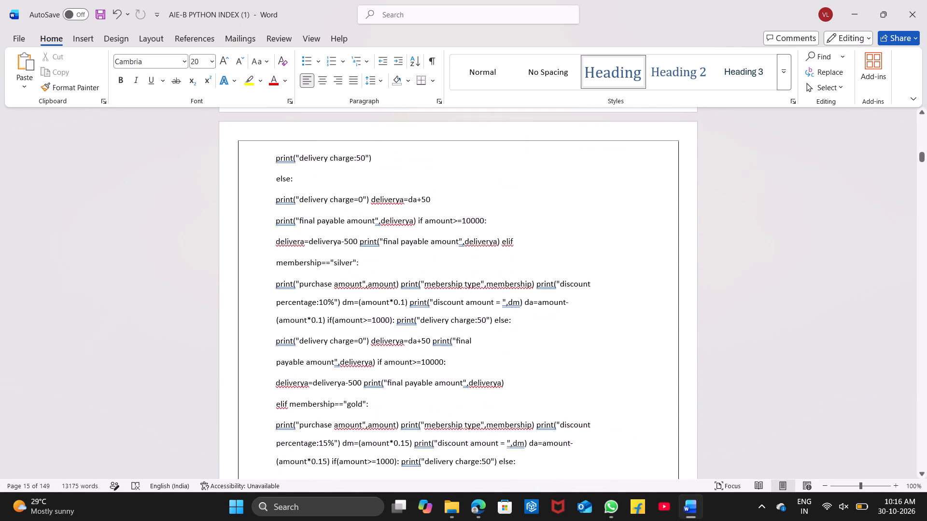
scroll(711, 355, "down", 2)
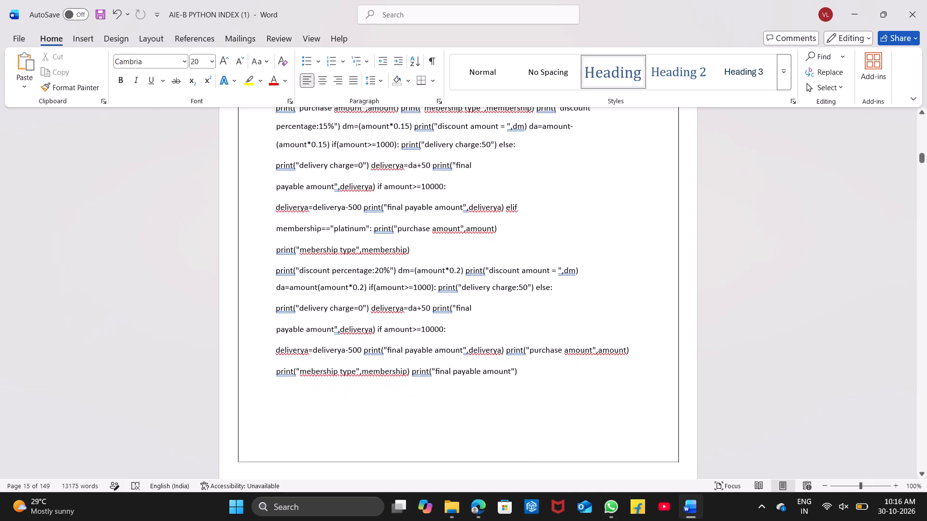
scroll(711, 355, "down", 4)
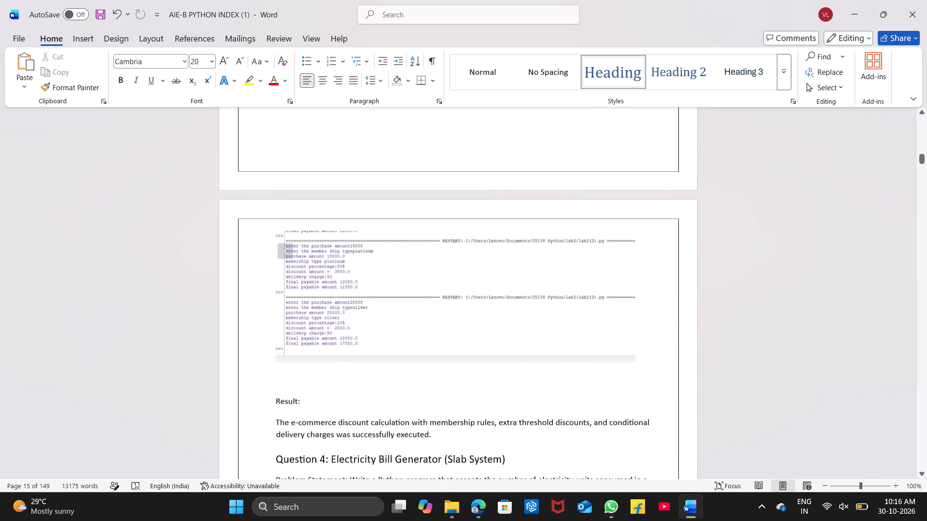
scroll(711, 355, "down", 1)
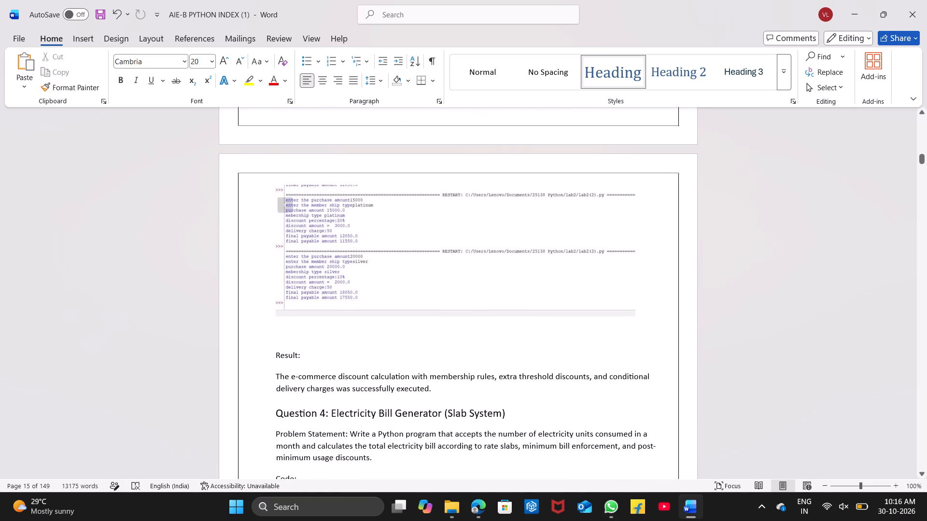
scroll(711, 355, "down", 1)
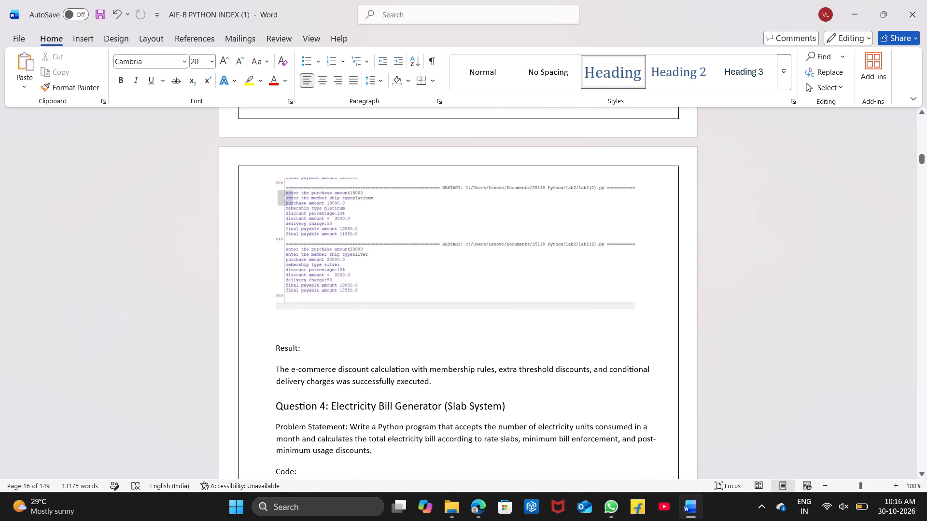
scroll(711, 355, "down", 4)
Widen Question 3's discount calculator output screenshot to about 17 cm so it nearly reaches the page border.
left_click(559, 245)
left_click_drag(635, 242, 609, 237)
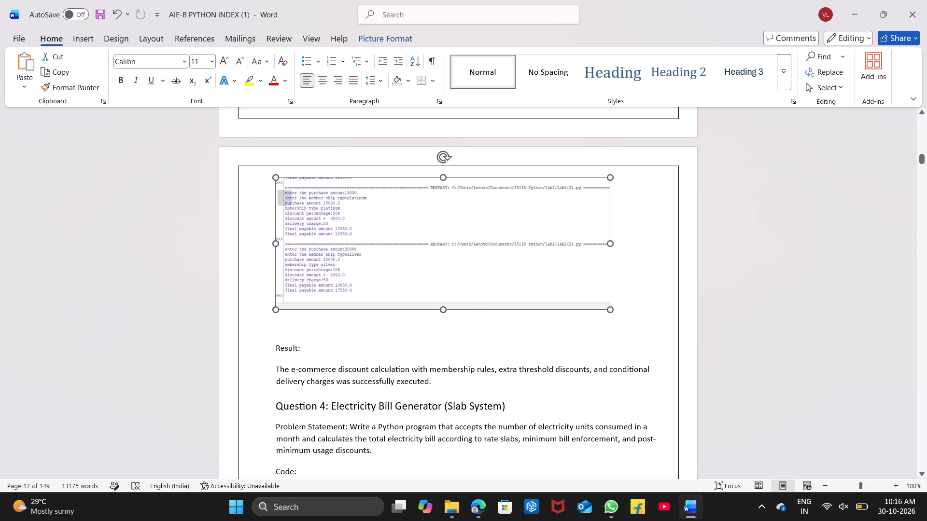
left_click_drag(609, 237, 655, 252)
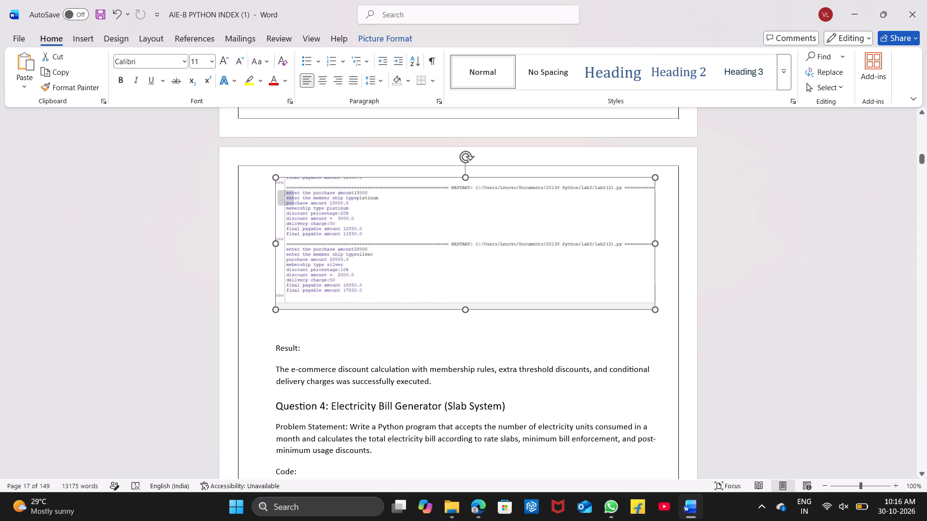
left_click_drag(655, 252, 666, 262)
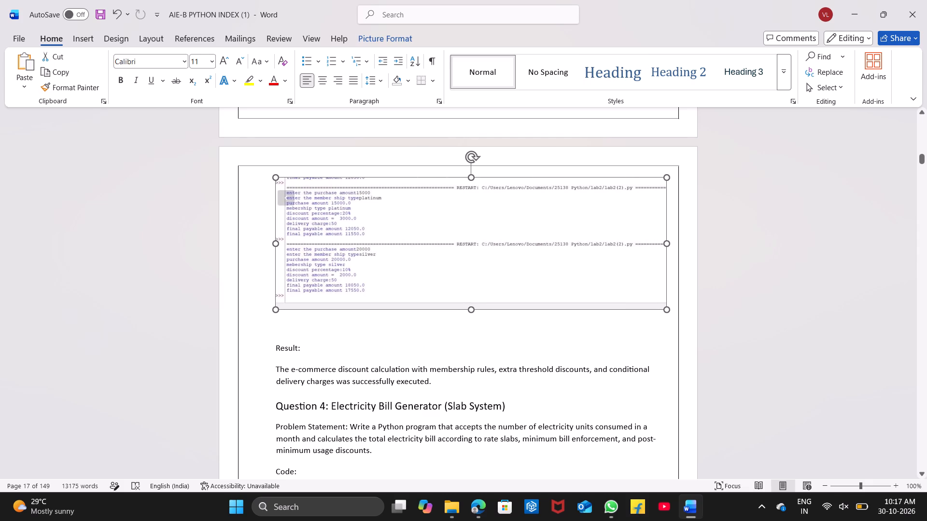
left_click_drag(666, 262, 664, 262)
left_click(613, 248)
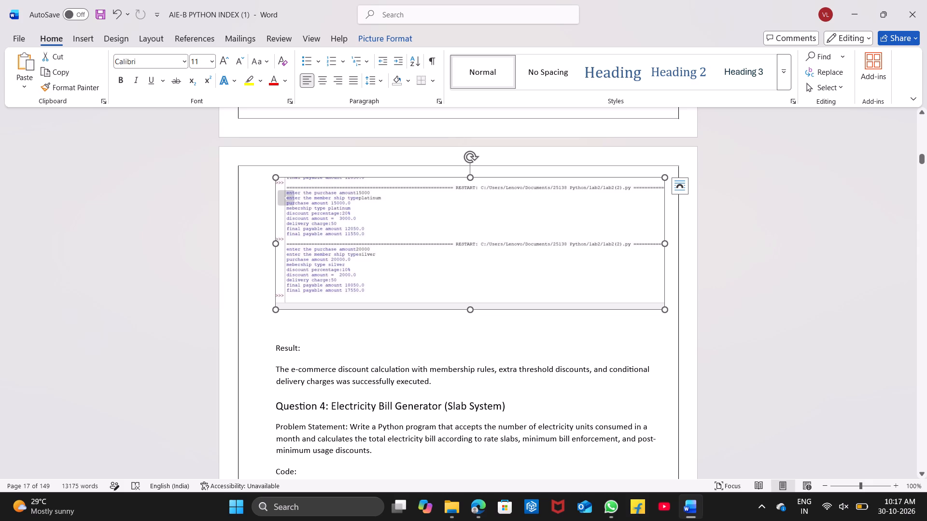
double_click(613, 248)
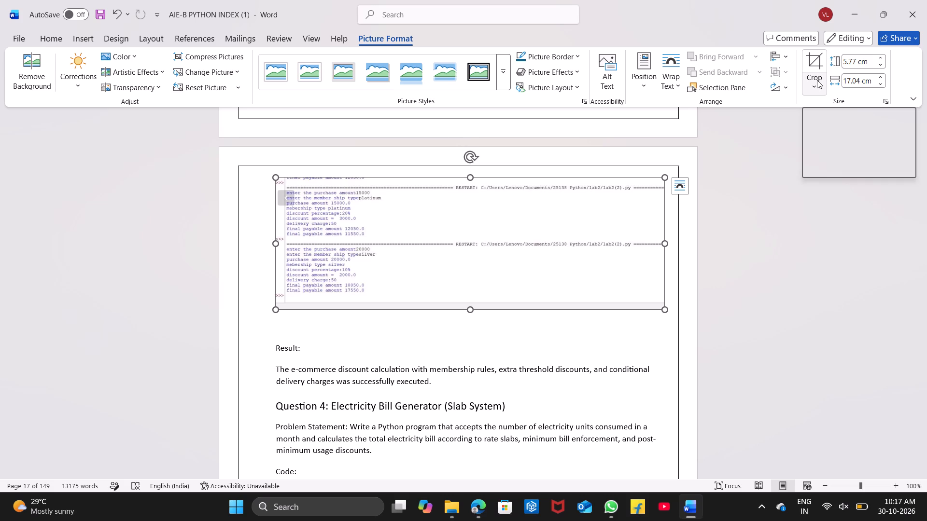
left_click(766, 231)
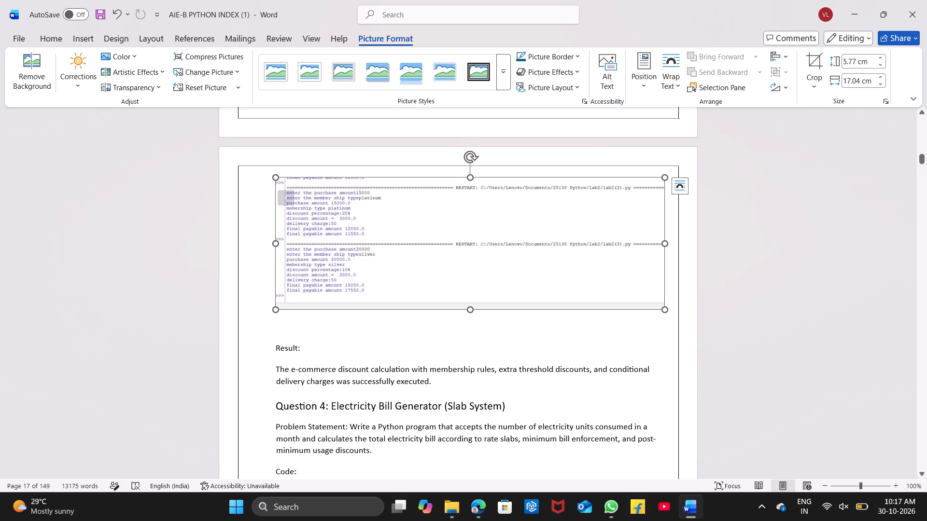
Review Lab 3 again from the Experiment Record table through Question 1's code and output to the start of Question 3.
scroll(766, 231, "up", 5)
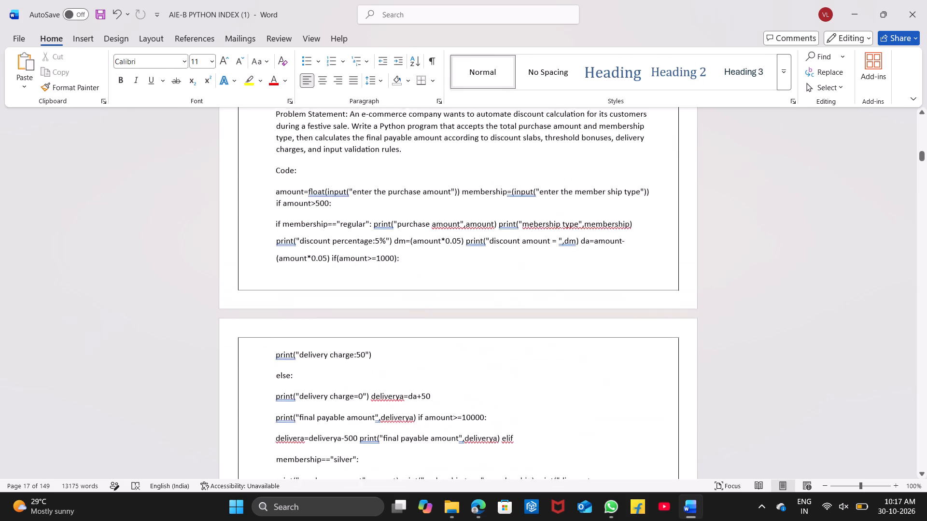
scroll(766, 231, "up", 3)
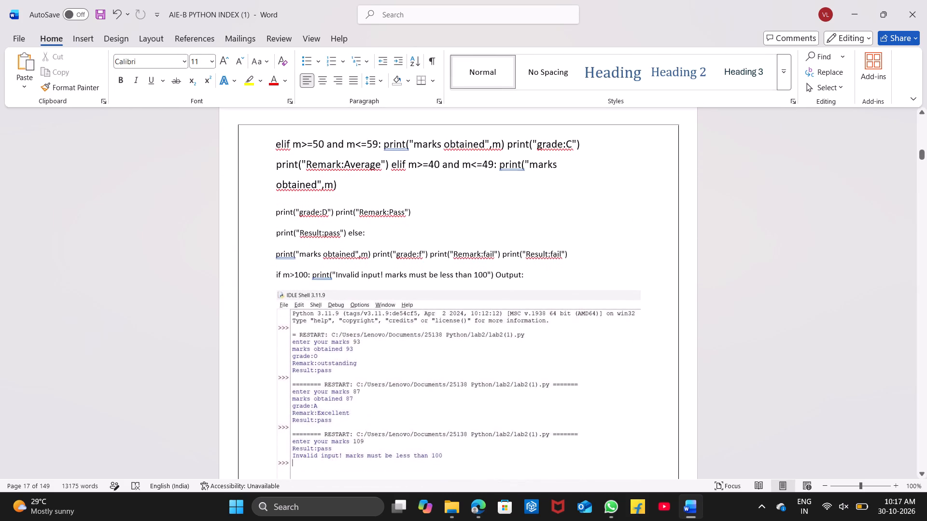
scroll(766, 231, "up", 3)
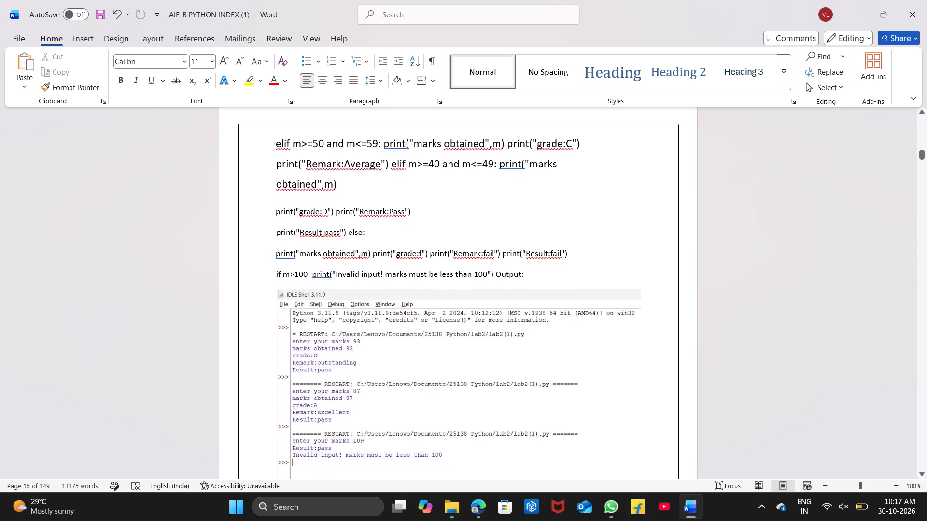
scroll(766, 231, "up", 5)
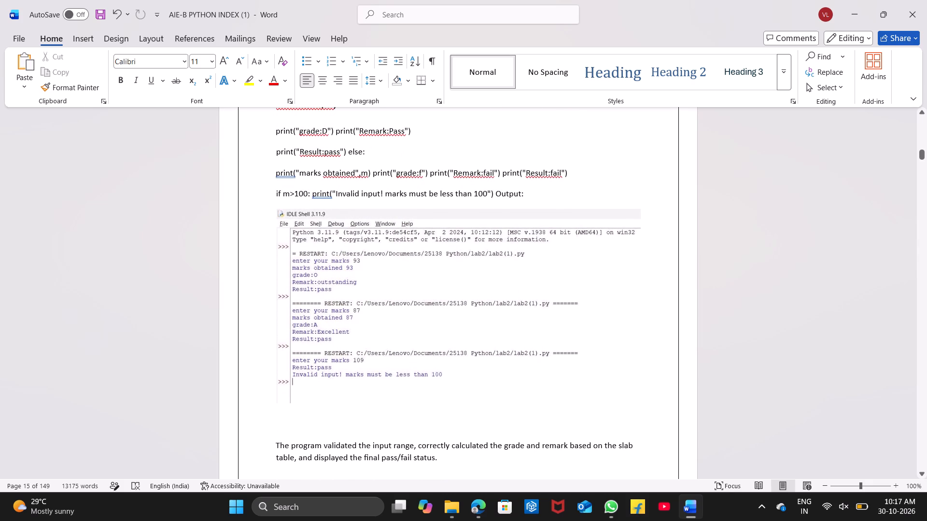
scroll(766, 231, "up", 1)
scroll(766, 231, "down", 1)
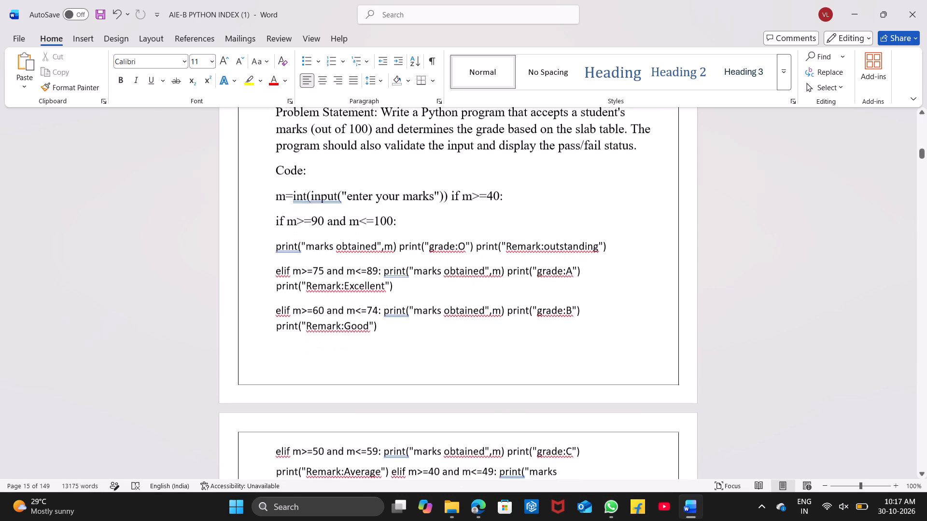
scroll(766, 231, "down", 1)
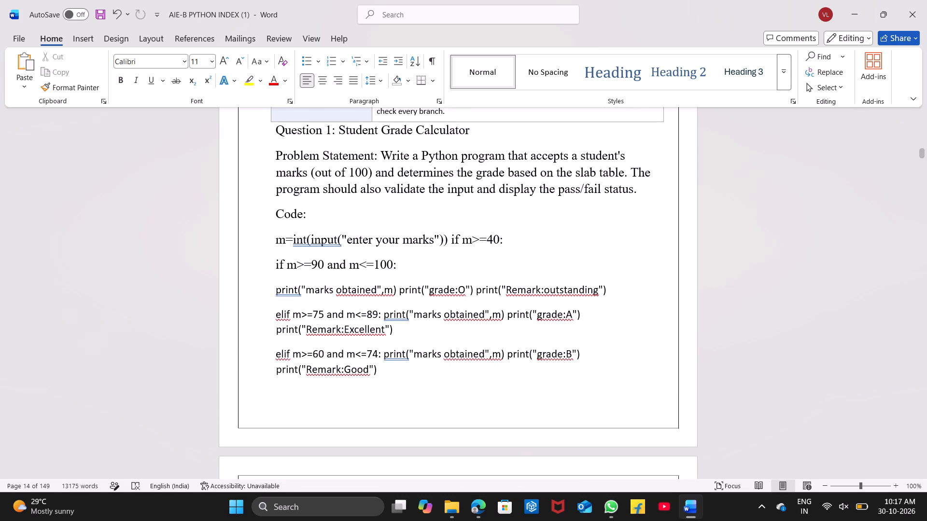
scroll(766, 231, "down", 1)
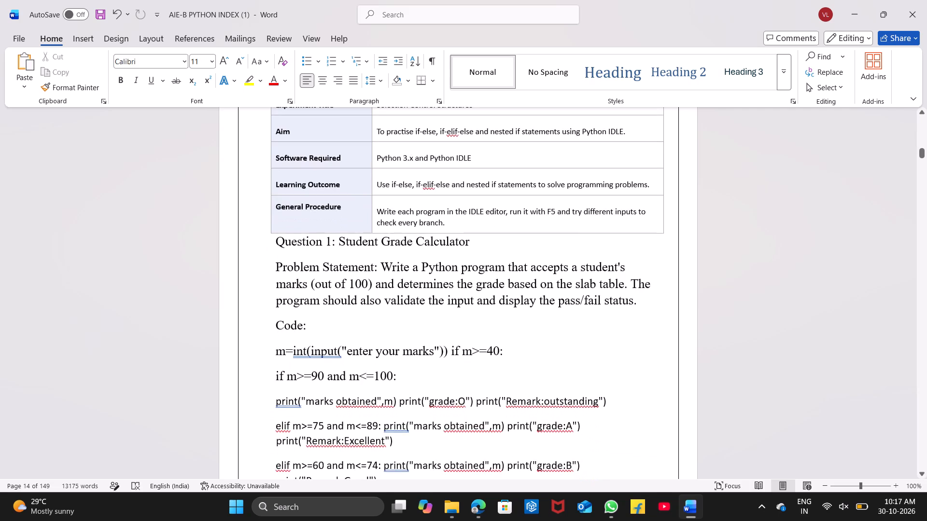
scroll(766, 231, "down", 1)
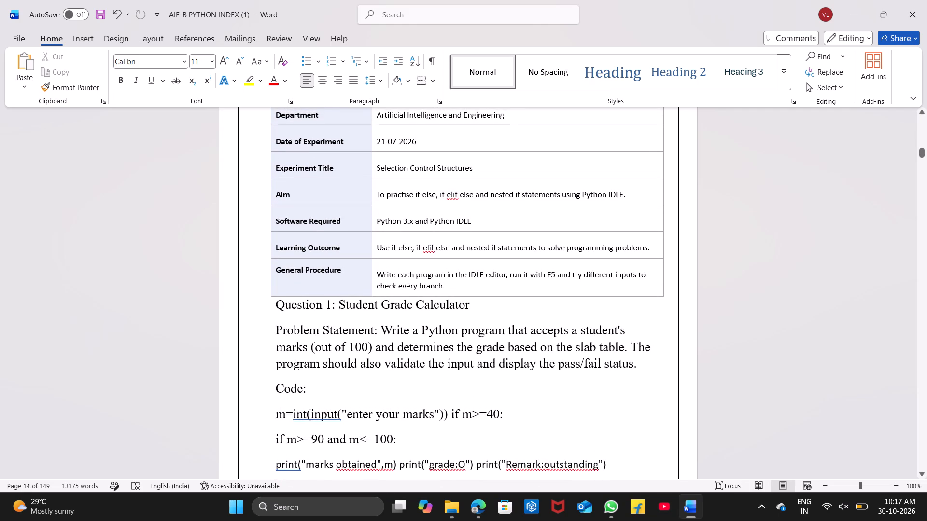
scroll(766, 231, "down", 1)
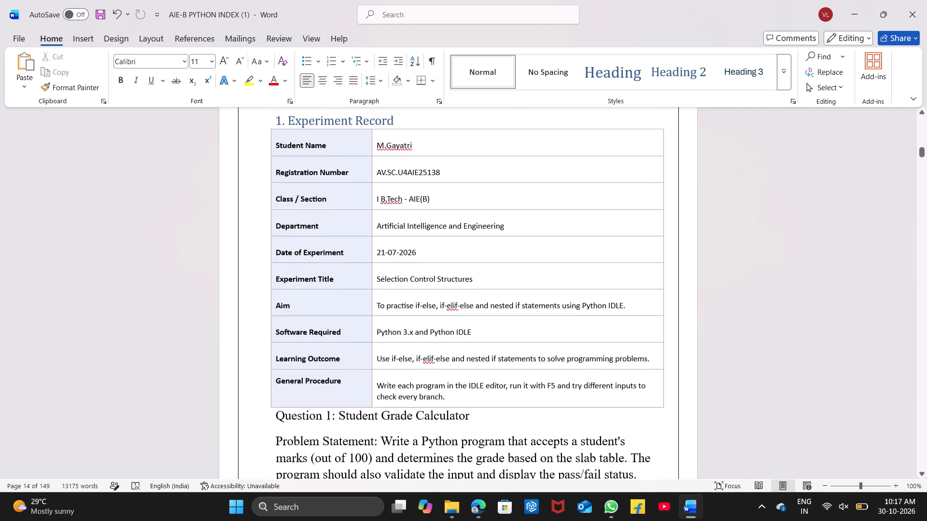
scroll(766, 231, "down", 1)
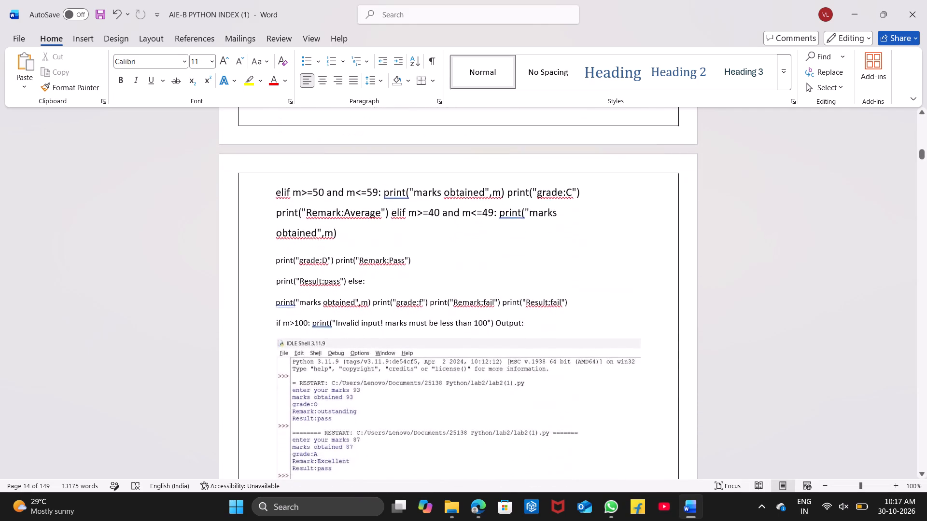
scroll(766, 231, "down", 1)
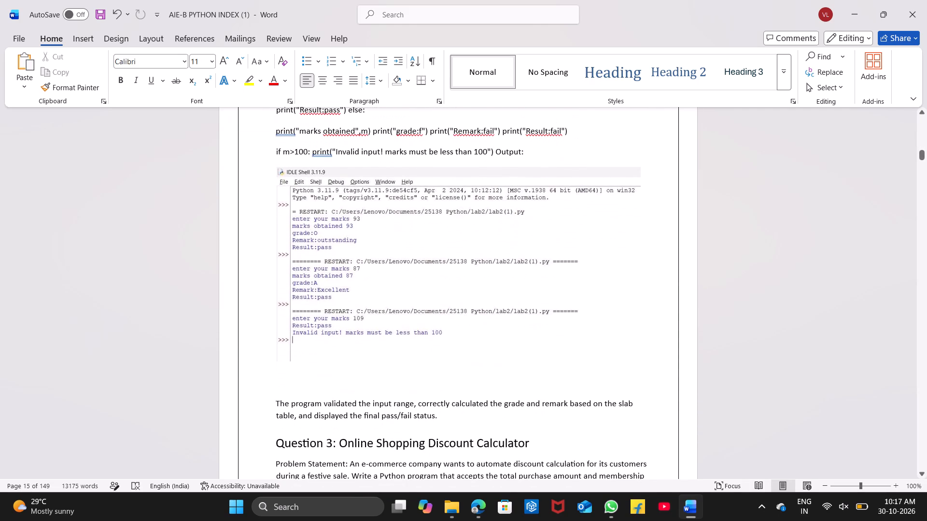
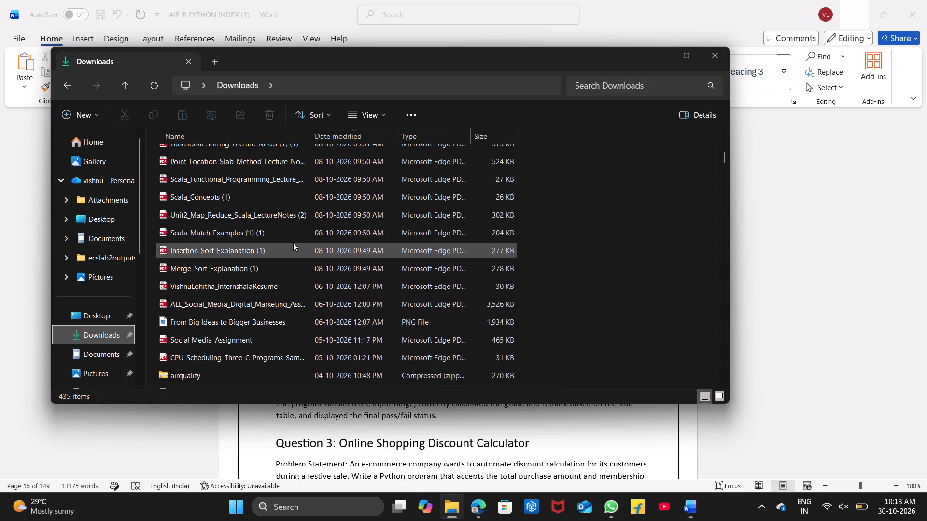
scroll(293, 243, "down", 5)
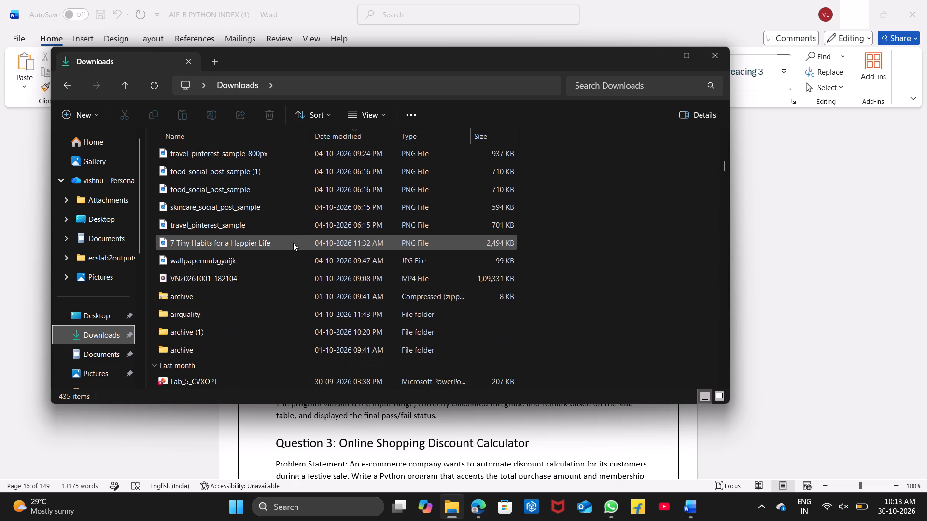
scroll(293, 243, "down", 3)
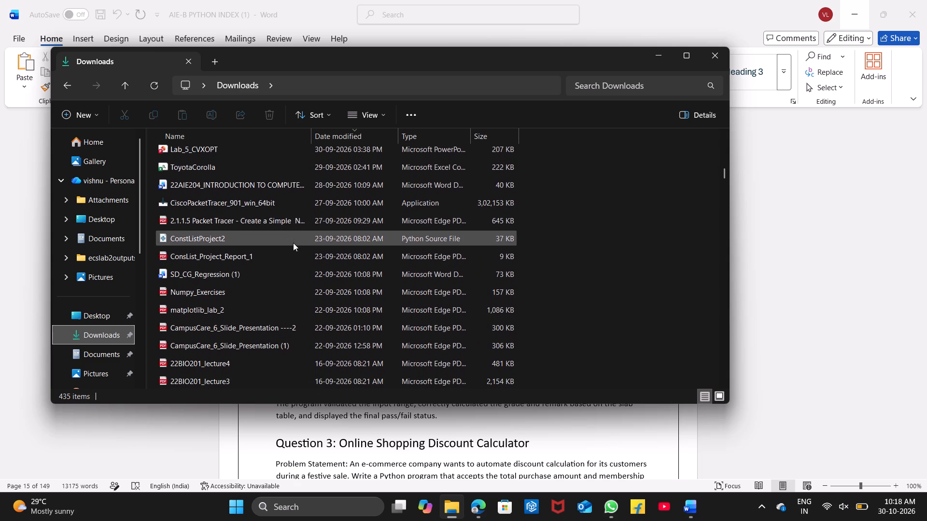
scroll(293, 243, "down", 3)
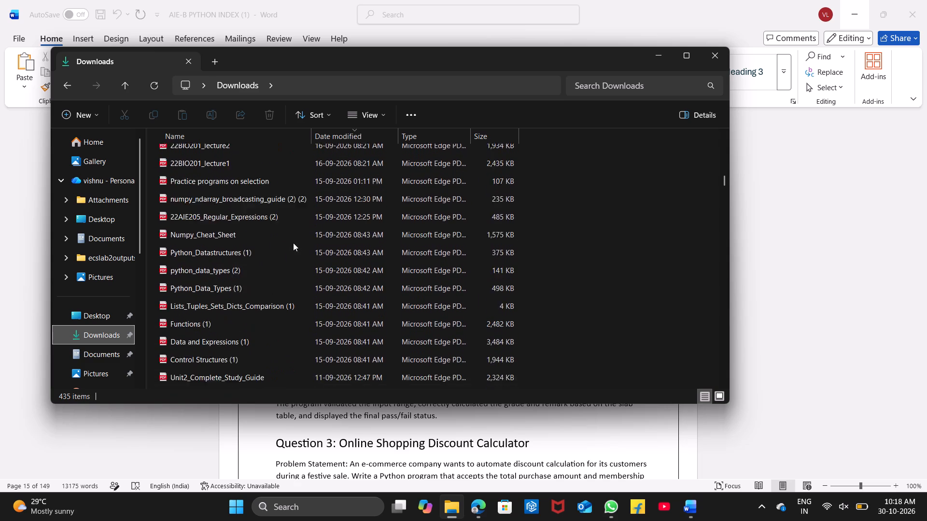
scroll(293, 243, "down", 2)
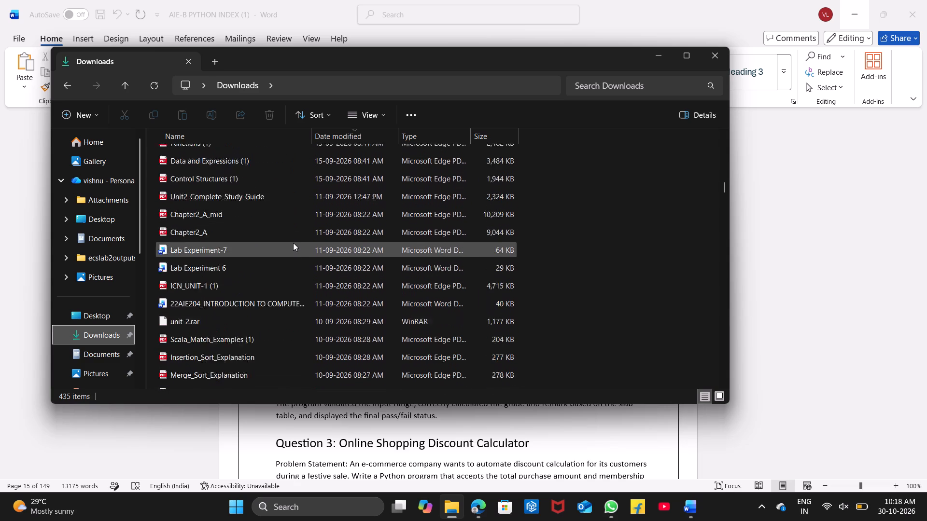
scroll(293, 243, "down", 2)
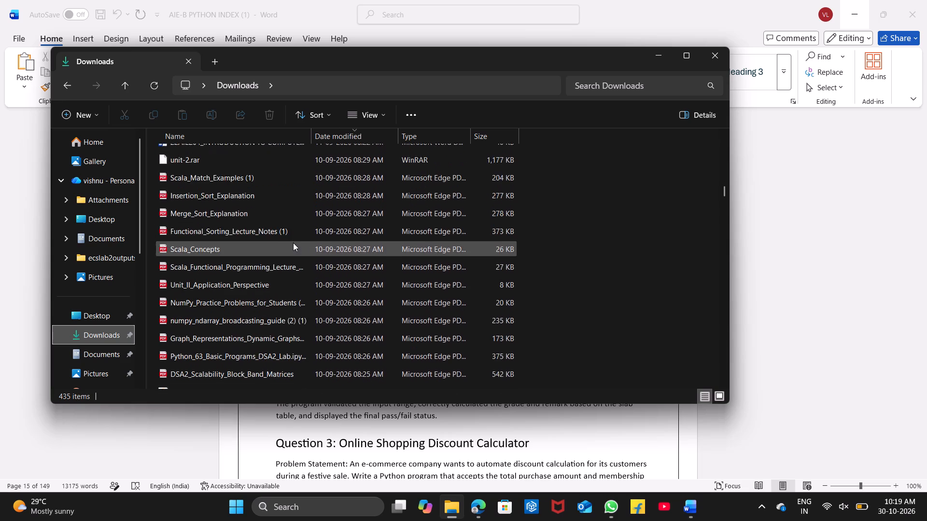
scroll(293, 243, "down", 1)
Search Downloads for the short roll number followed by PYTHON, and for the short roll number alone.
left_click(591, 83)
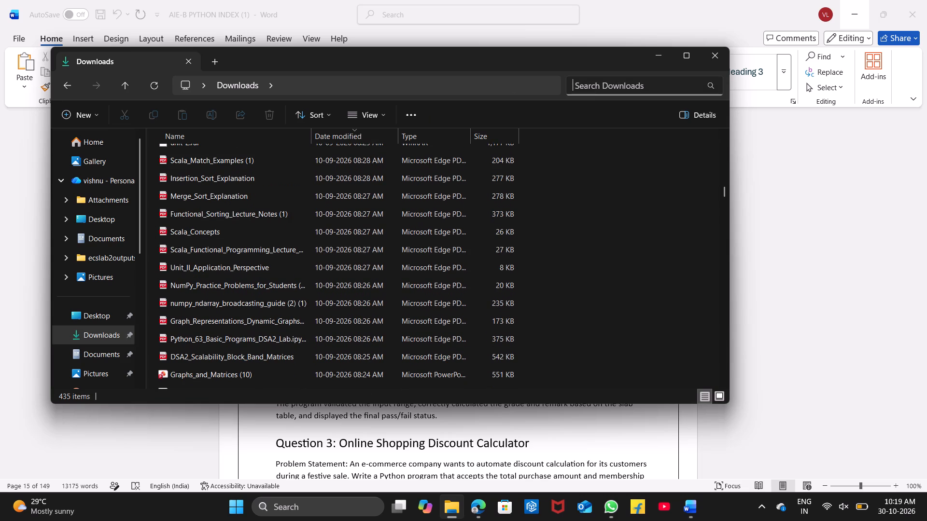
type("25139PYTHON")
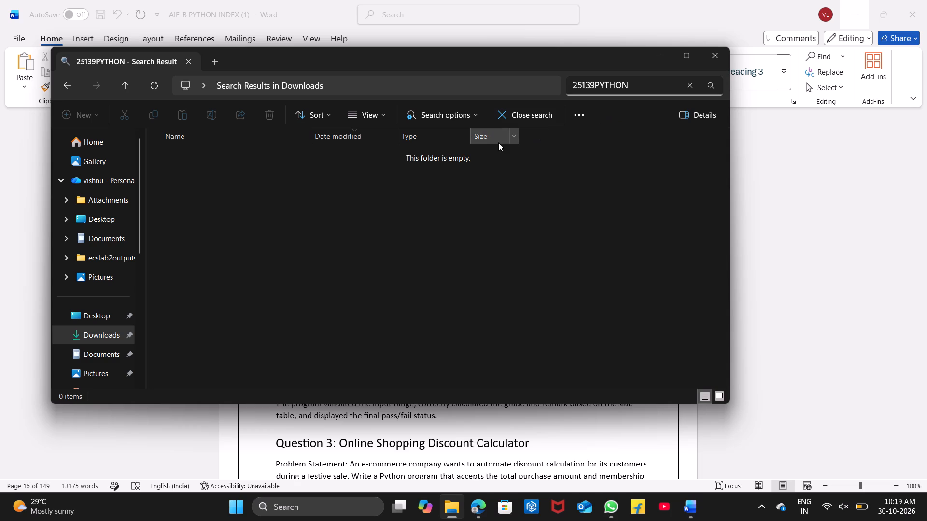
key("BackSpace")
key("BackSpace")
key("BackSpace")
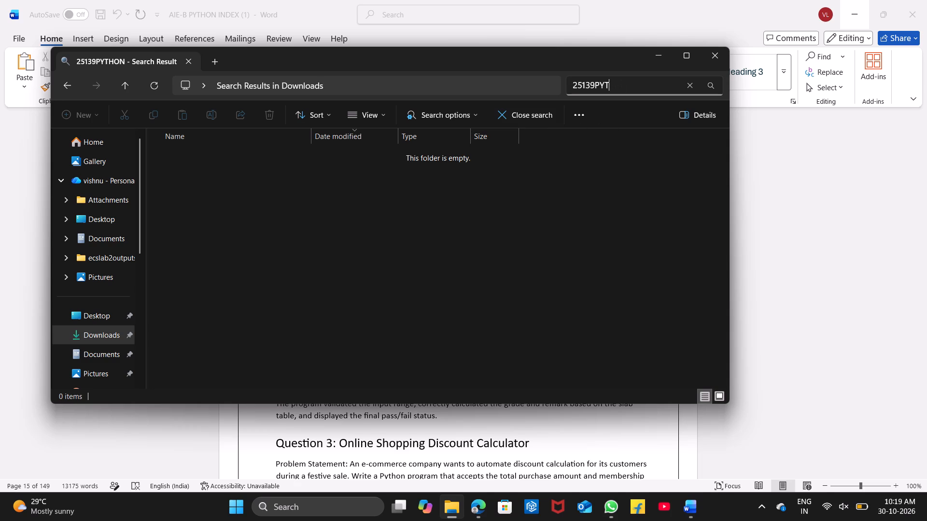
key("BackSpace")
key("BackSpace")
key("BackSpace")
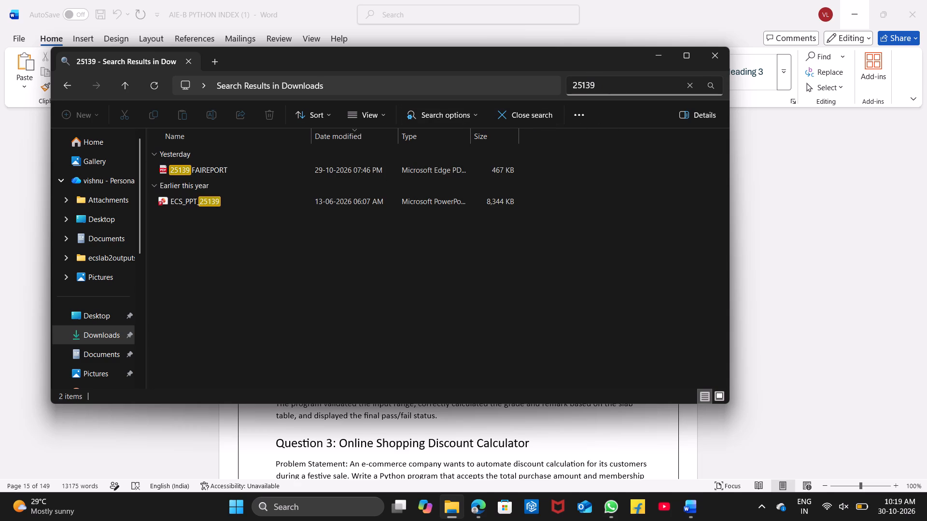
Expand the Downloads search to the complete student roll number by adding its prefix.
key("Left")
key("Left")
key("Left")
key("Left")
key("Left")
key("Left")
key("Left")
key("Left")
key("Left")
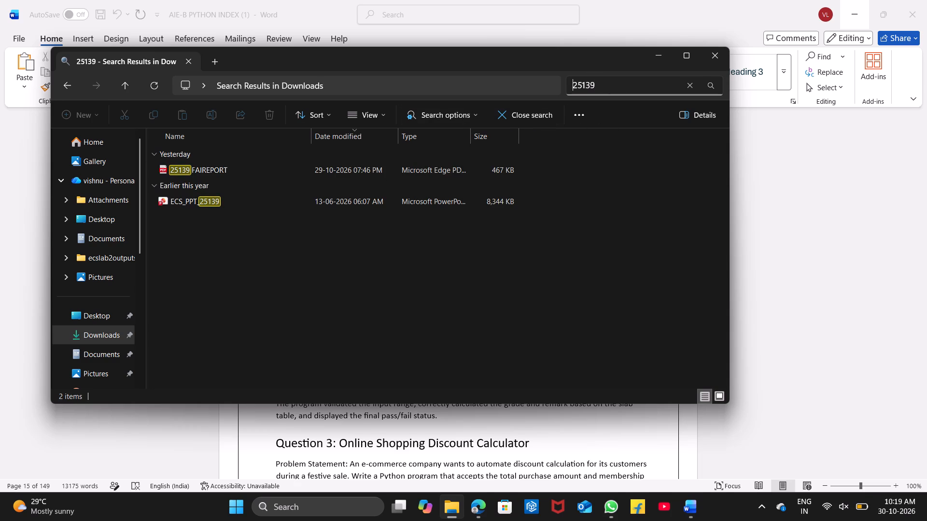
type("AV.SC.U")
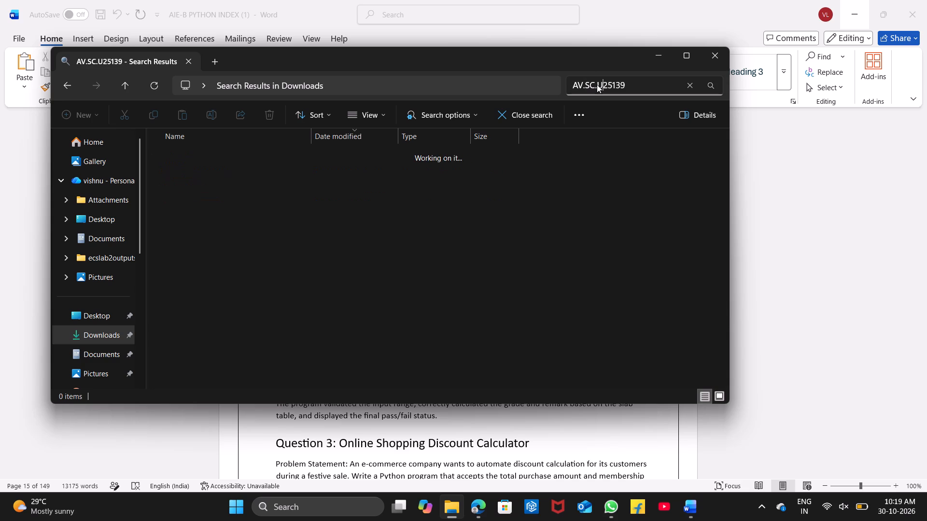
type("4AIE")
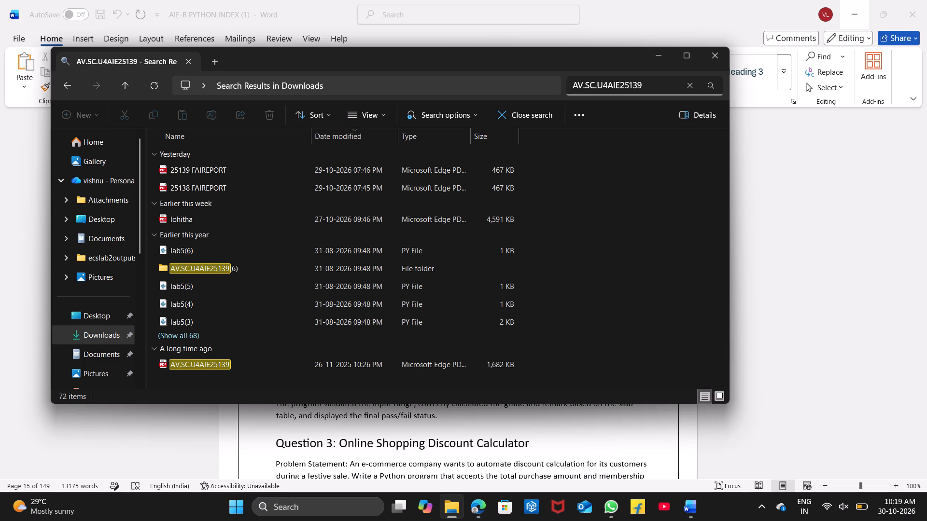
Search Downloads for the complete roll number with PYTHON appended, and again without PYTHON, checking the listed files.
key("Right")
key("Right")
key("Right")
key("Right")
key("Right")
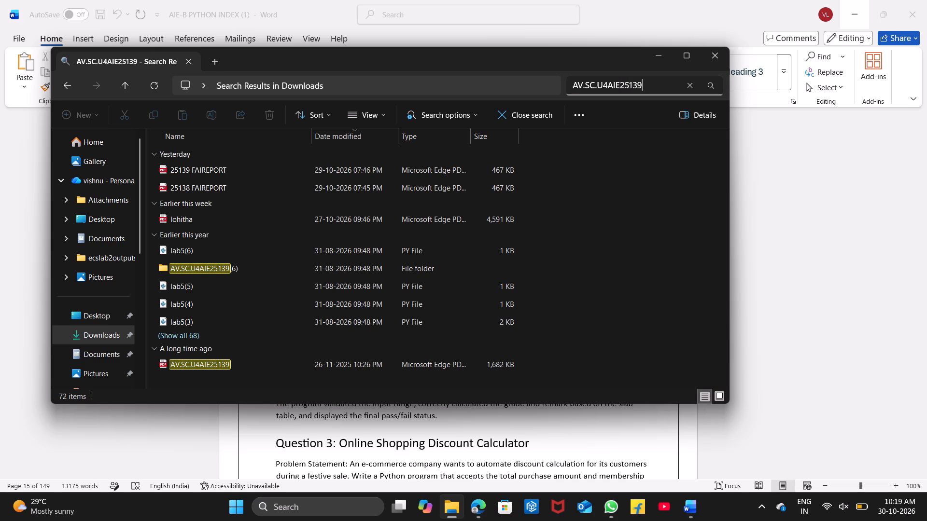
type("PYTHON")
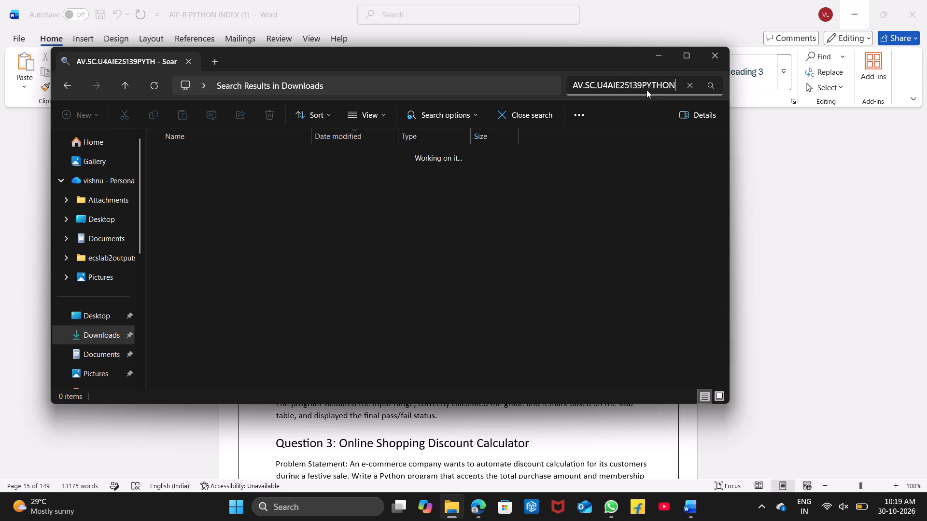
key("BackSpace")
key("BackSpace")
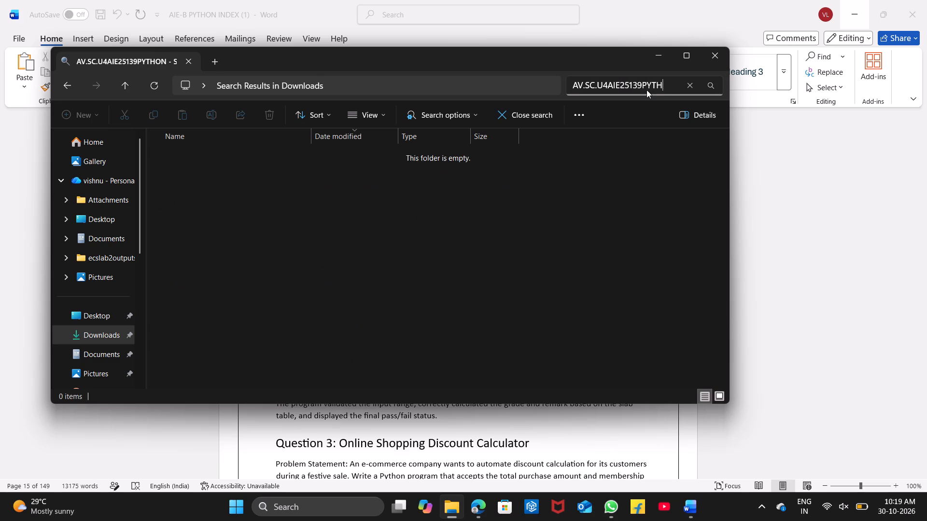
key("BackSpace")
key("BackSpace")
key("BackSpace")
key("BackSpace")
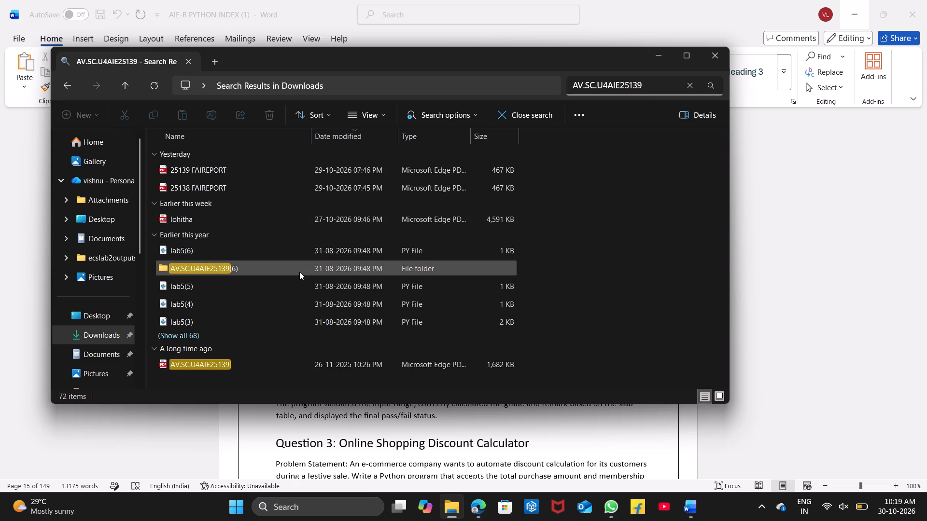
scroll(302, 269, "down", 3)
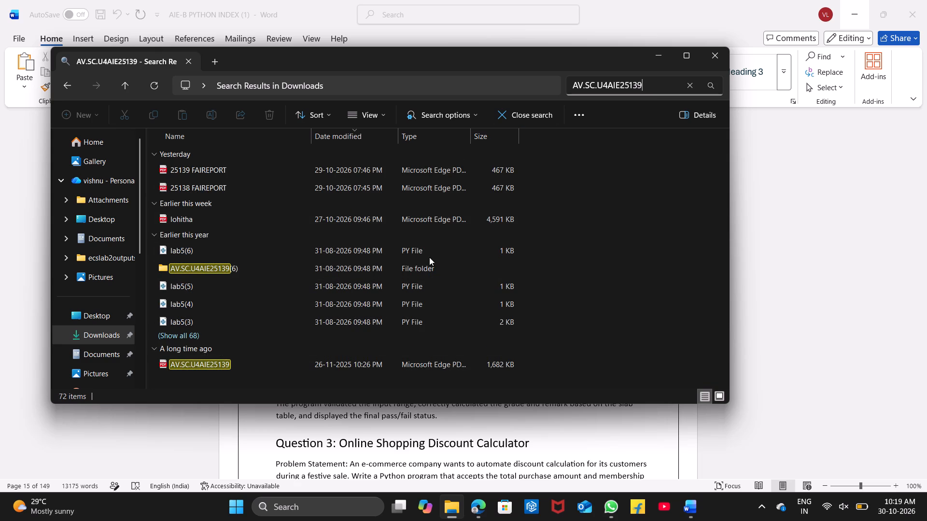
Replace the Downloads search with PYTHON and look through the matching reports and assignments.
key("BackSpace")
key("BackSpace")
key("BackSpace")
key("BackSpace")
key("BackSpace")
key("BackSpace")
key("BackSpace")
key("BackSpace")
key("BackSpace")
key("BackSpace")
key("BackSpace")
key("BackSpace")
key("BackSpace")
key("BackSpace")
key("BackSpace")
key("BackSpace")
key("BackSpace")
key("BackSpace")
key("BackSpace")
key("BackSpace")
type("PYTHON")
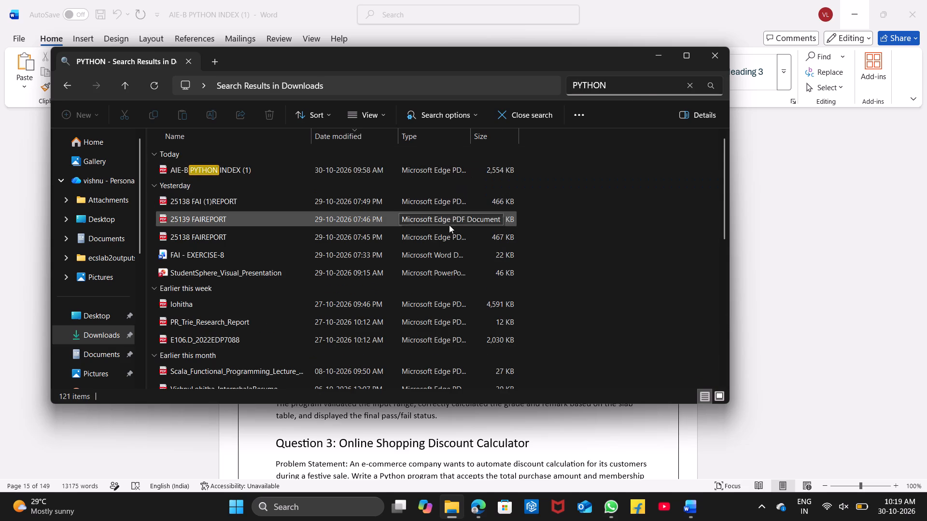
scroll(446, 225, "down", 4)
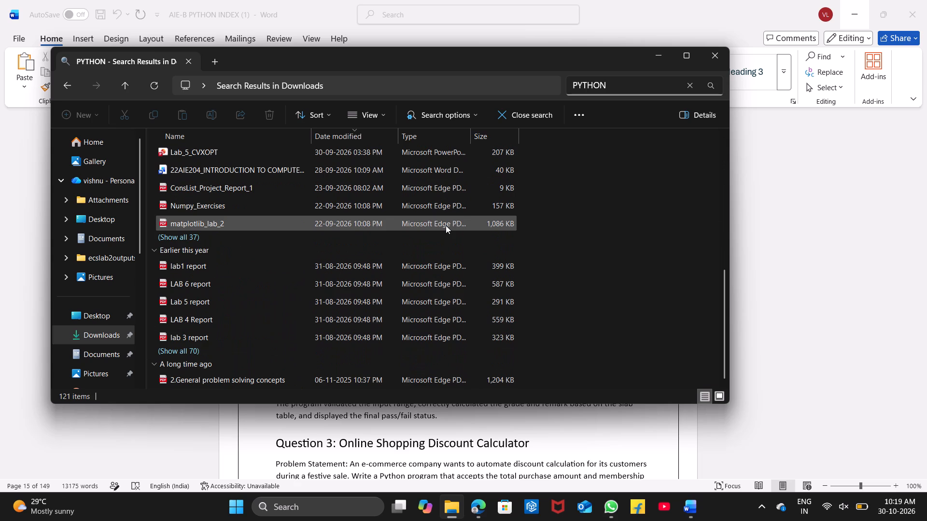
scroll(446, 225, "down", 2)
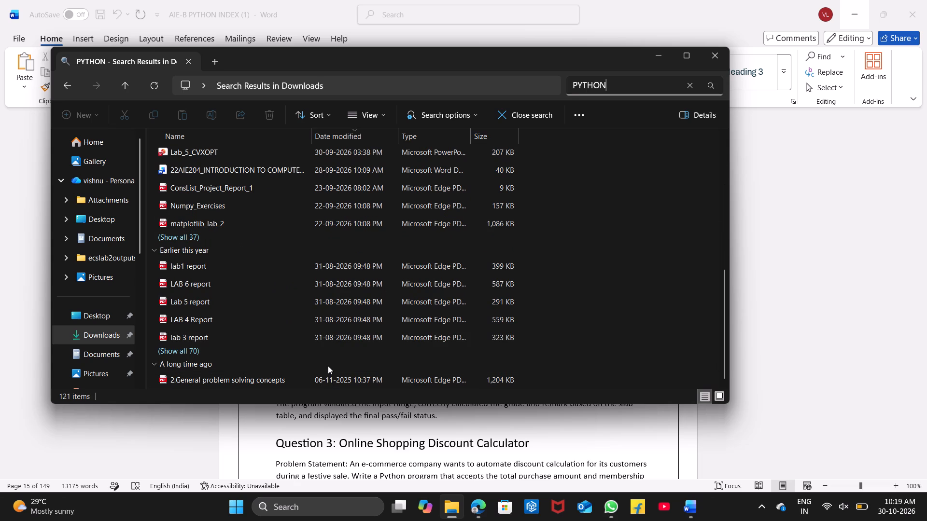
scroll(377, 195, "up", 1)
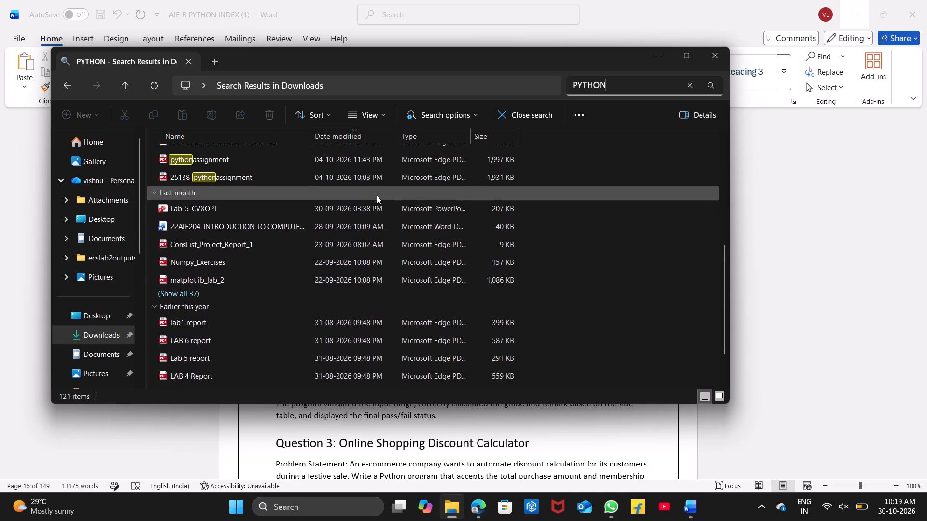
scroll(377, 195, "up", 2)
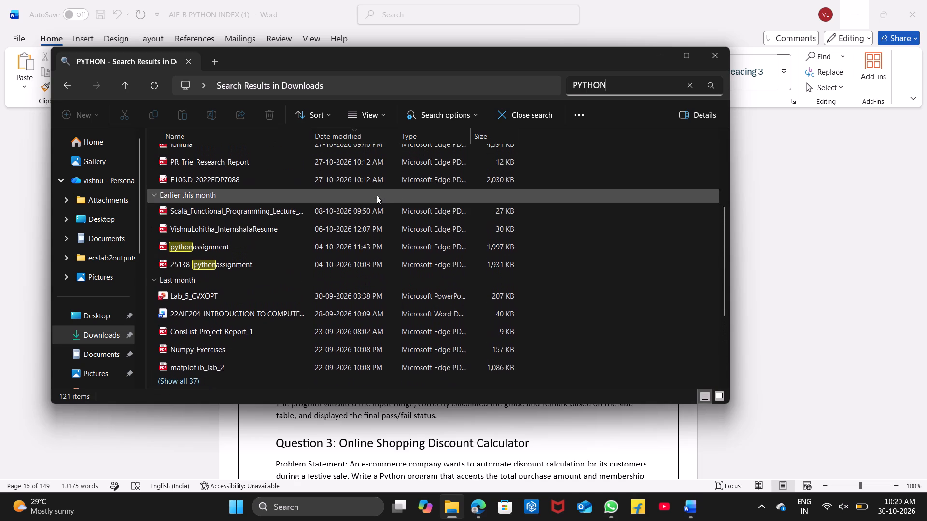
scroll(377, 195, "up", 2)
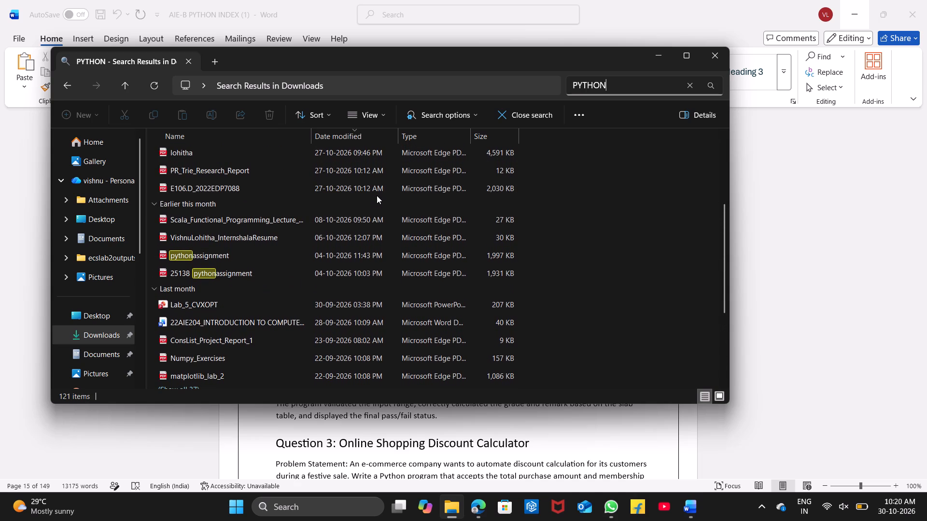
scroll(377, 195, "up", 1)
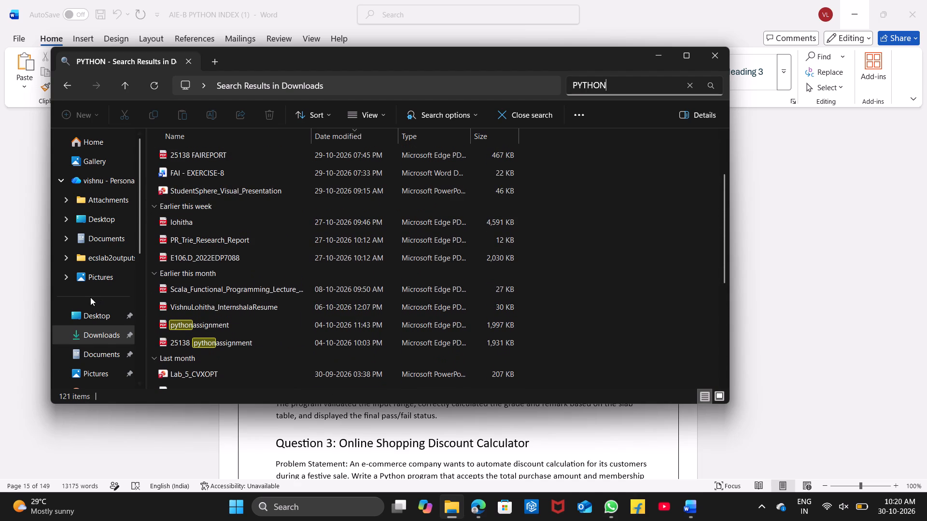
Open the pinned Python folder named with the short roll number and look over its files and the other folder locations.
scroll(90, 297, "down", 1)
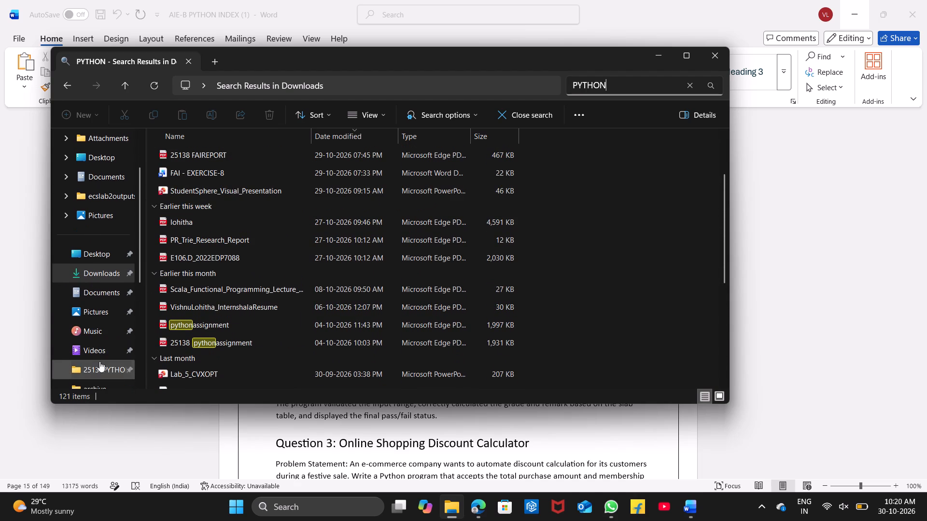
double_click(99, 361)
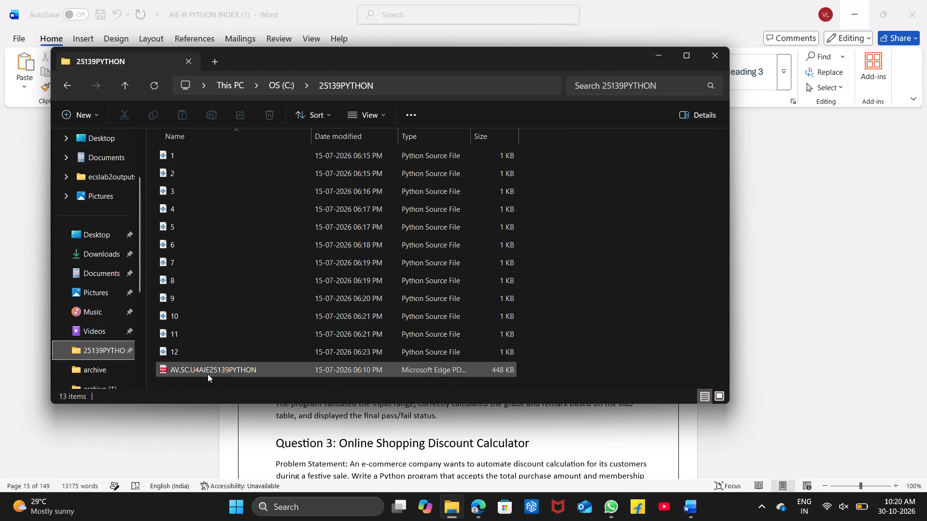
scroll(110, 313, "down", 2)
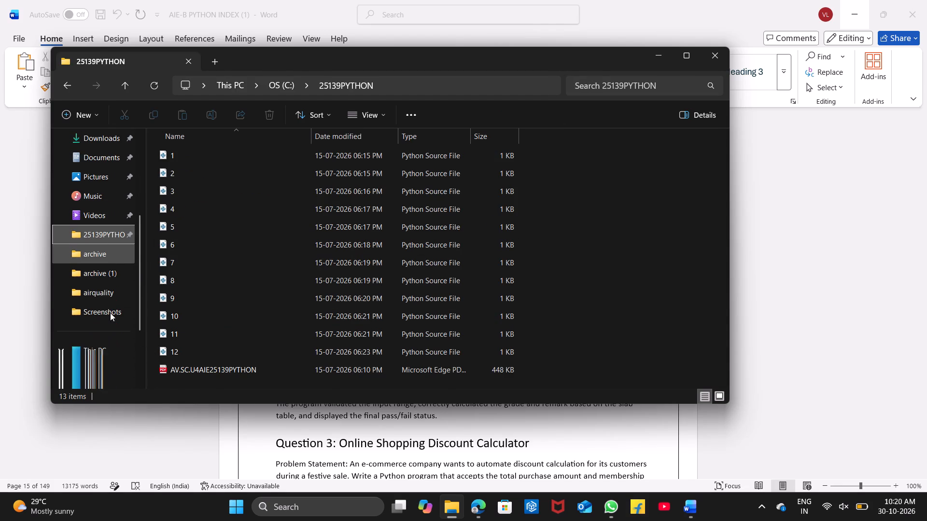
scroll(110, 313, "down", 2)
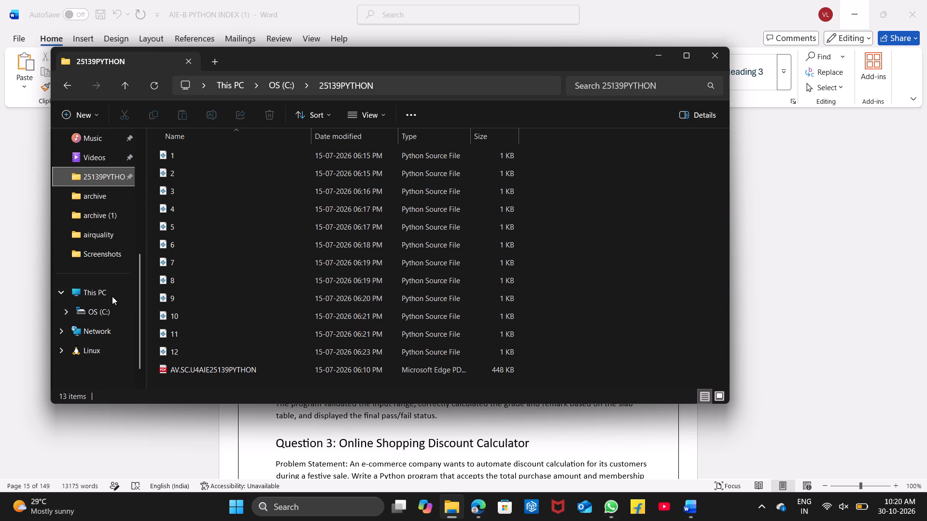
scroll(112, 296, "down", 1)
Put the file browser away and look through the Lab 3: Selection Control Structures record, its programs and output screenshot in Word.
left_click(657, 61)
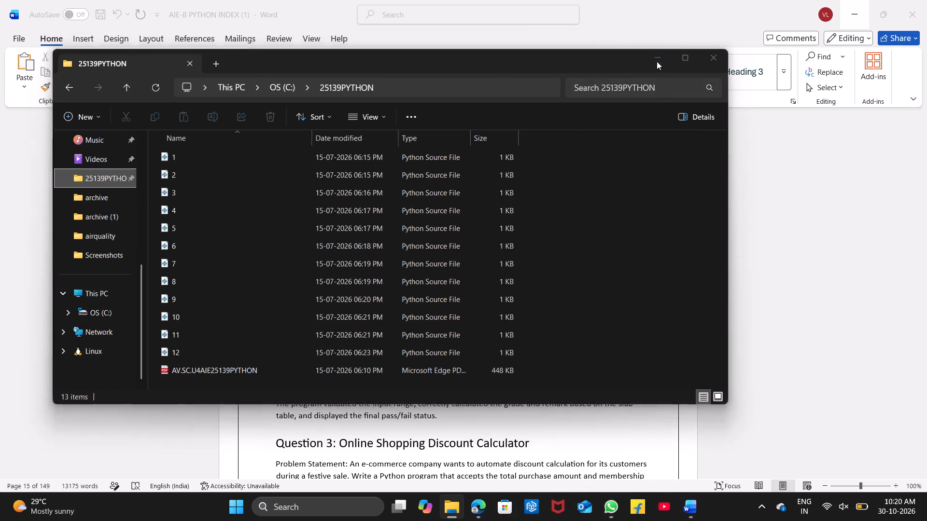
scroll(518, 249, "up", 1)
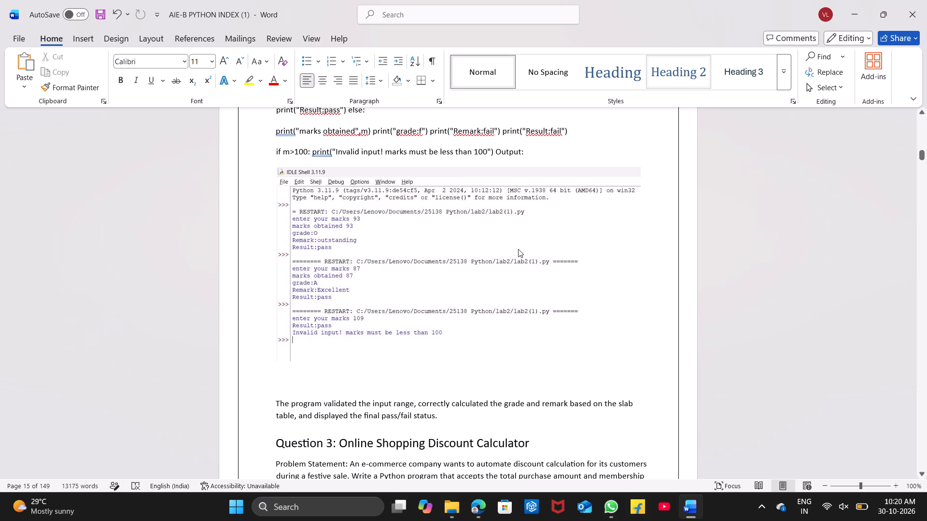
scroll(518, 249, "up", 3)
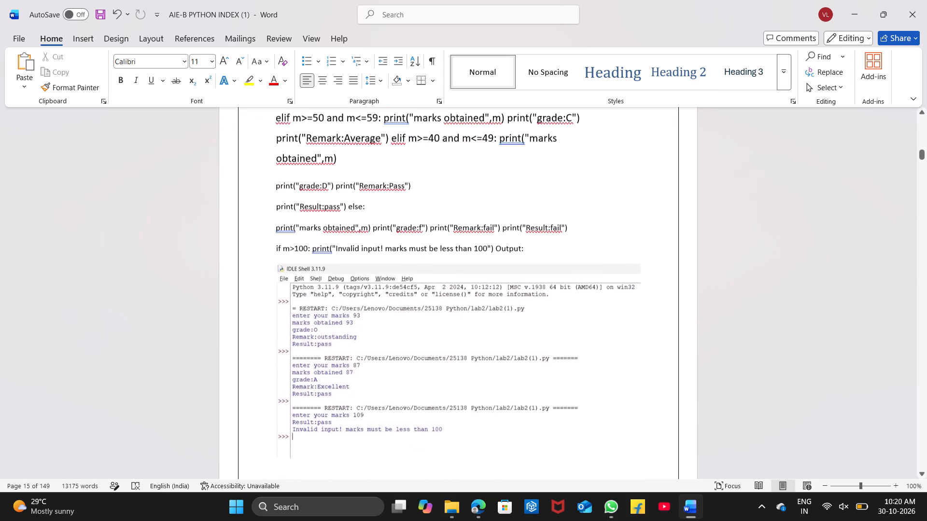
scroll(518, 249, "up", 6)
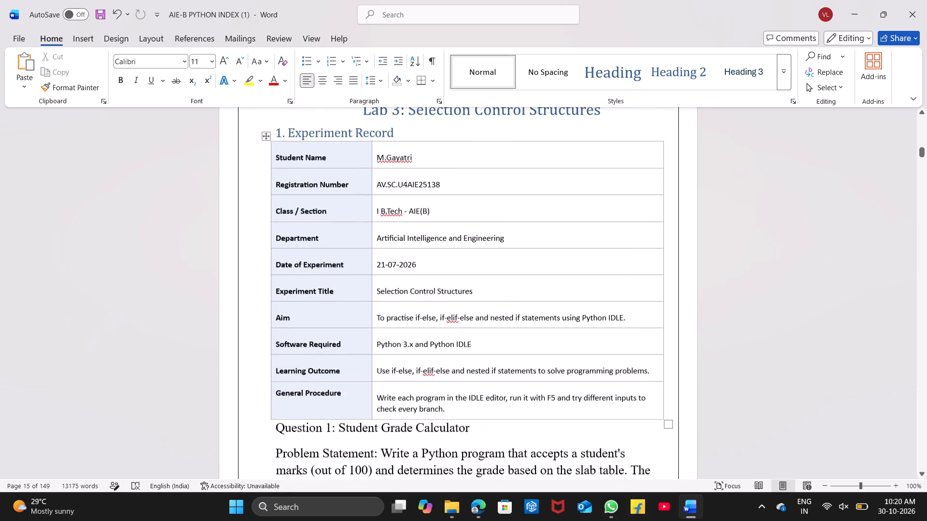
scroll(518, 249, "up", 1)
scroll(518, 249, "down", 4)
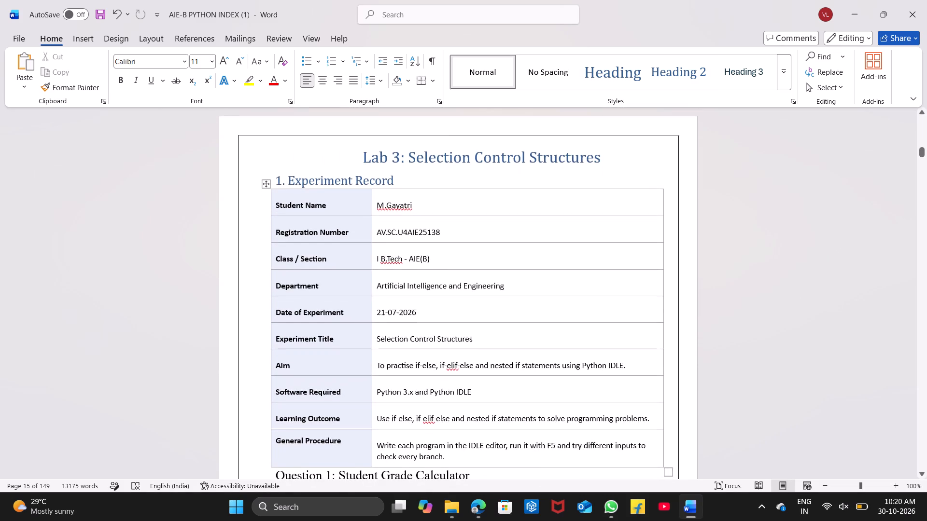
scroll(518, 249, "down", 4)
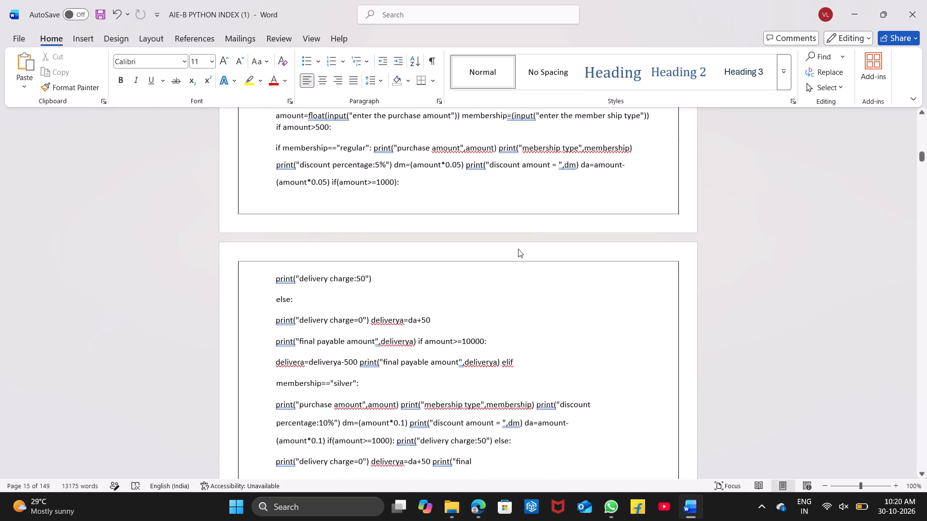
scroll(518, 249, "down", 1)
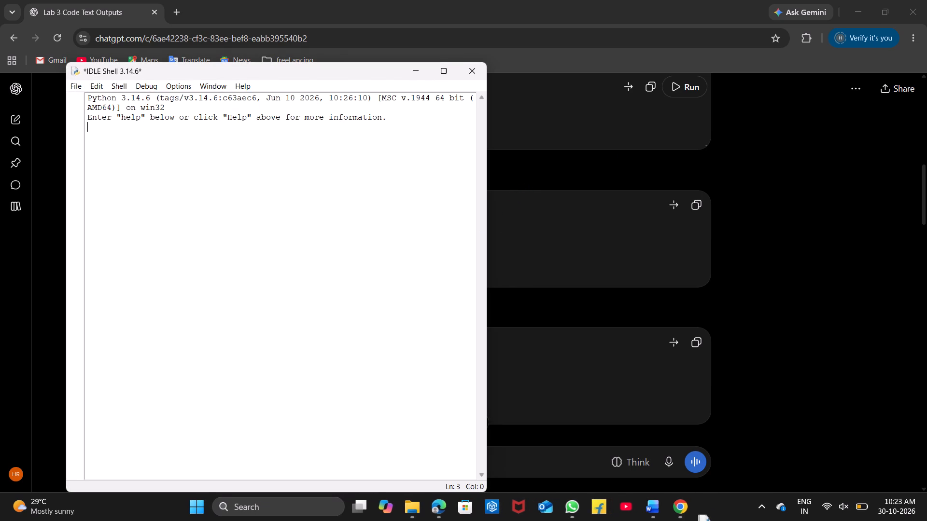
key("ctrl+n")
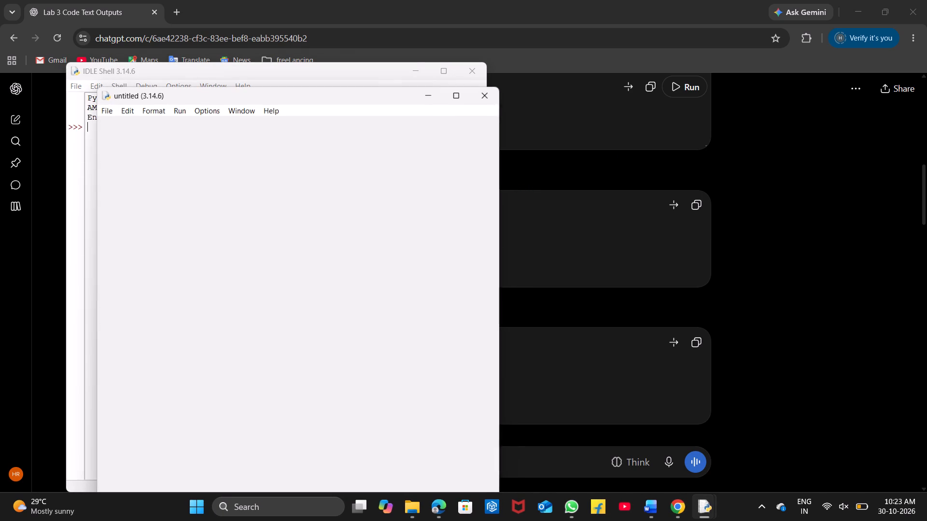
key("ctrl+v")
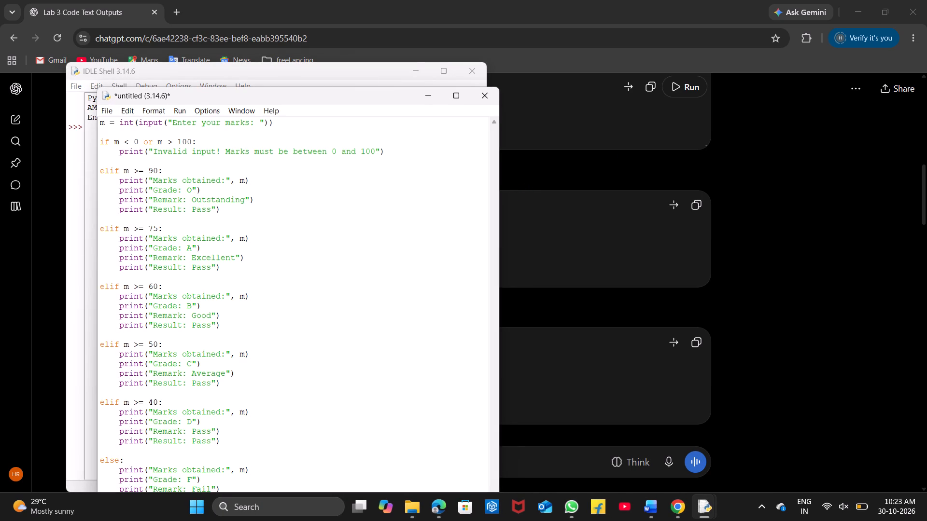
key("ctrl+s")
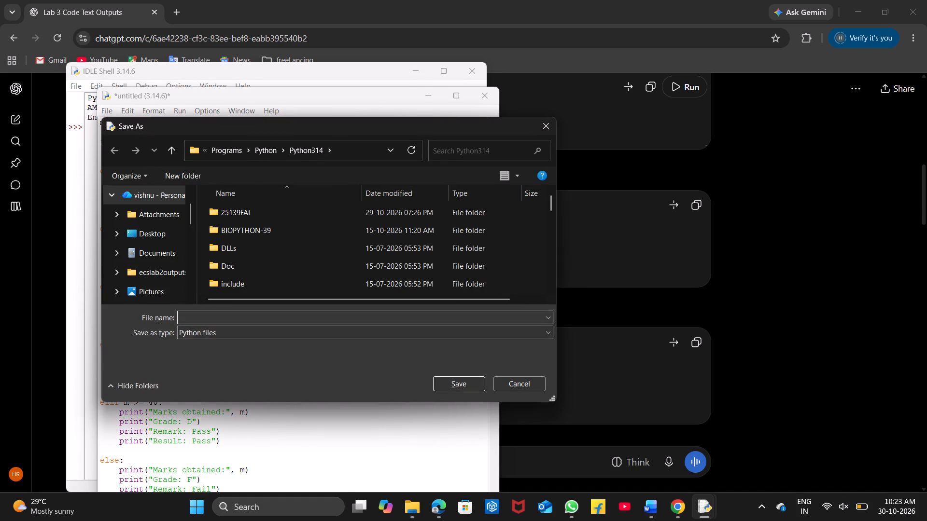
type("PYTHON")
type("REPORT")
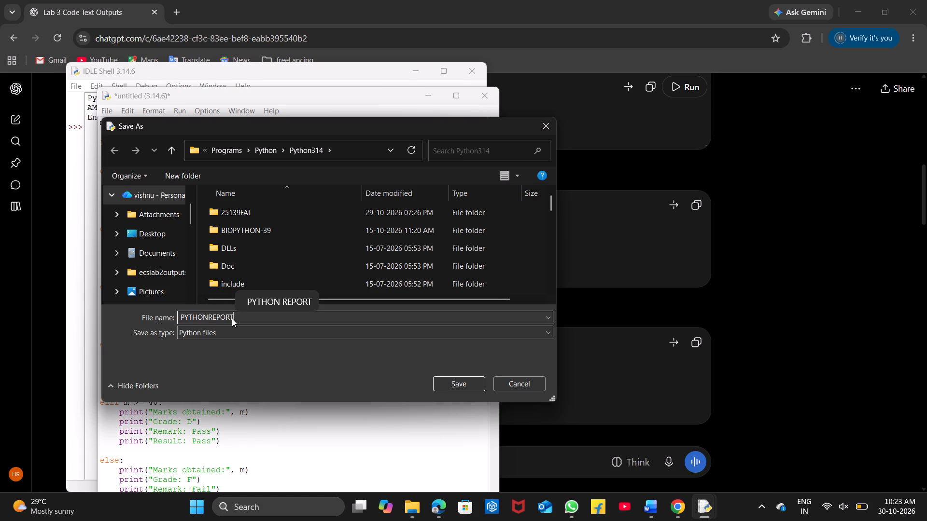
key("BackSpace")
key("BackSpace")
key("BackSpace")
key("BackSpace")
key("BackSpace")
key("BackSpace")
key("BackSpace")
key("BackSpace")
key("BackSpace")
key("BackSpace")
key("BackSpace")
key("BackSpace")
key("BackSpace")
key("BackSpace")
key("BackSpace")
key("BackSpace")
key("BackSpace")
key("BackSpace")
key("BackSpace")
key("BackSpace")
Create a folder named PYTHON REPORT inside the Python314 folder.
left_click(186, 167)
left_click(185, 174)
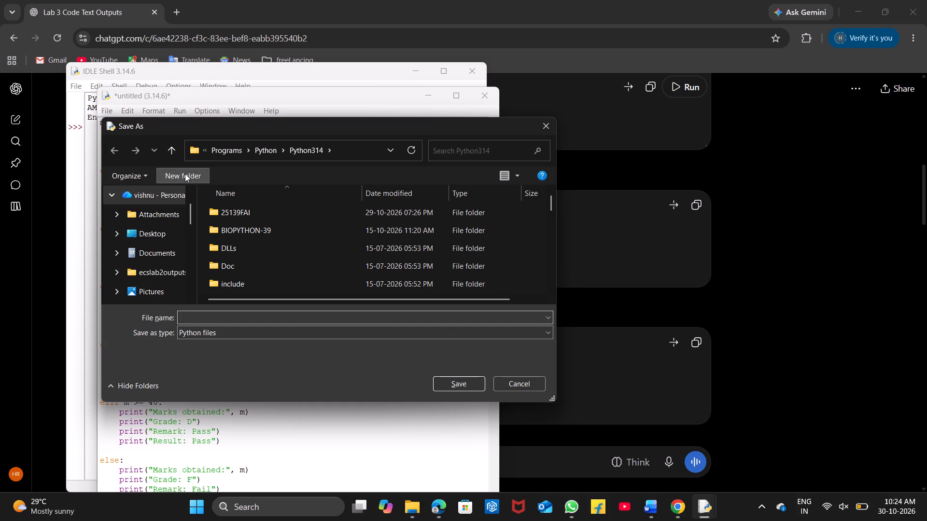
key("BackSpace")
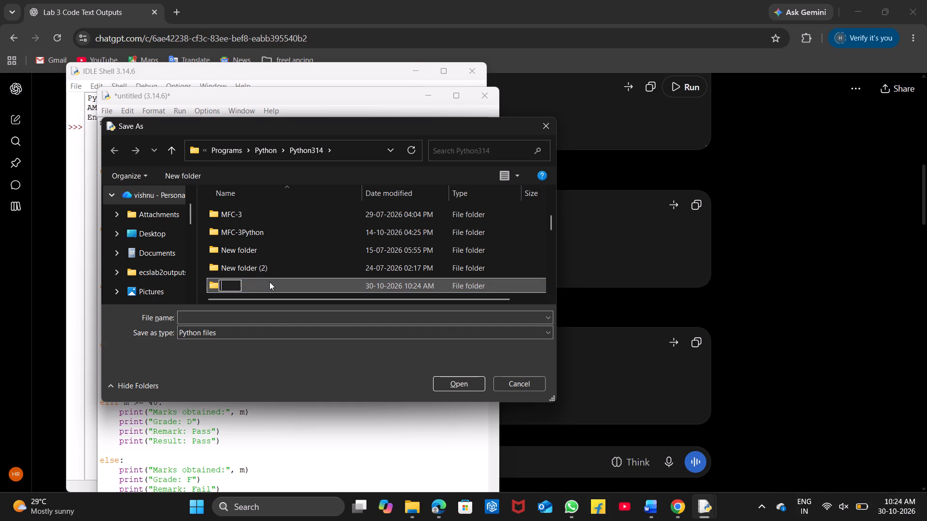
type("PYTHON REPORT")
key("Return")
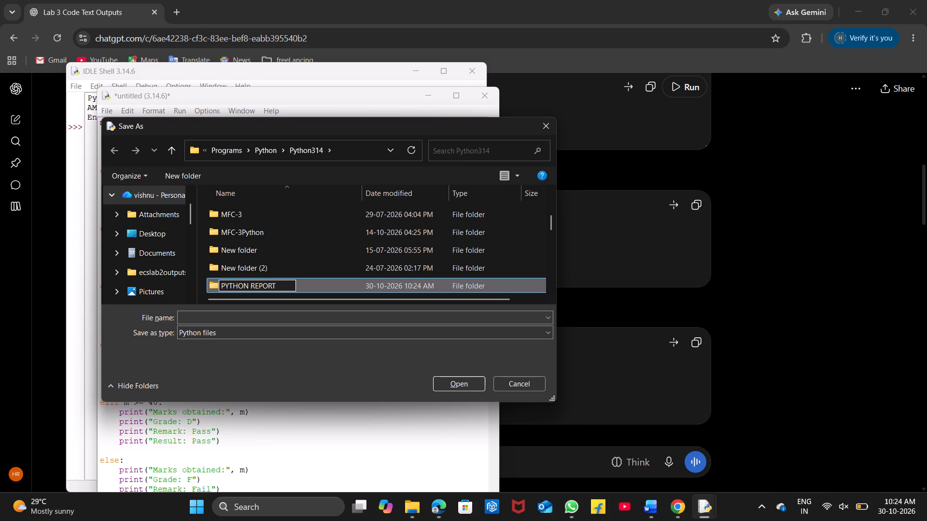
Save the grade calculator script as 1 in the PYTHON REPORT folder.
double_click(280, 283)
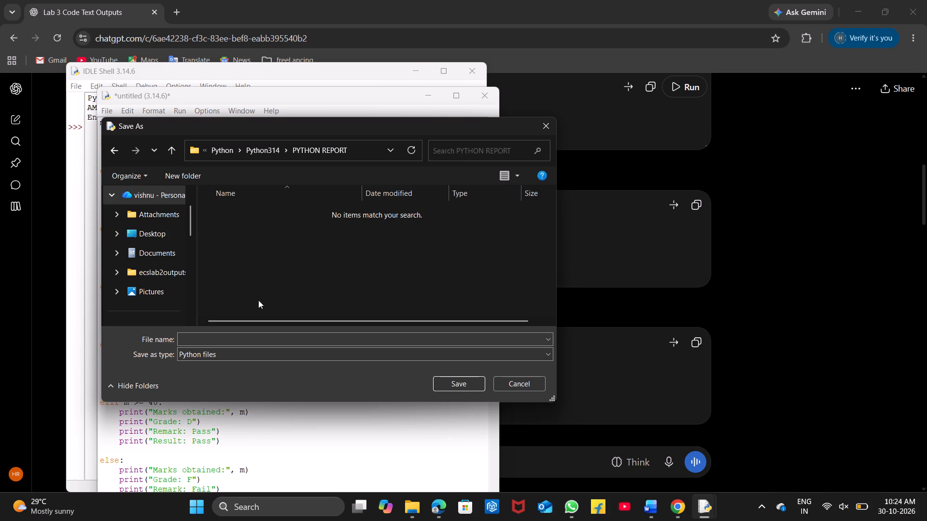
left_click(211, 339)
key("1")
key("Return")
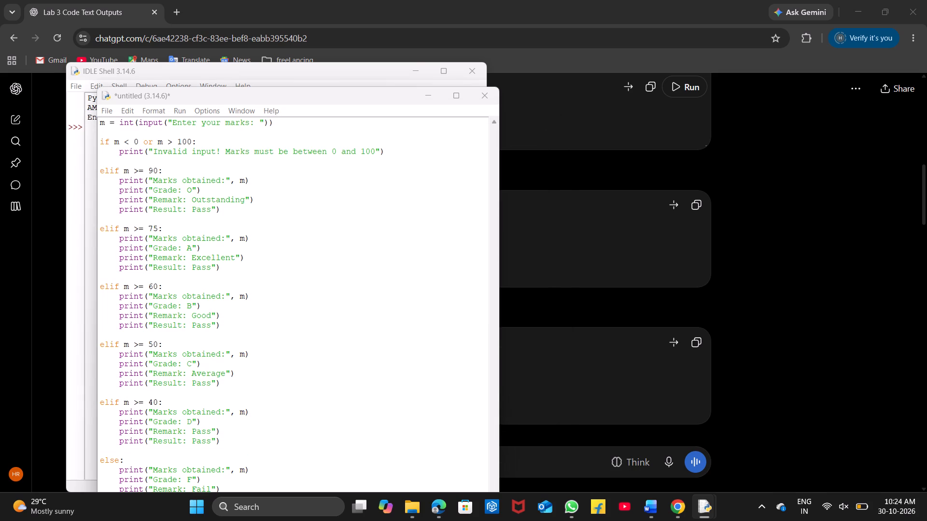
Run the grade calculator script and enter 99 as the marks.
key("F5")
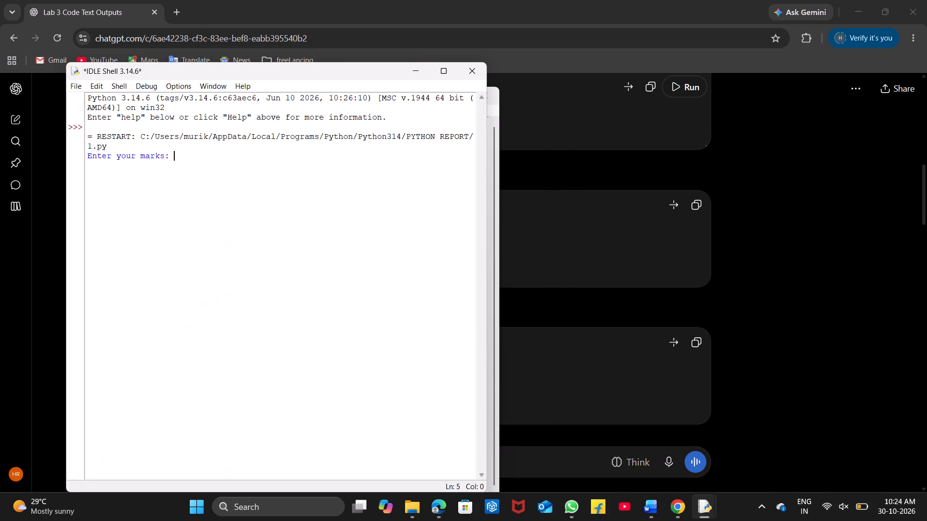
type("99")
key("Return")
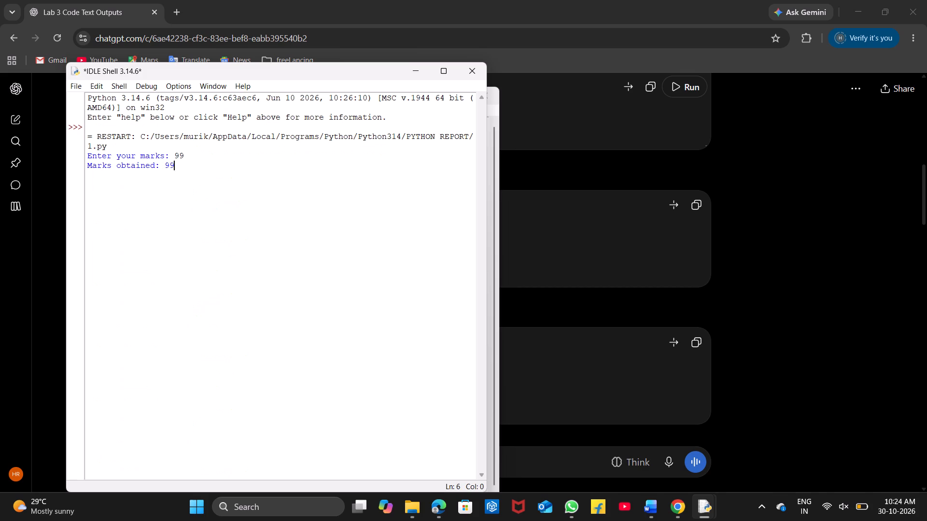
Capture a screenshot of the program's output in the IDLE Shell, from the RESTART line to the Result line.
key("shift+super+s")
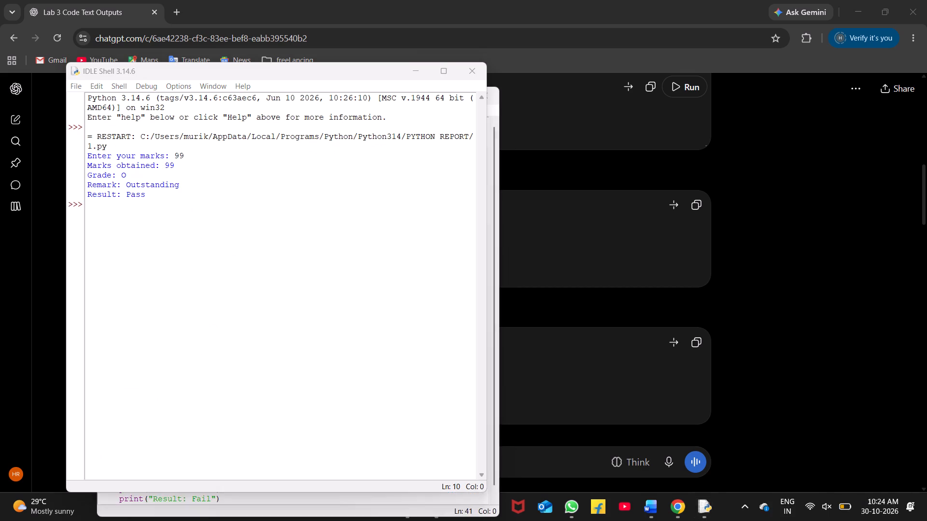
left_click_drag(75, 132, 425, 215)
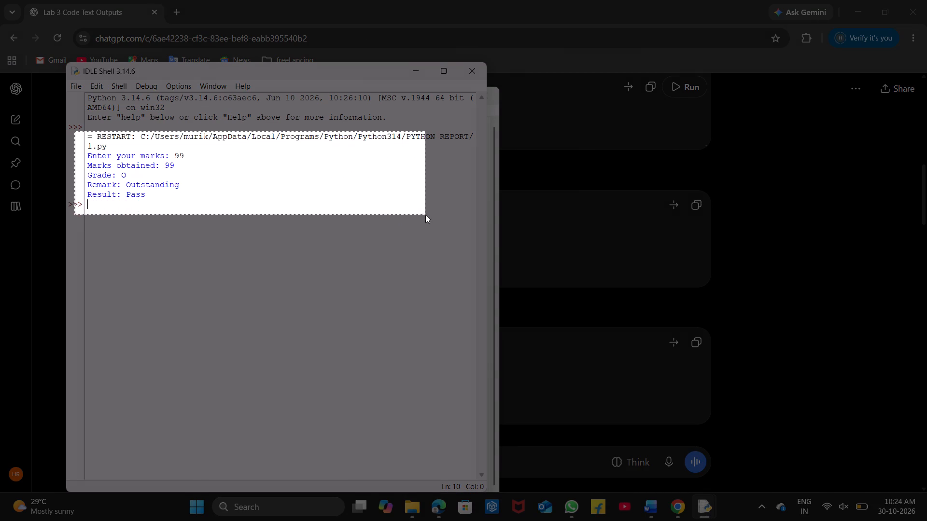
left_click_drag(425, 215, 418, 199)
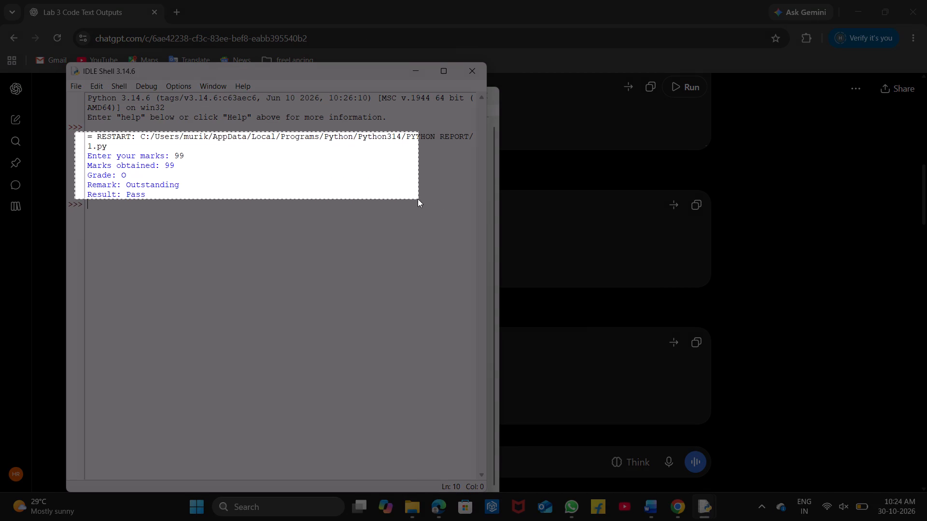
left_click_drag(418, 199, 411, 205)
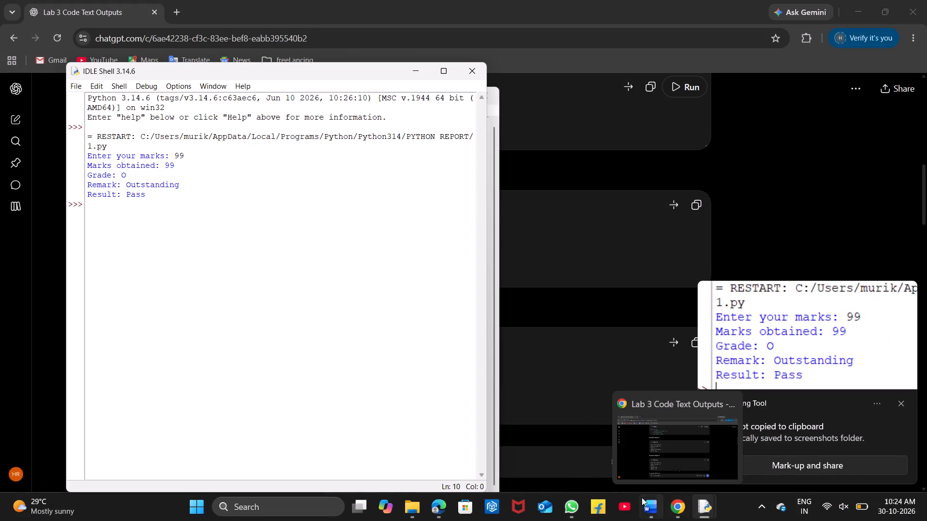
In the Word lab record, replace the Lab 3 grade program's old output picture with the captured IDLE screenshot.
left_click(642, 466)
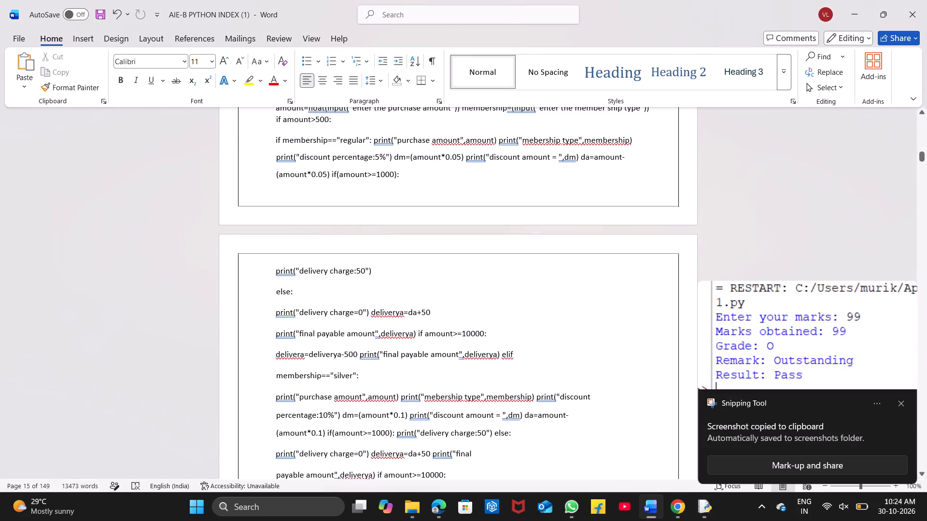
scroll(530, 393, "down", 5)
scroll(530, 393, "up", 1)
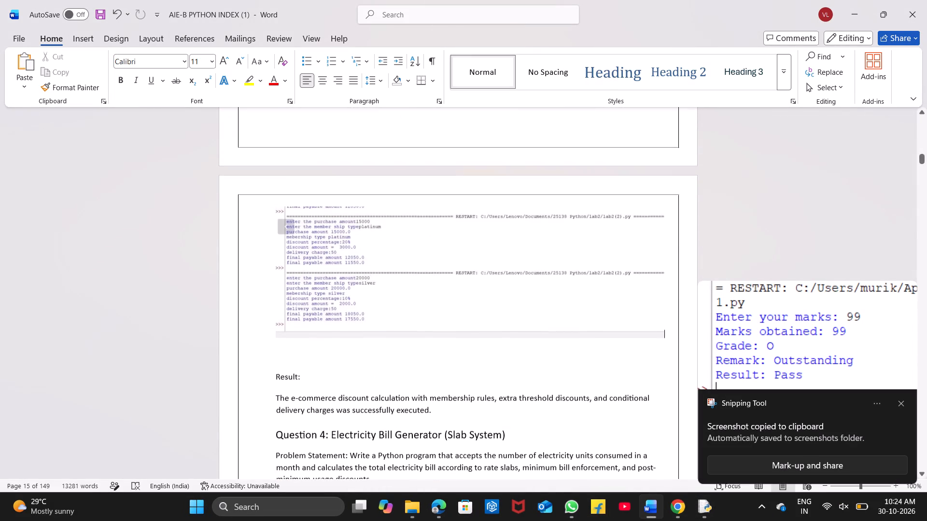
scroll(530, 393, "up", 8)
scroll(530, 393, "down", 1)
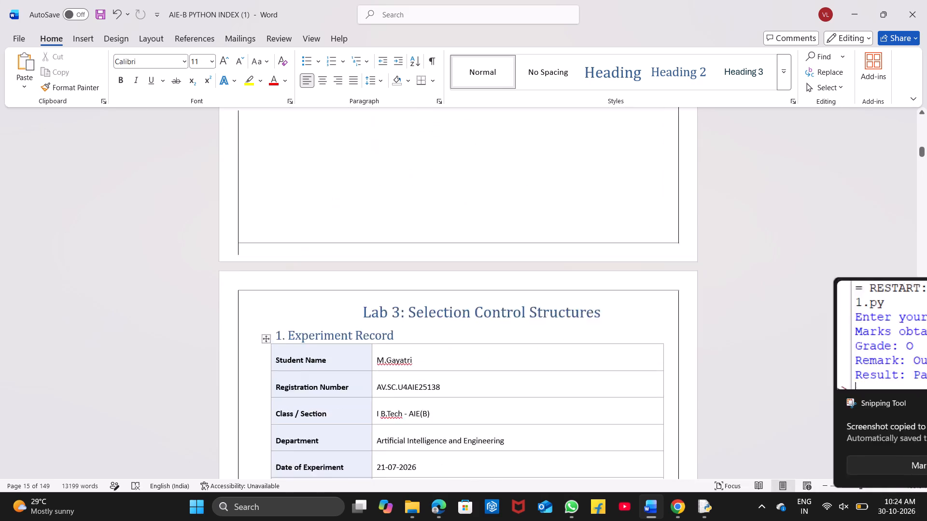
scroll(530, 393, "down", 4)
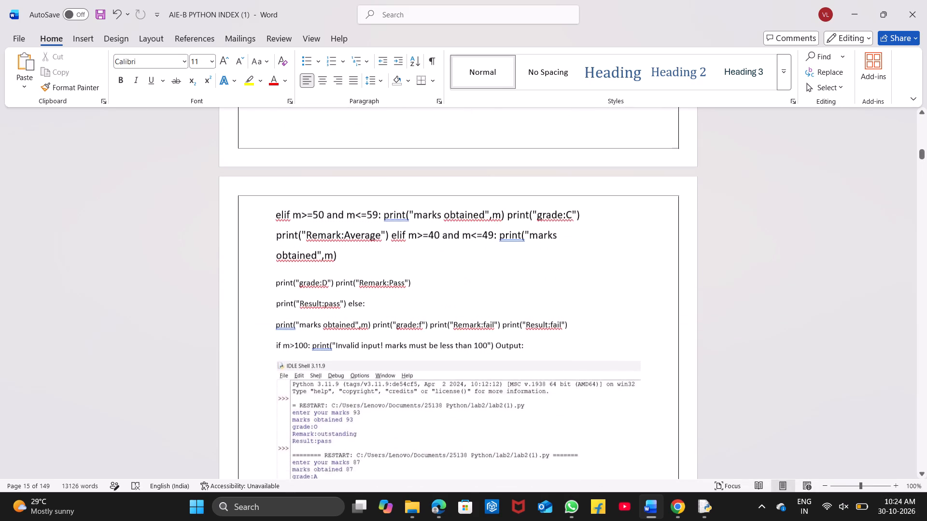
left_click(439, 397)
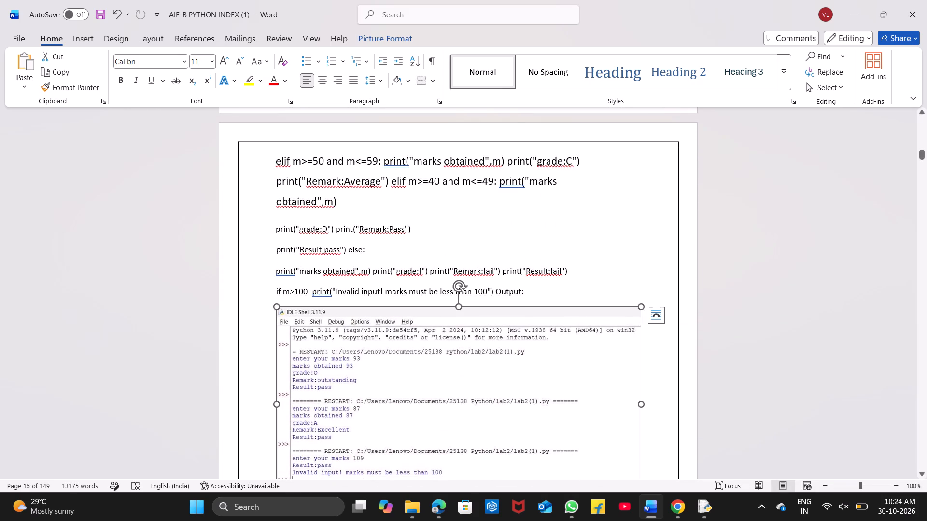
key("BackSpace")
key("ctrl+v")
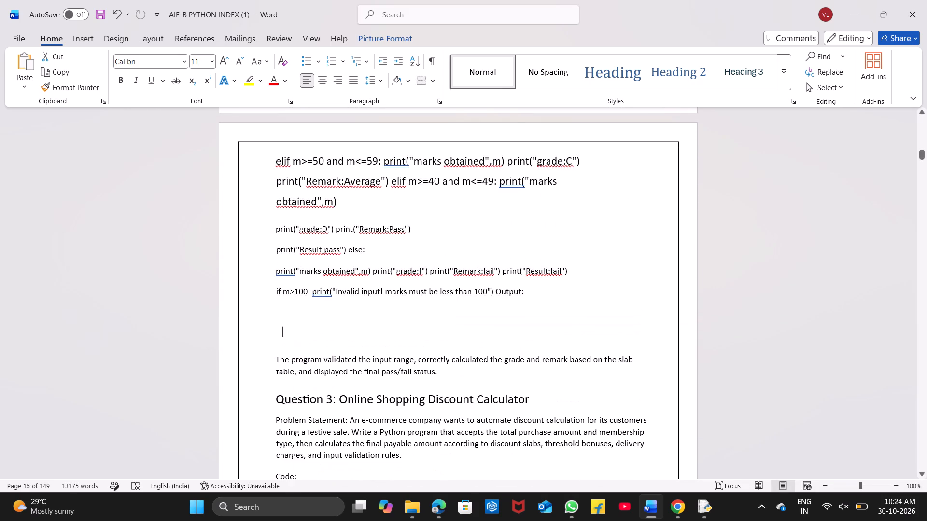
Examine the pasted output picture and the Question 3 Online Shopping Discount Calculator code and output below it.
scroll(480, 323, "down", 3)
scroll(480, 323, "up", 1)
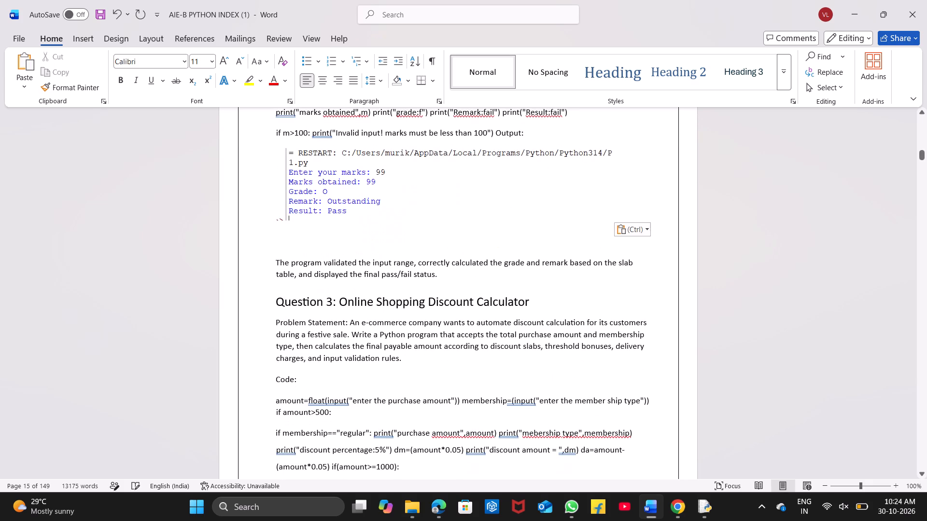
scroll(485, 307, "up", 1)
scroll(644, 335, "down", 1)
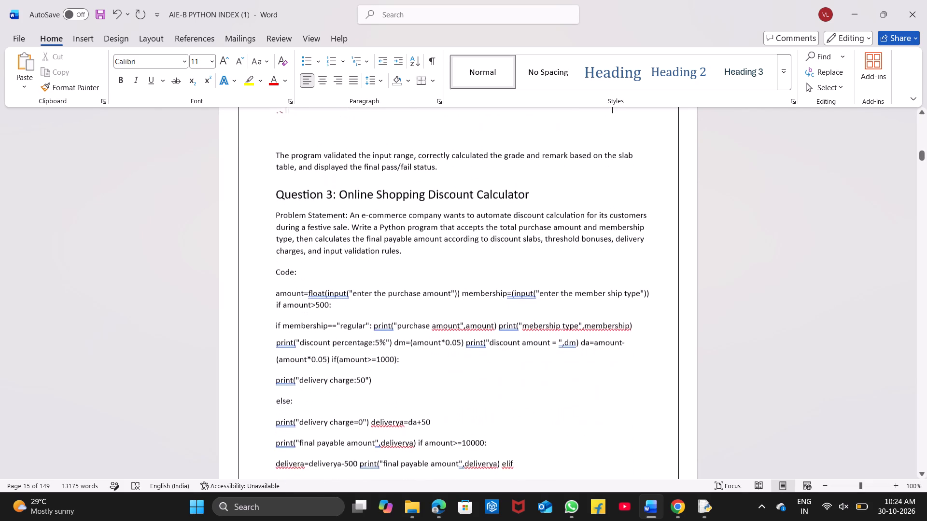
scroll(644, 335, "down", 2)
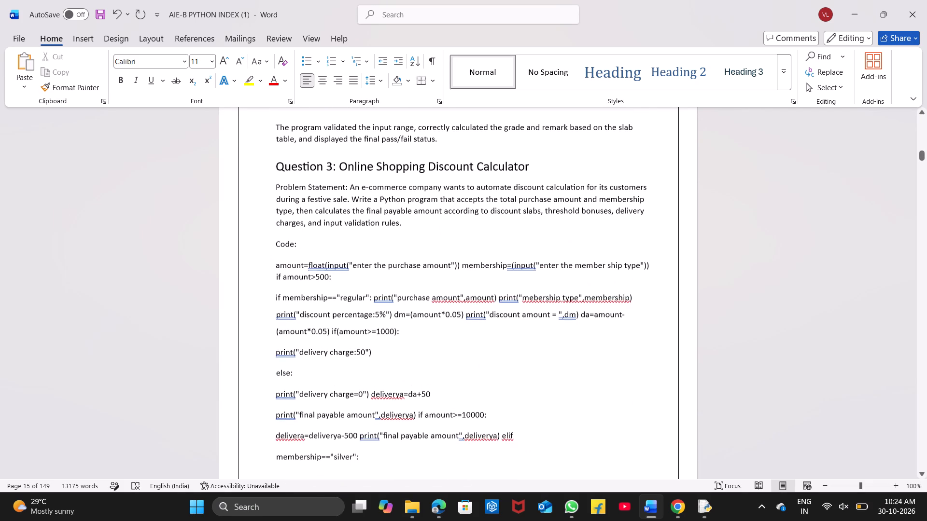
scroll(644, 335, "down", 2)
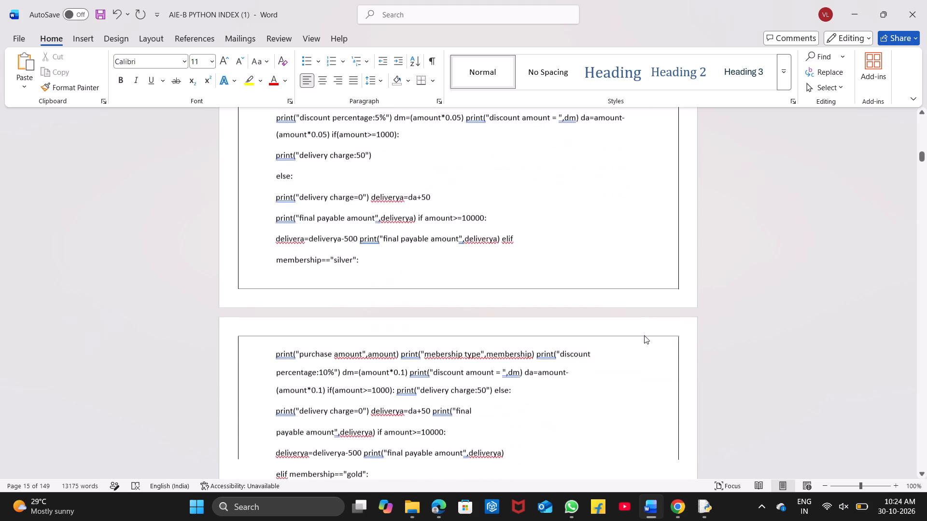
scroll(644, 335, "down", 2)
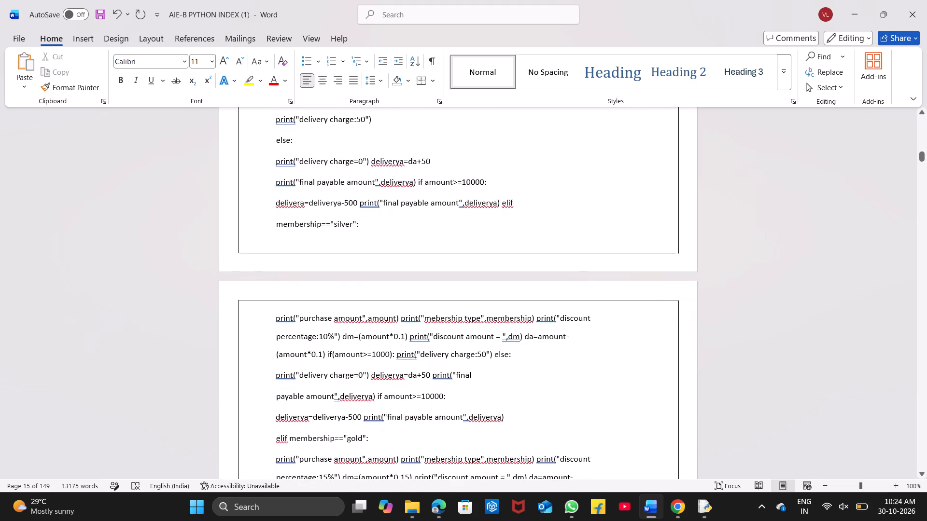
scroll(644, 335, "down", 2)
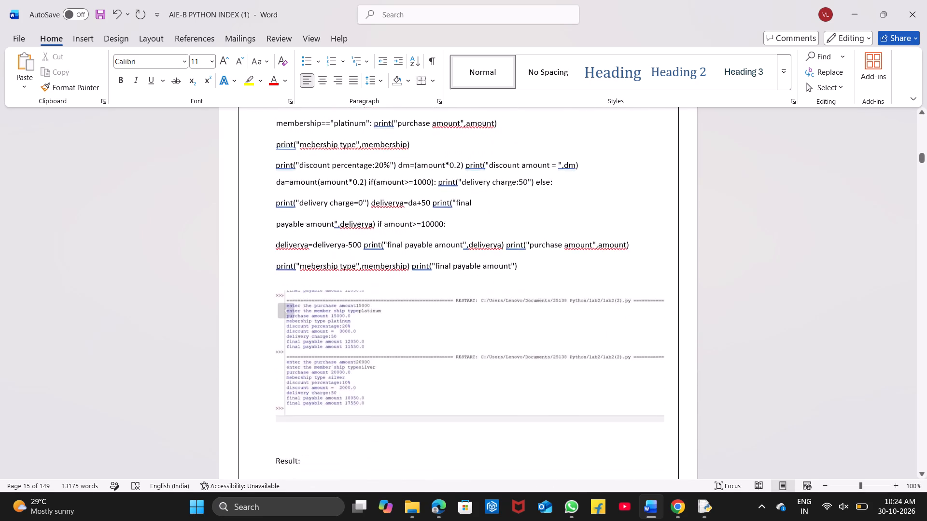
scroll(644, 335, "down", 1)
scroll(644, 335, "up", 4)
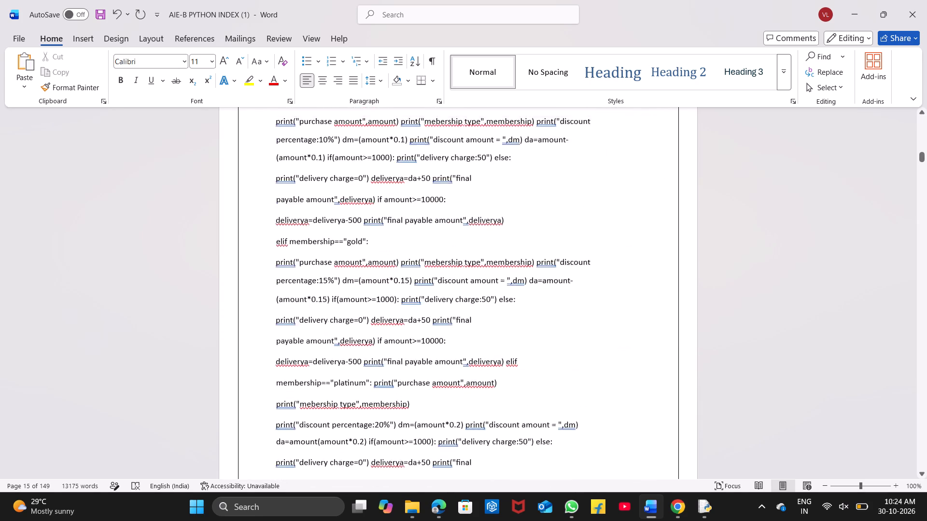
Add the label "RESULT:" directly before the grade program's concluding paragraph, joined on the same line.
scroll(644, 335, "up", 2)
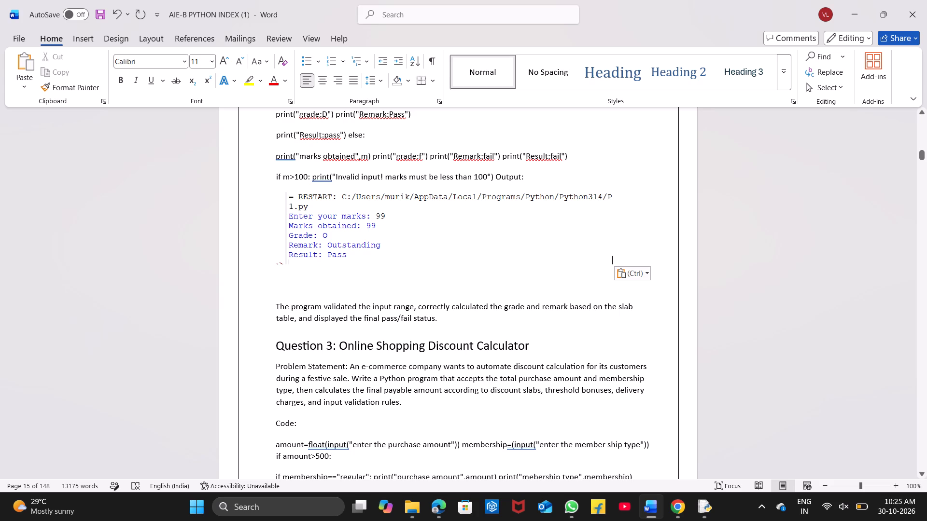
key("Return")
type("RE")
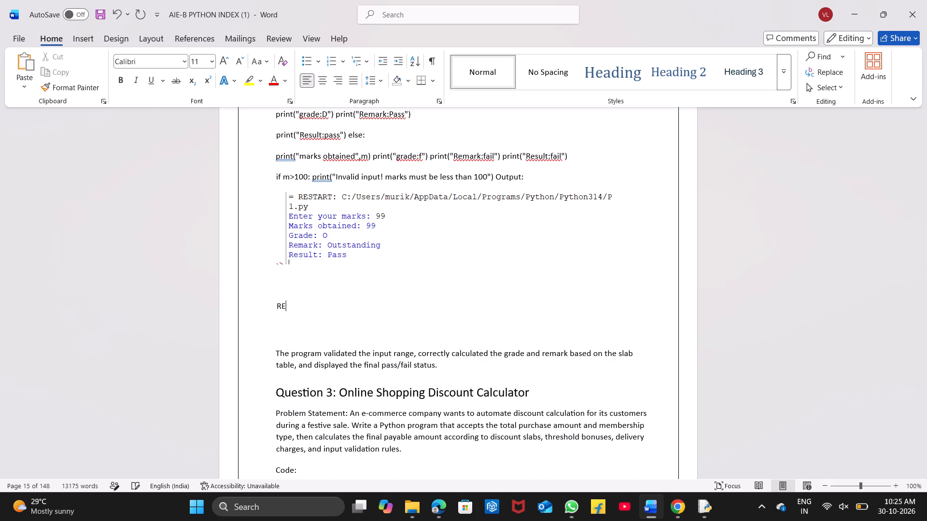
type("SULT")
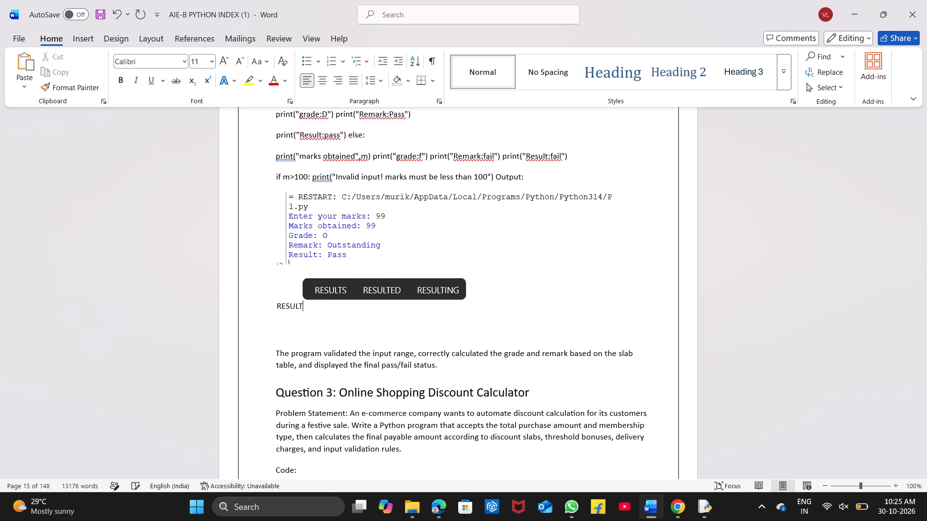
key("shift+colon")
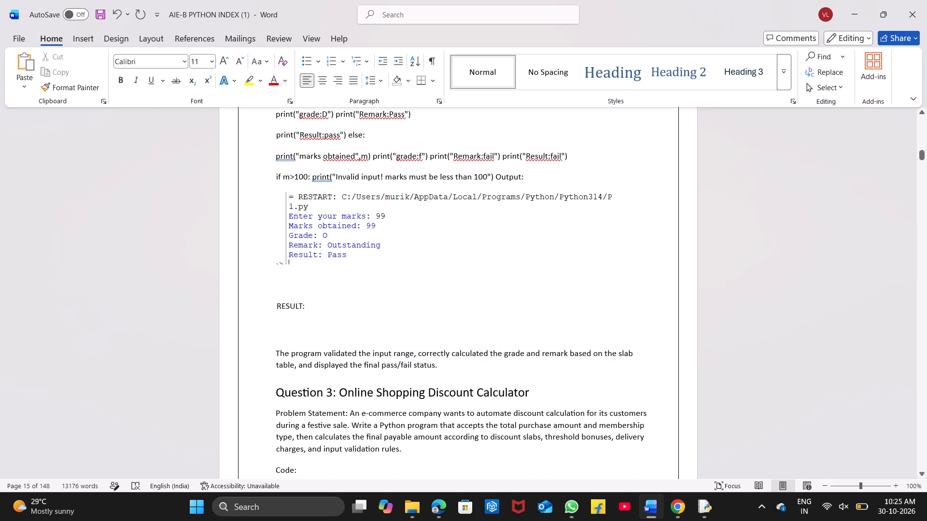
left_click(278, 352)
key("BackSpace")
key("BackSpace")
key("BackSpace")
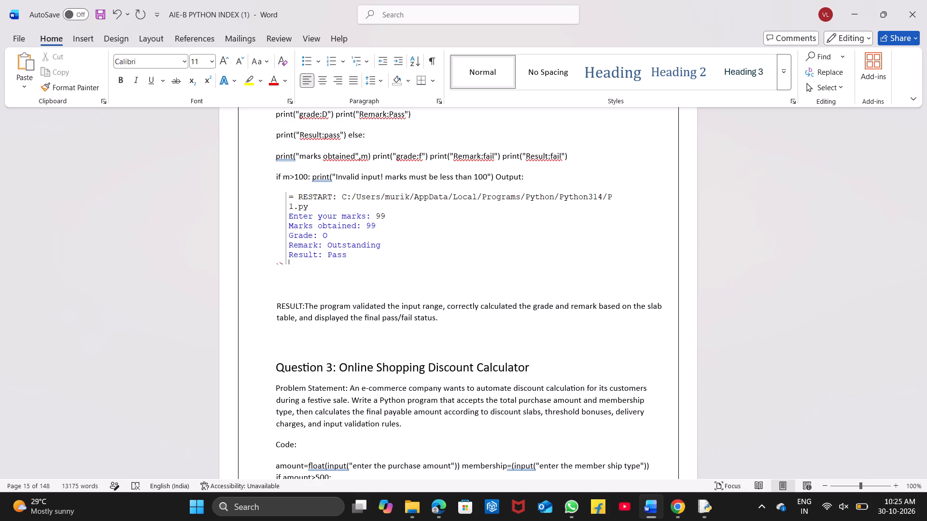
Delete the old output picture at the end of the Question 3 Online Shopping Discount Calculator code.
scroll(487, 411, "down", 1)
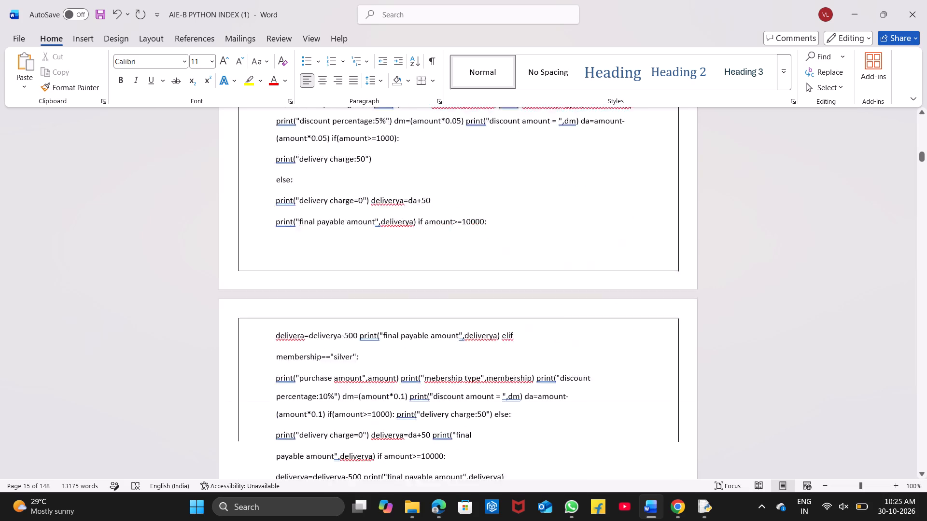
scroll(487, 411, "down", 1)
scroll(487, 411, "up", 7)
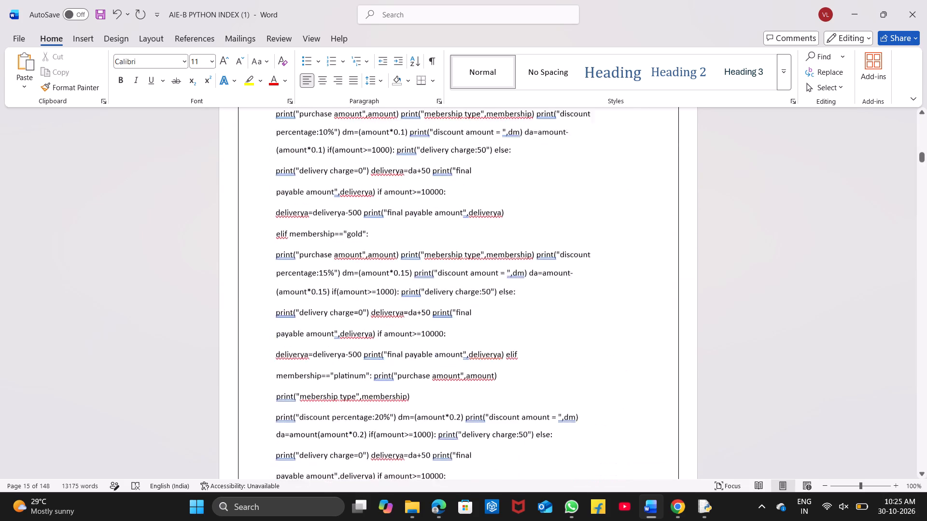
scroll(487, 411, "up", 6)
scroll(487, 411, "down", 2)
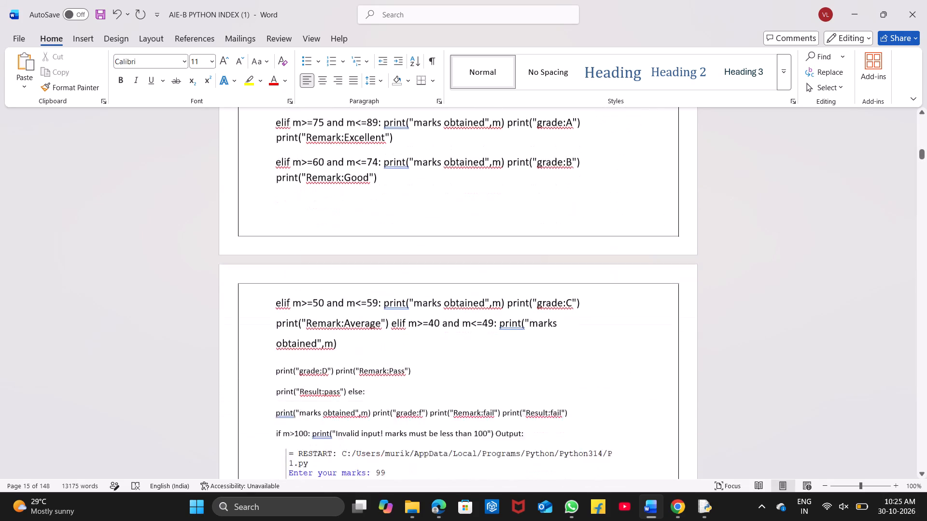
scroll(487, 411, "down", 6)
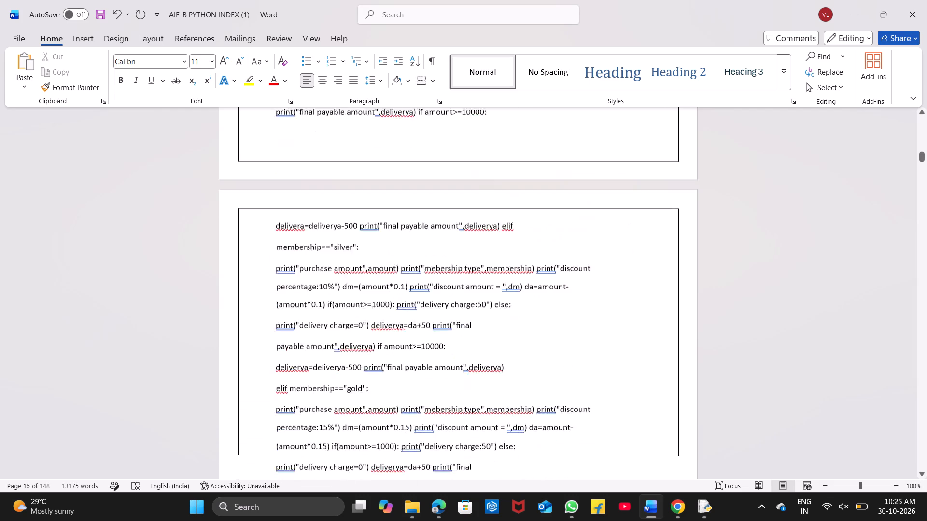
scroll(487, 411, "down", 6)
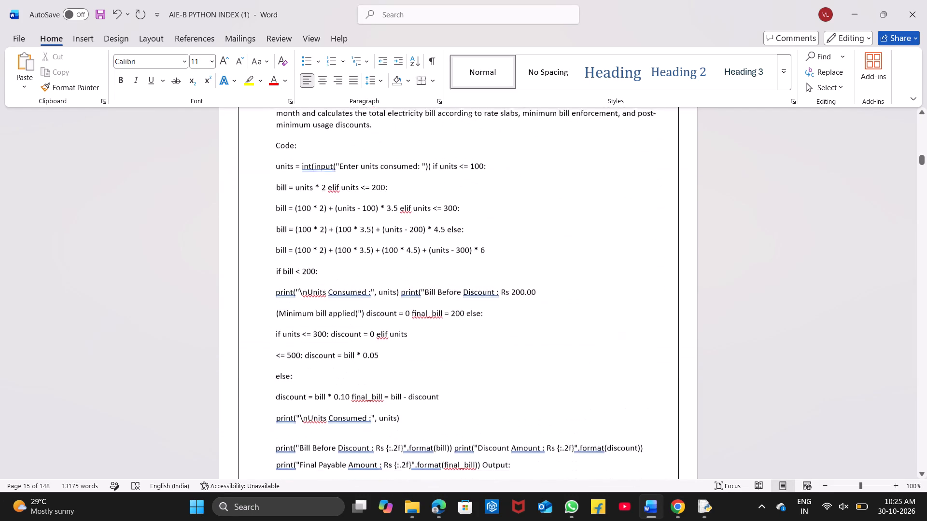
scroll(487, 411, "up", 4)
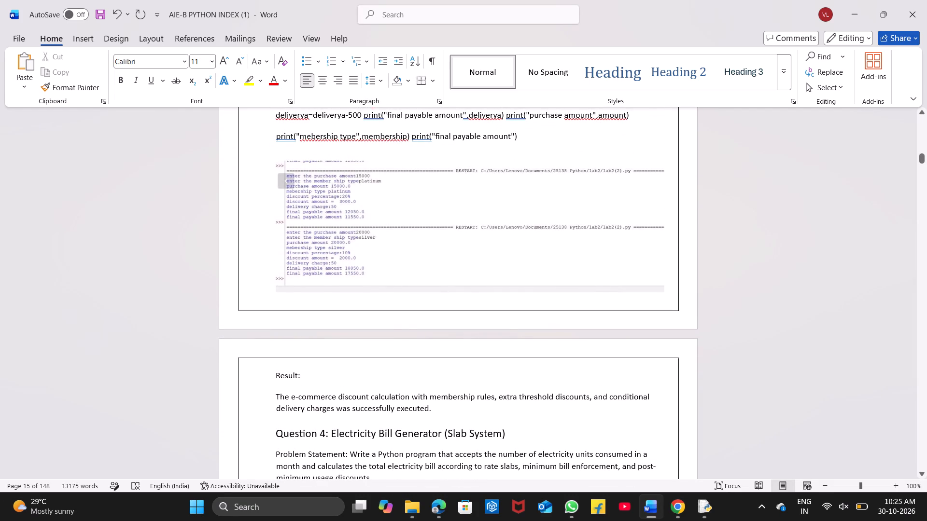
left_click(430, 231)
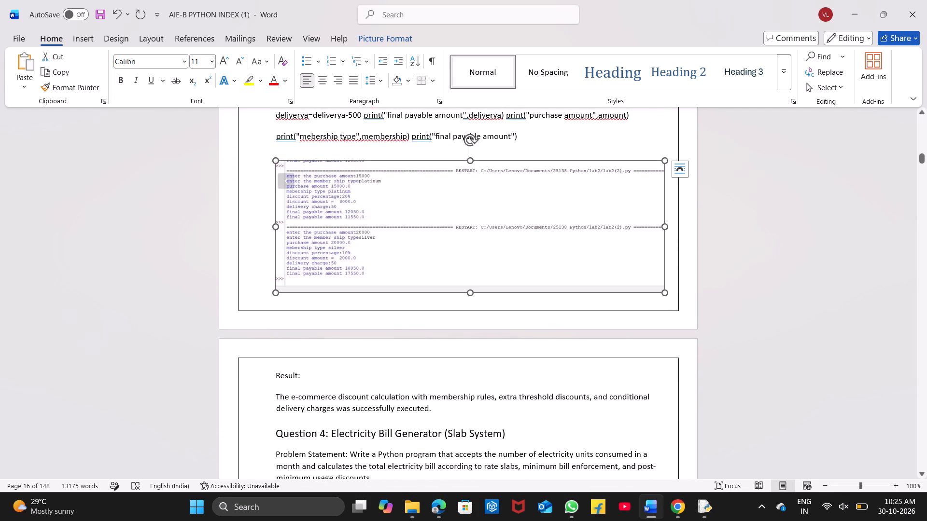
key("BackSpace")
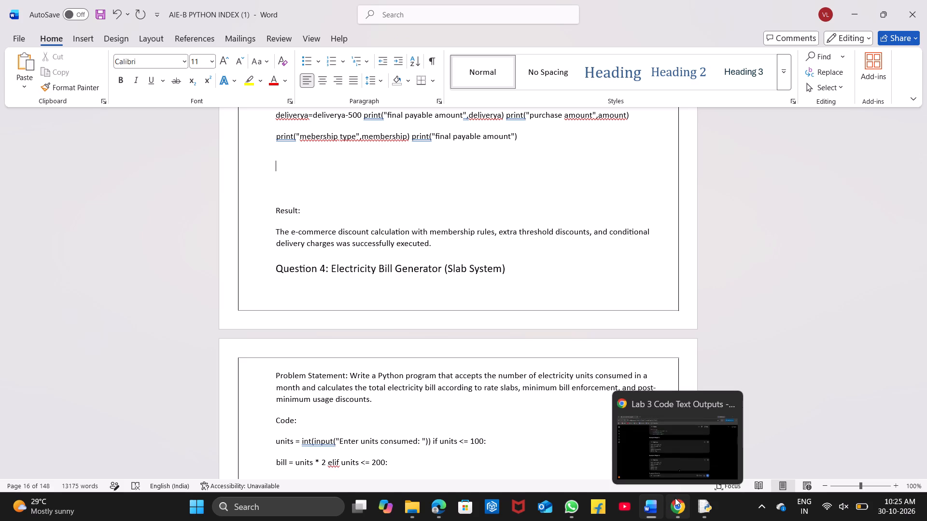
Replace the contents of 1.py in IDLE with ChatGPT's Program 2 Online Shopping Discount Calculator code and save it.
left_click(676, 450)
scroll(597, 274, "down", 1)
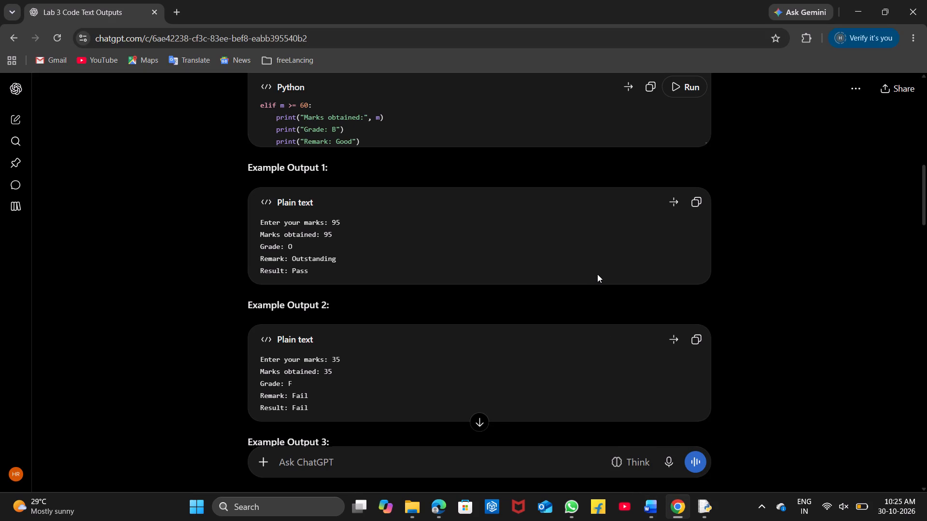
scroll(597, 274, "down", 6)
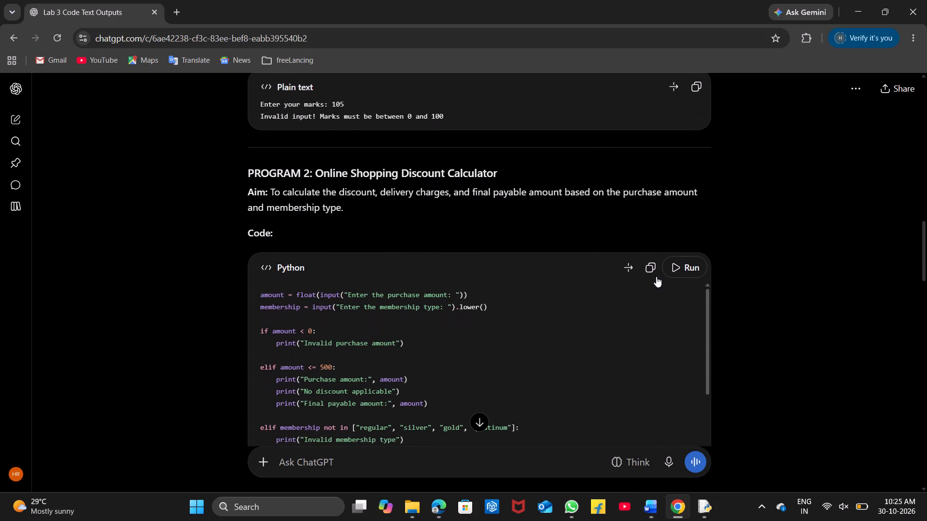
left_click(654, 274)
left_click(747, 440)
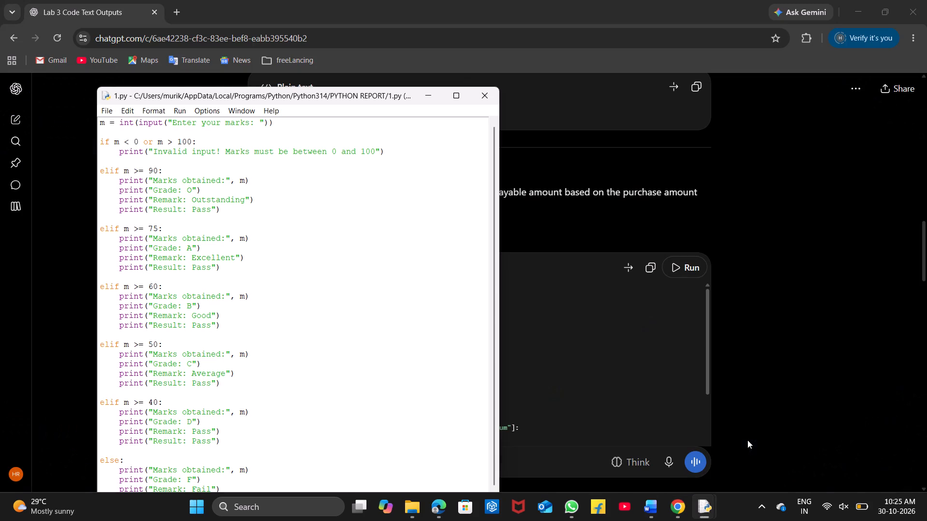
key("ctrl+a")
key("ctrl+v")
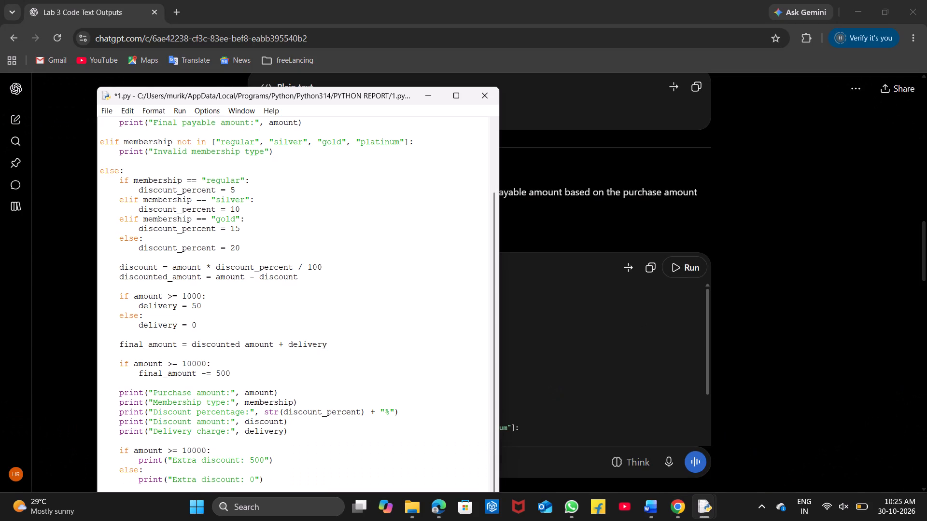
key("ctrl+s")
Run the discount calculator script, entering 8999 as the purchase amount and gold as the membership type.
key("F5")
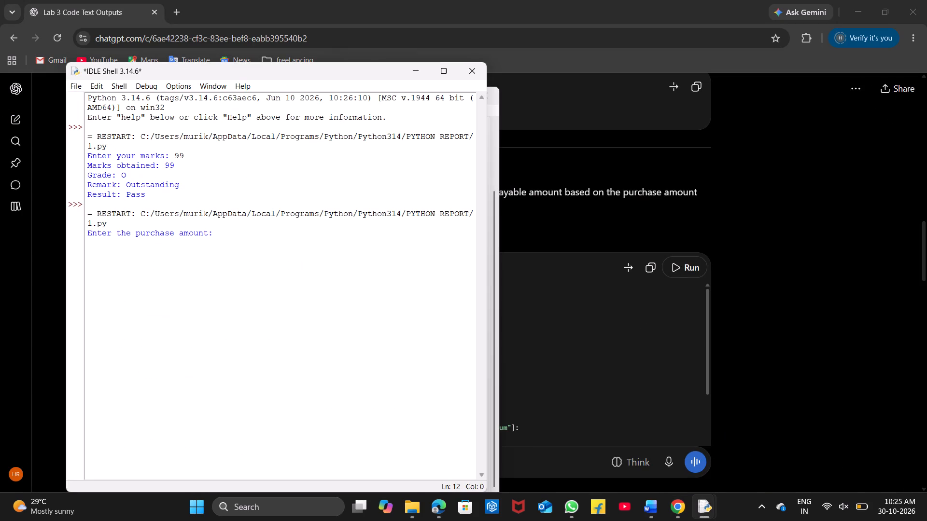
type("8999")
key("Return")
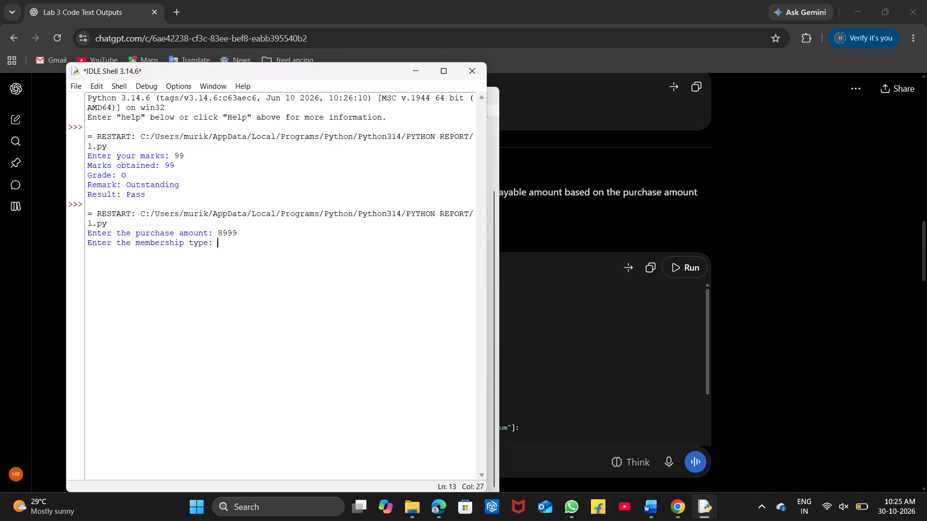
scroll(738, 328, "down", 3)
left_click(738, 328)
scroll(738, 328, "down", 2)
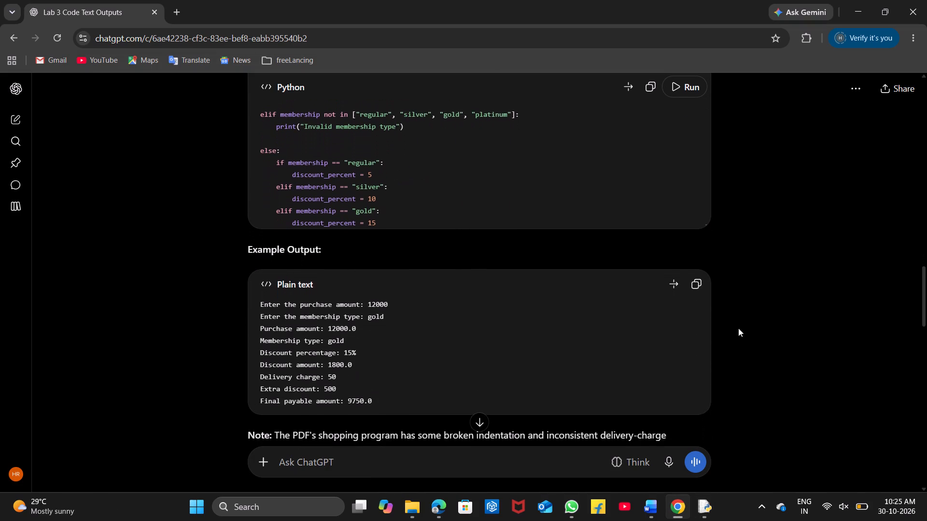
scroll(738, 328, "down", 1)
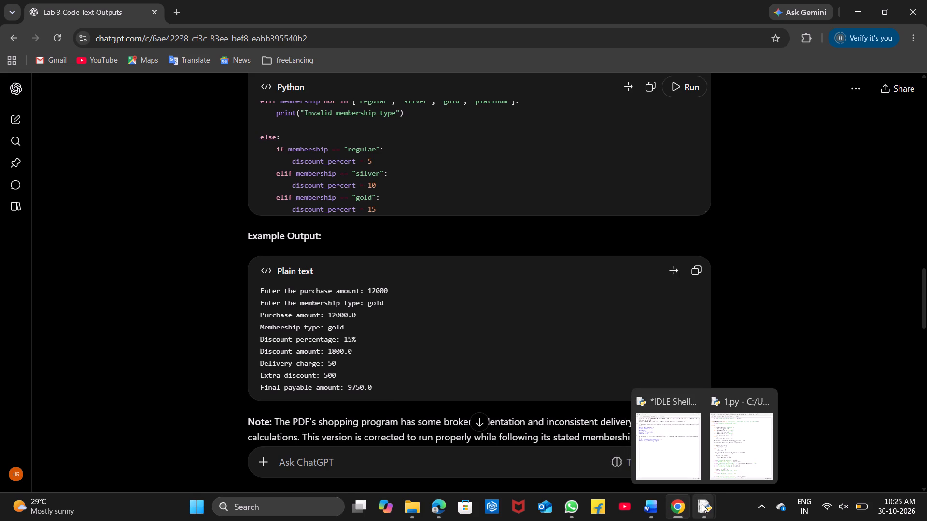
left_click(674, 458)
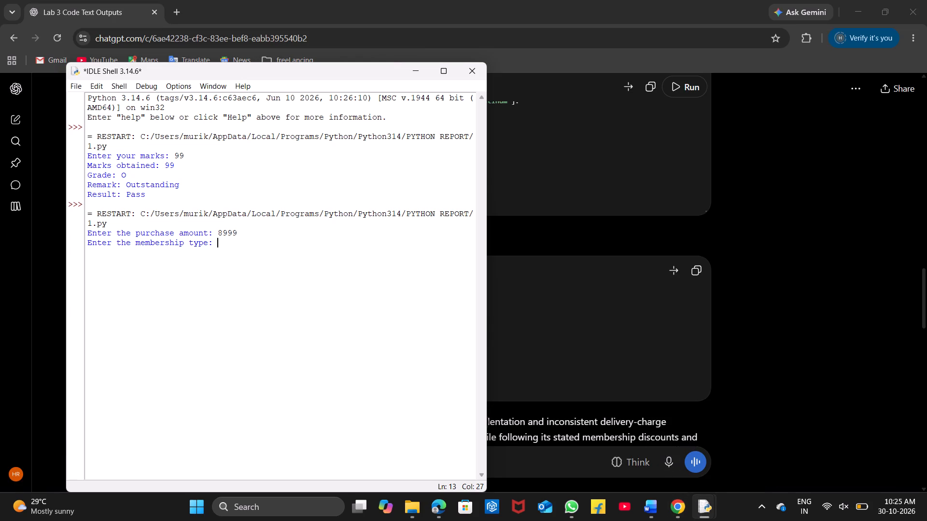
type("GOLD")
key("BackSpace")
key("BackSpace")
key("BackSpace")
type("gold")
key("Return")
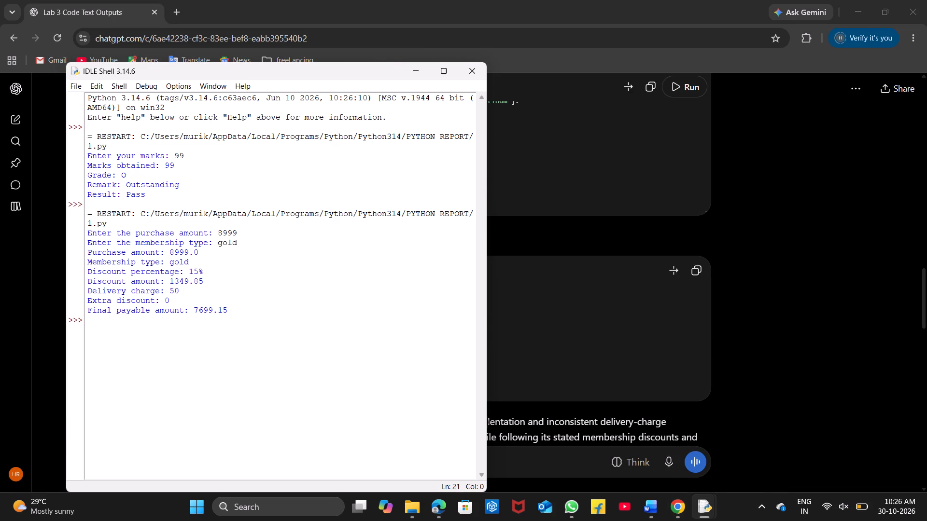
Capture a screenshot of the discount program's output in the IDLE Shell, from the RESTART line to the final payable amount.
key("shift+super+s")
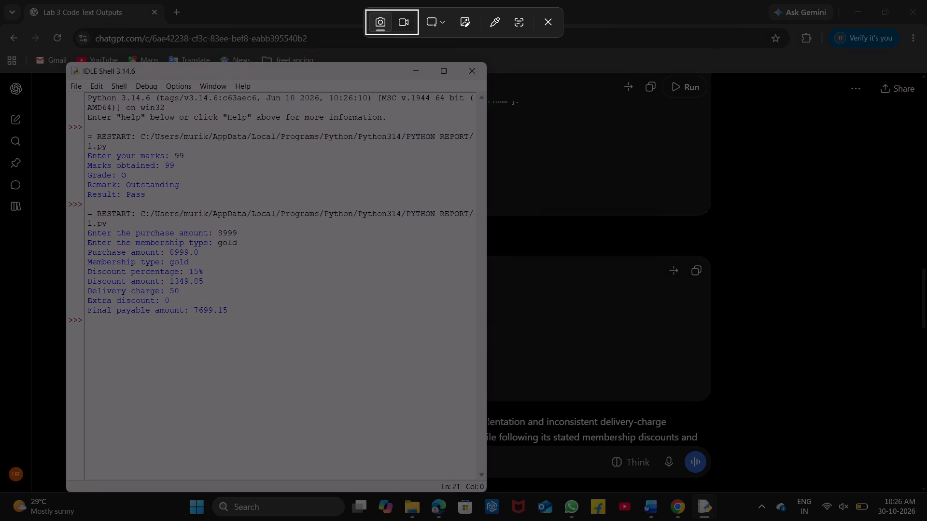
left_click_drag(79, 208, 326, 322)
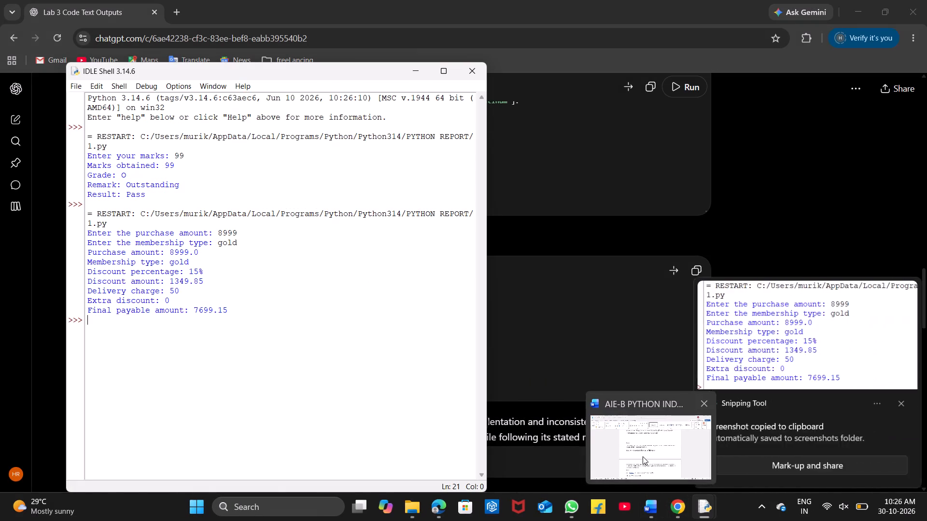
Paste the captured output picture below the Question 3 code in the Word lab record.
left_click(643, 456)
scroll(470, 269, "up", 1)
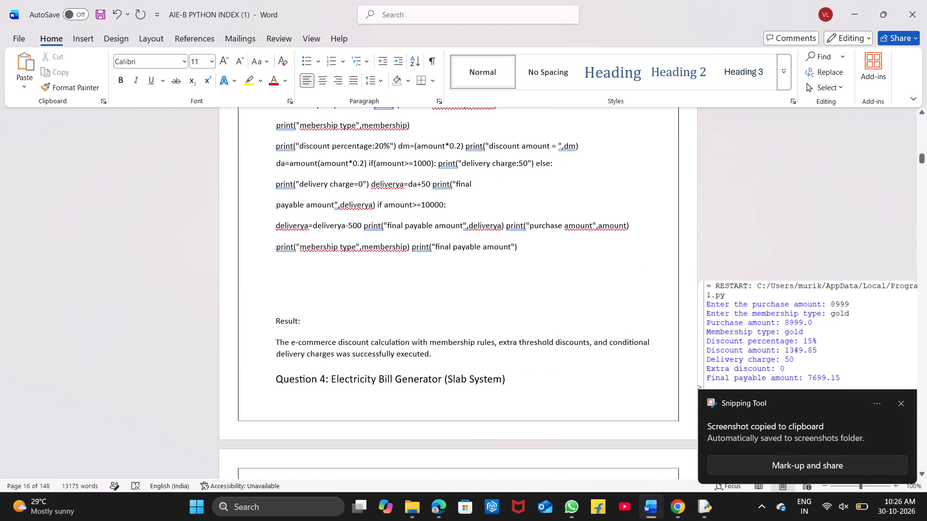
key("ctrl+v")
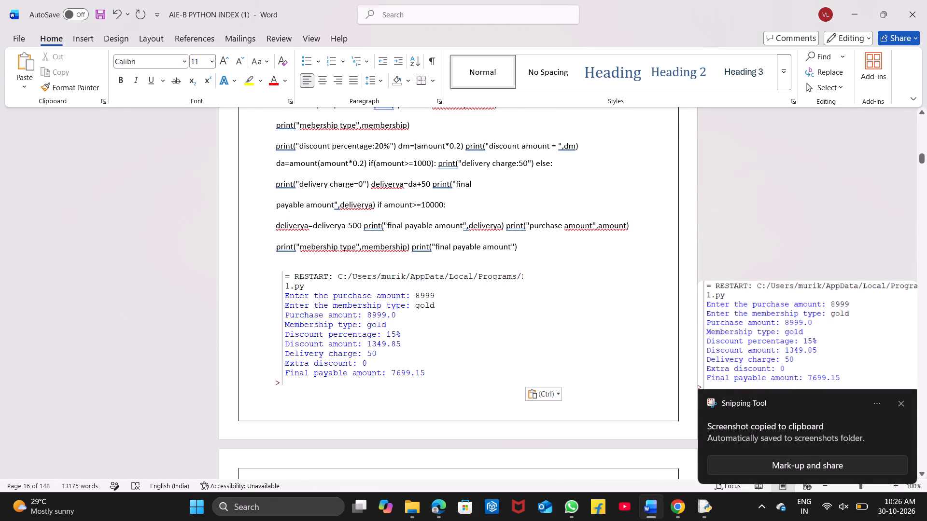
Insert an "output:" label line between the Question 3 code and its output picture.
left_click(525, 242)
key("Return")
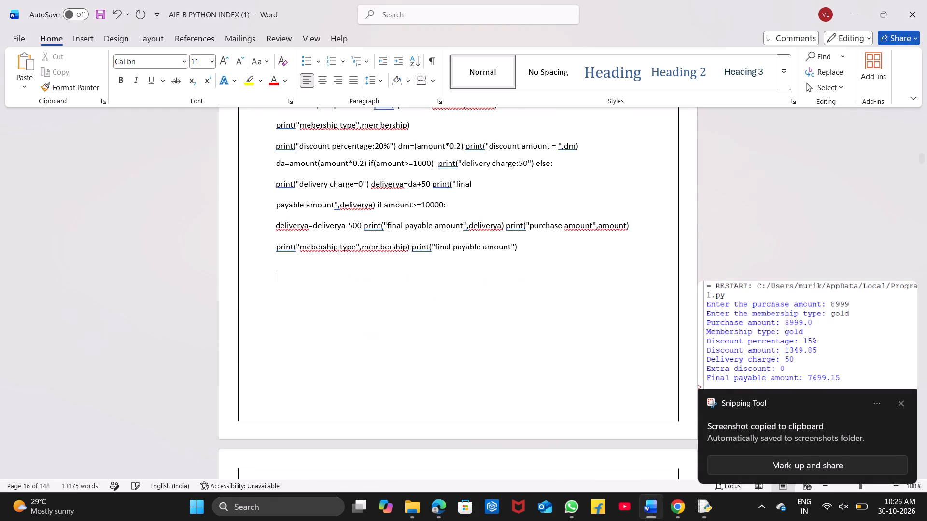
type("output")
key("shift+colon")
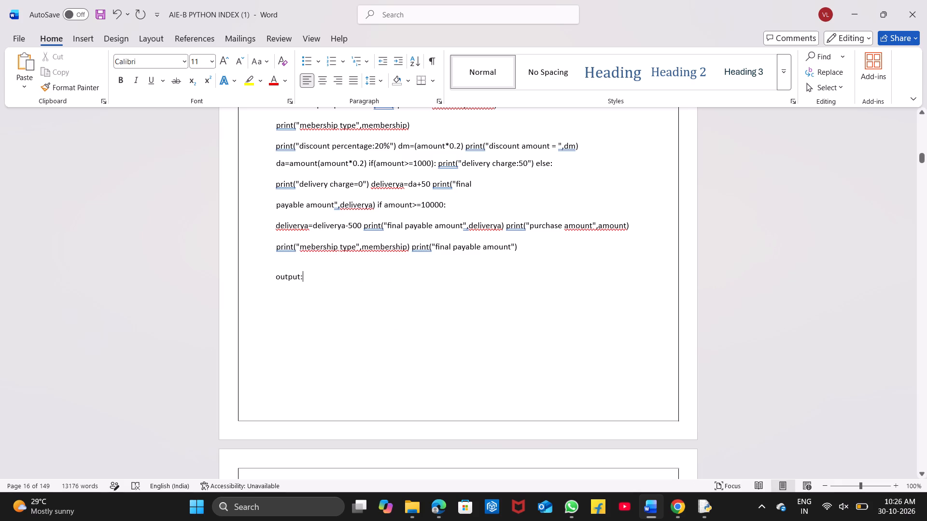
Move the "Output:" label after the Question 2 grade code onto its own line above the output picture.
scroll(430, 325, "down", 4)
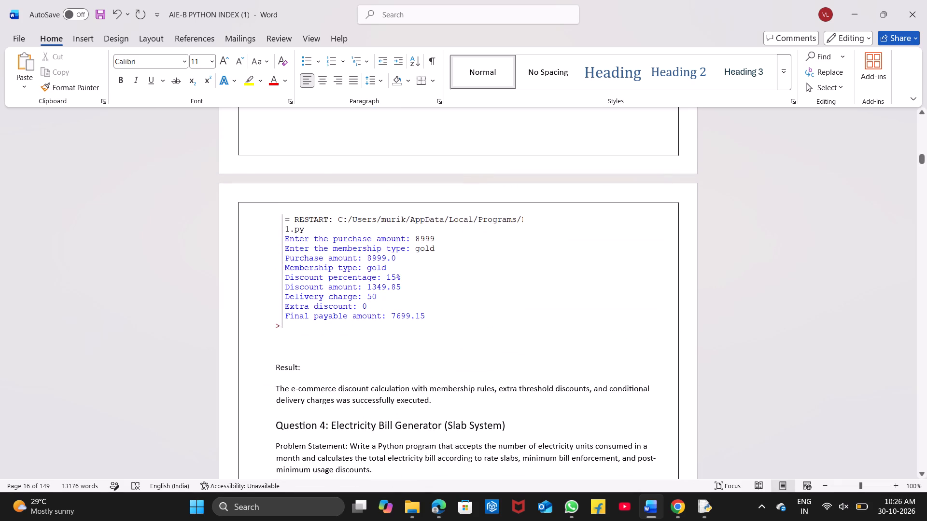
scroll(430, 325, "right", 1)
scroll(430, 325, "up", 3)
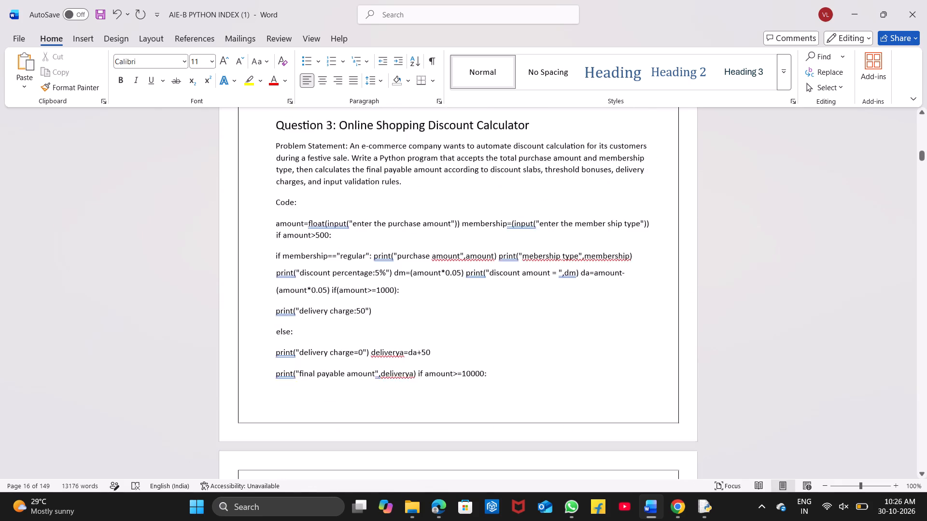
scroll(430, 325, "up", 3)
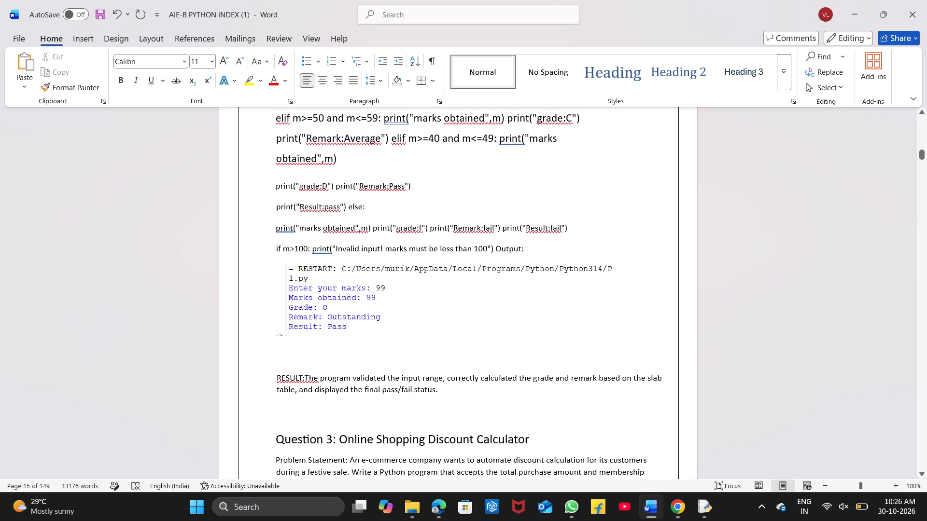
left_click(495, 248)
key("Return")
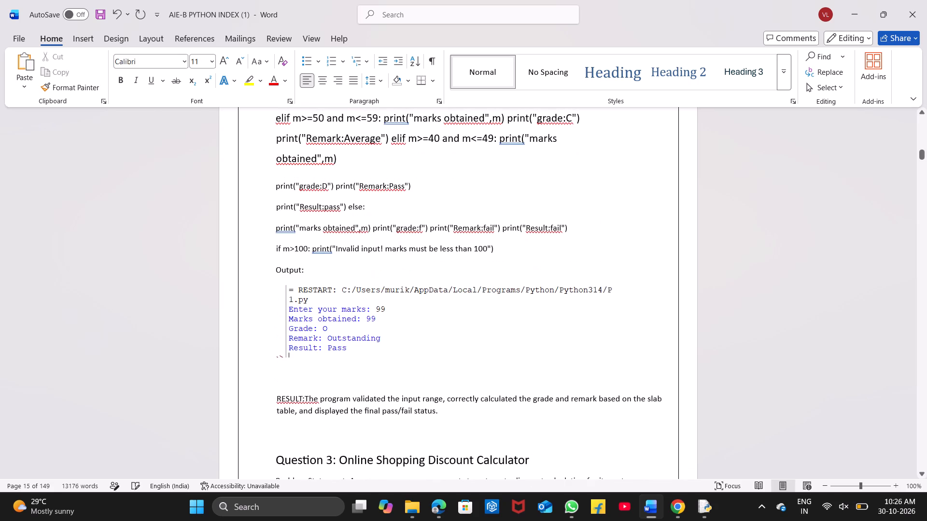
Review the Question 4 electricity bill section, its output picture, and the observations up to the start of Lab 4.
scroll(573, 312, "down", 7)
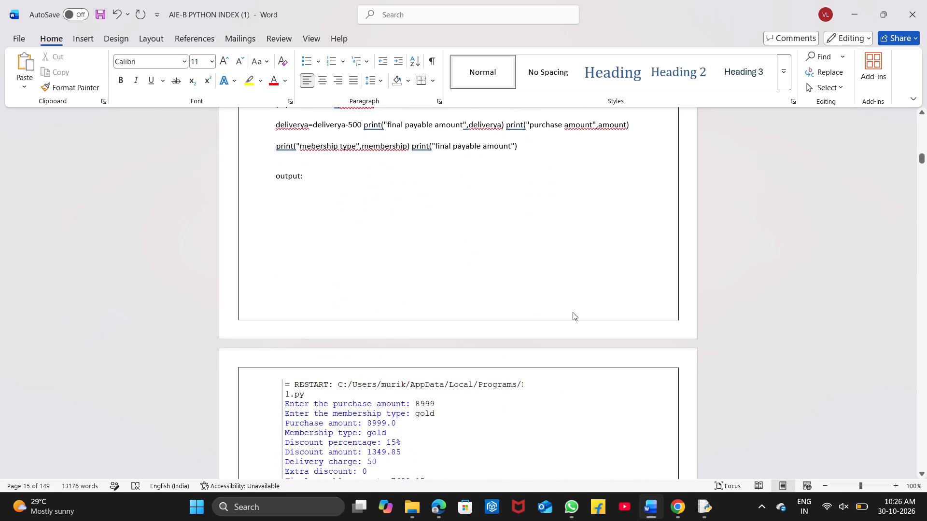
scroll(573, 312, "down", 2)
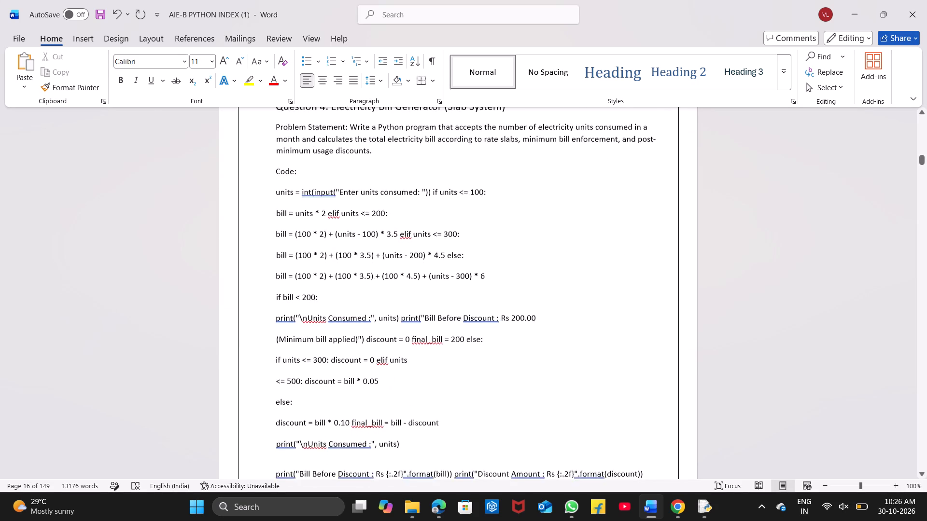
scroll(573, 312, "down", 3)
scroll(573, 312, "up", 2)
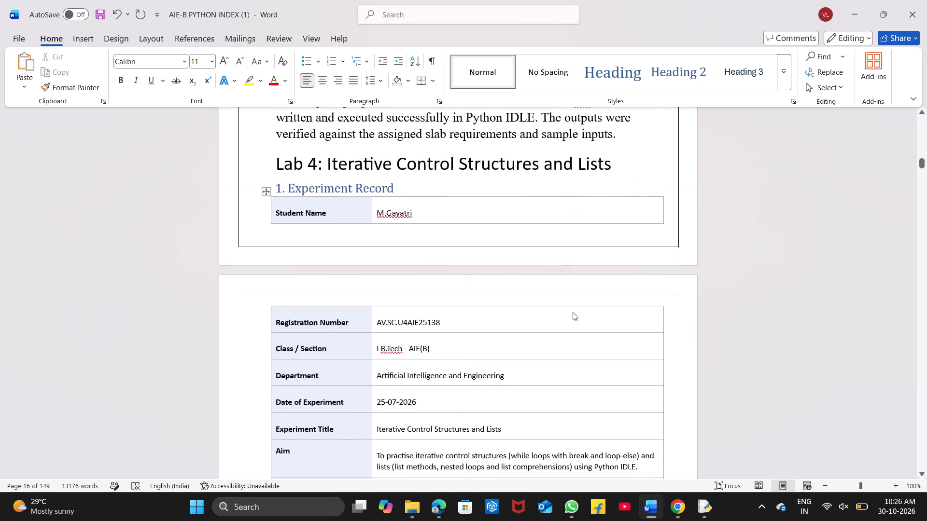
scroll(573, 312, "up", 5)
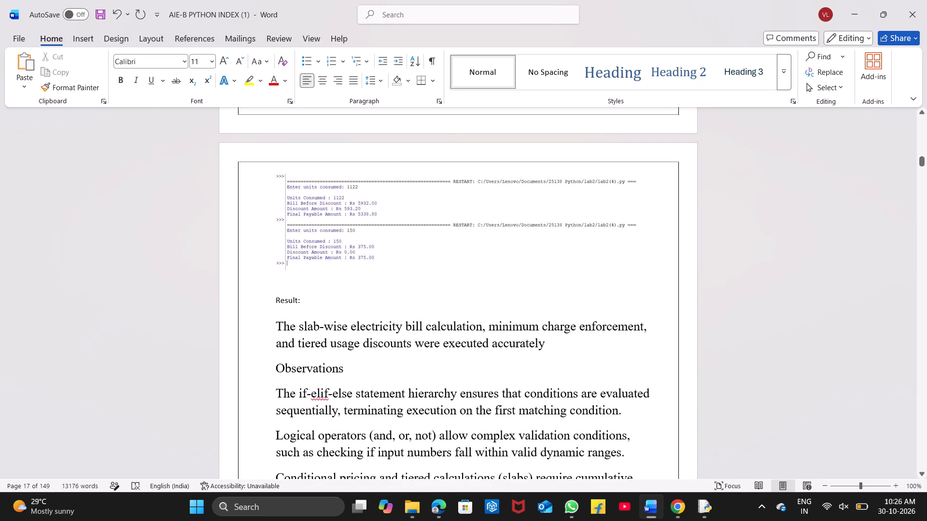
scroll(573, 312, "down", 2)
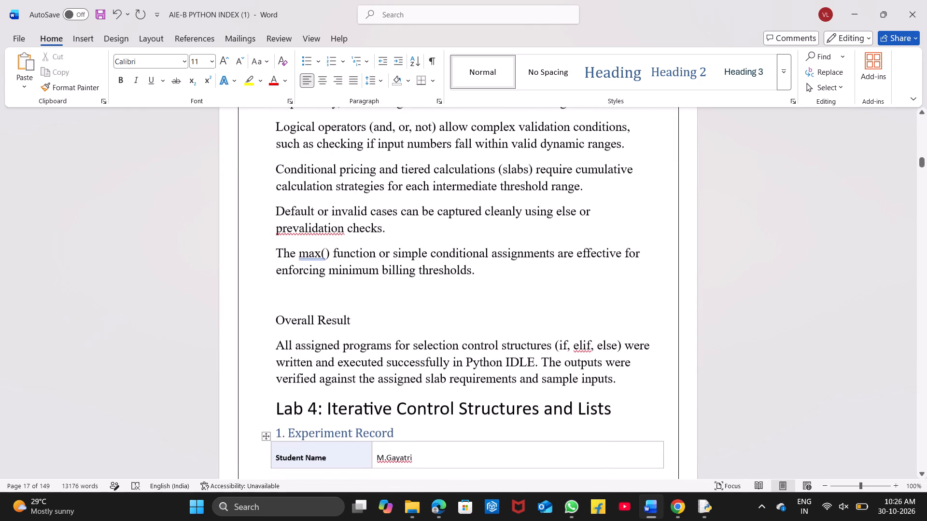
scroll(573, 312, "down", 1)
scroll(573, 312, "up", 3)
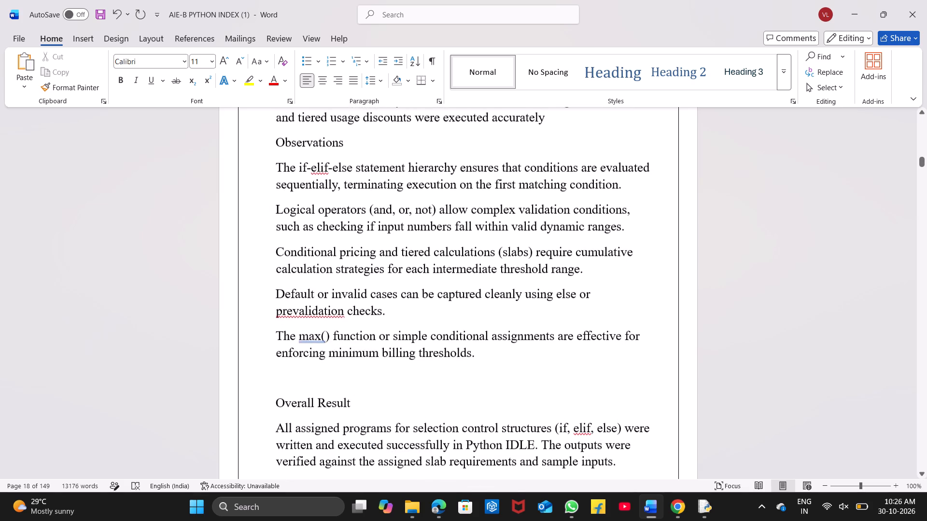
scroll(573, 312, "up", 2)
scroll(573, 312, "right", 1)
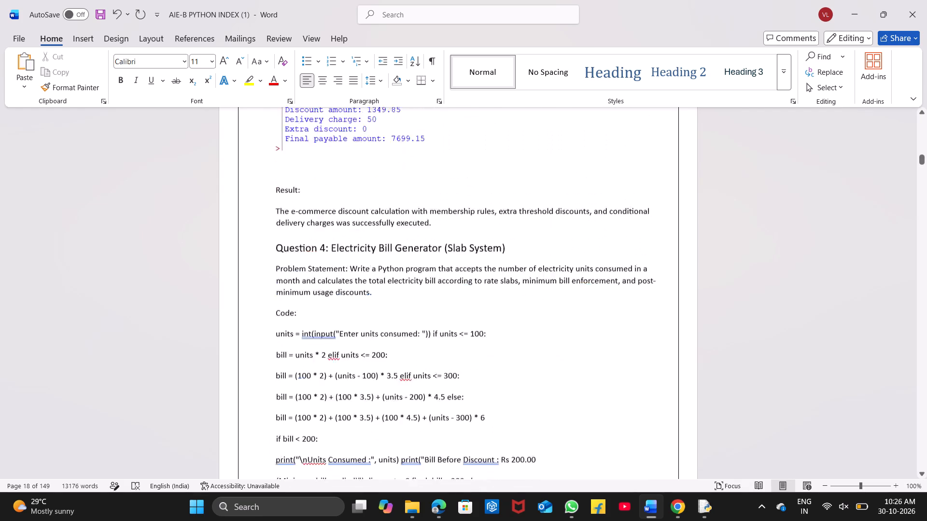
scroll(573, 312, "right", 1)
scroll(573, 312, "up", 1)
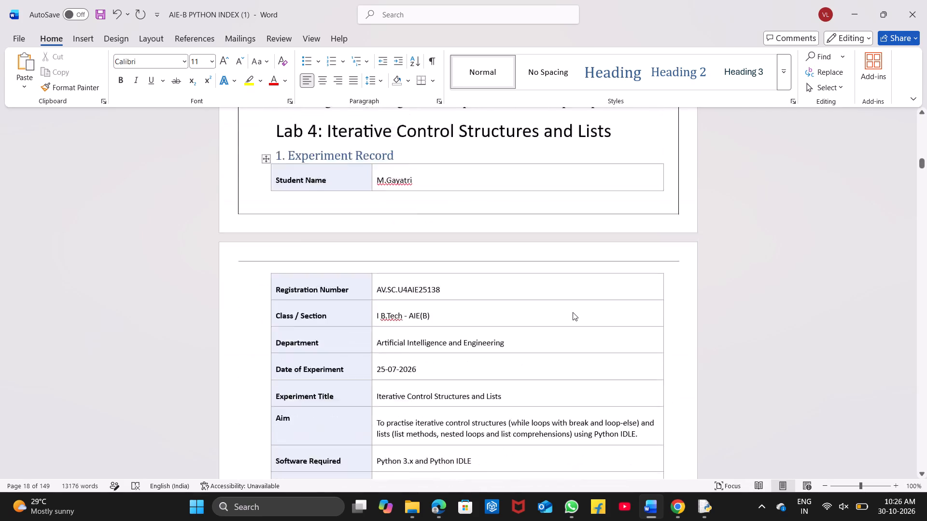
scroll(573, 312, "up", 1)
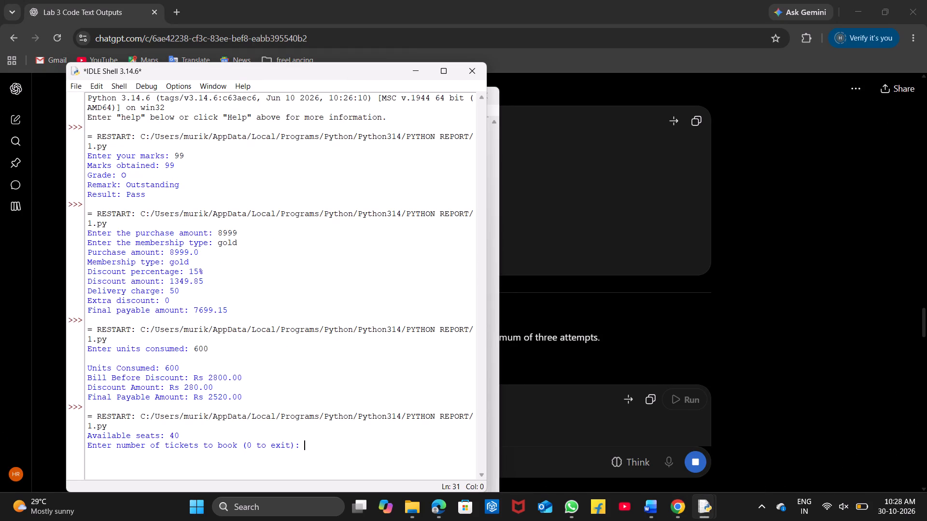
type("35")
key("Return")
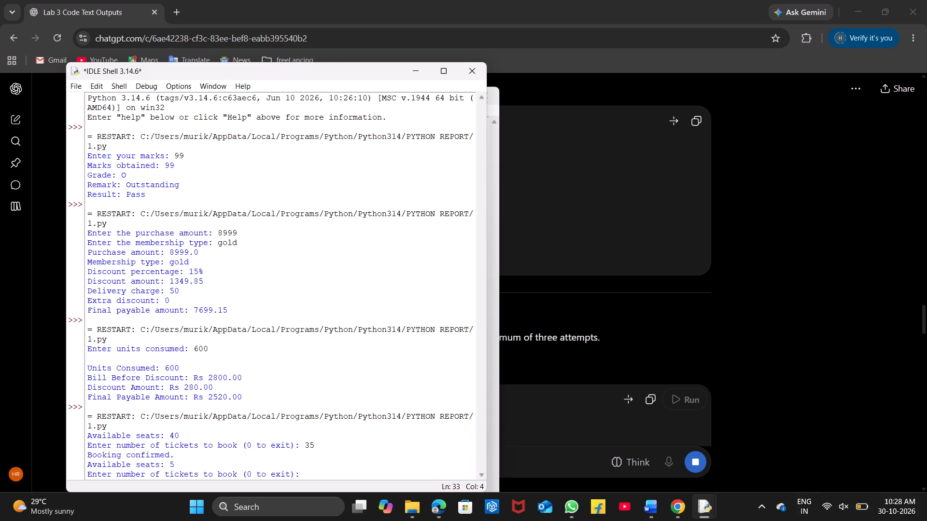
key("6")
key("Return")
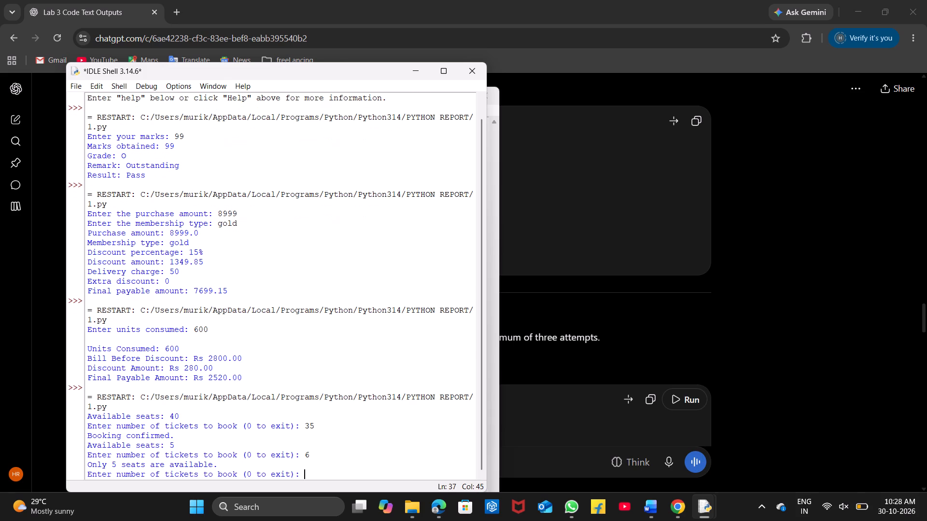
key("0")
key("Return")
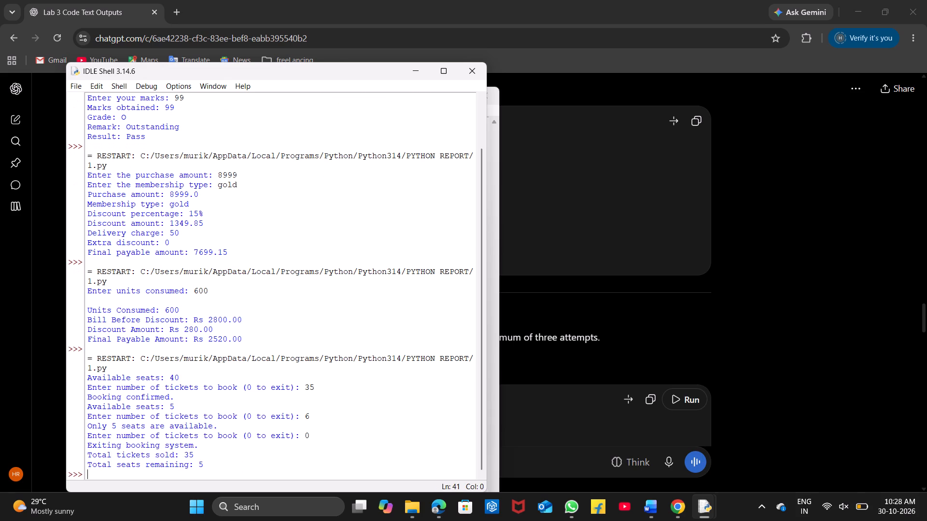
Capture a screenshot of the bus ticket booking output in the IDLE Shell, from its RESTART line to the total seats remaining.
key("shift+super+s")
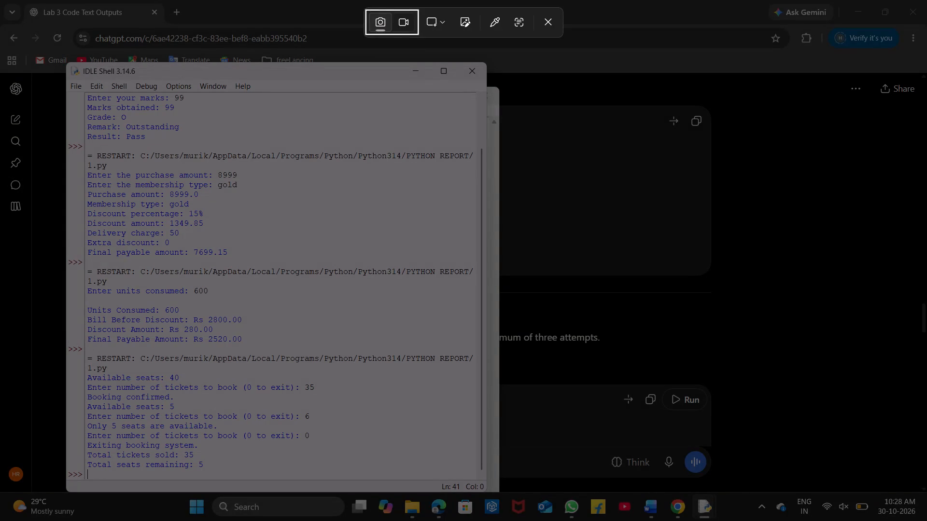
left_click_drag(78, 352, 462, 484)
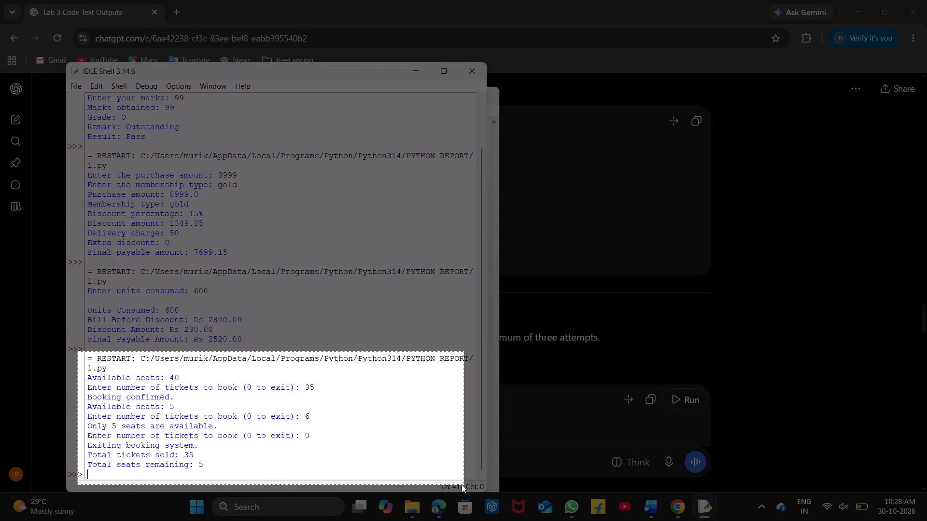
left_click_drag(462, 484, 440, 475)
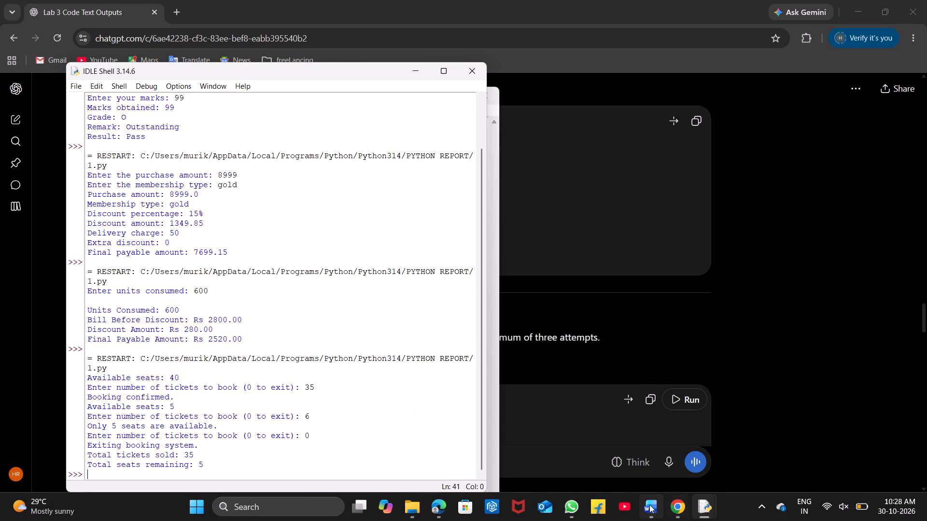
Replace the old Question 1 bus ticket output picture in the Word lab record with the captured screenshot.
left_click(650, 448)
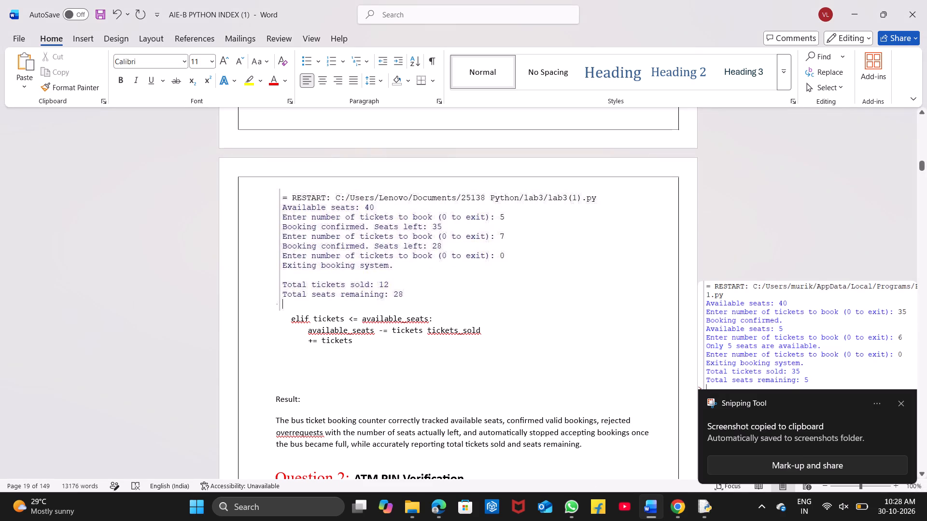
left_click(436, 214)
key("BackSpace")
key("ctrl+v")
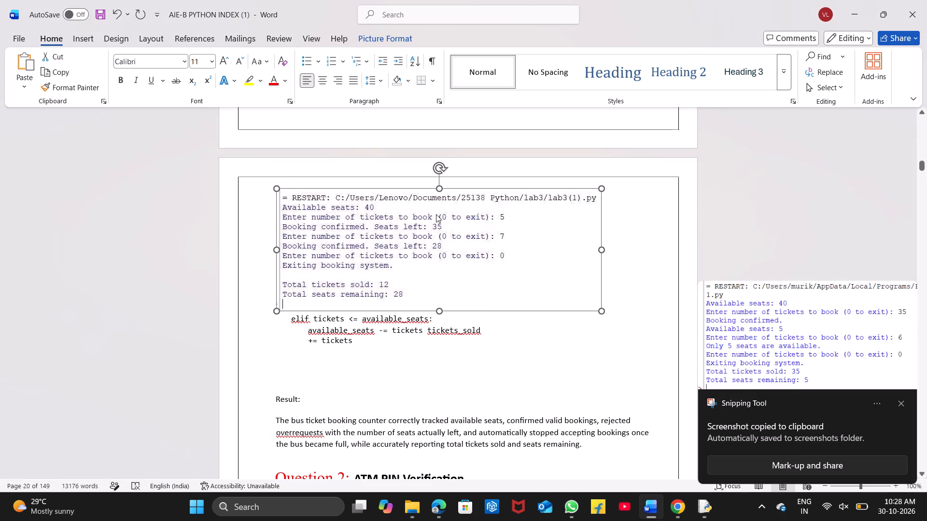
Add an indented "OUTPUT:" label on its own line above the new bus ticket booking output picture.
scroll(413, 176, "up", 1)
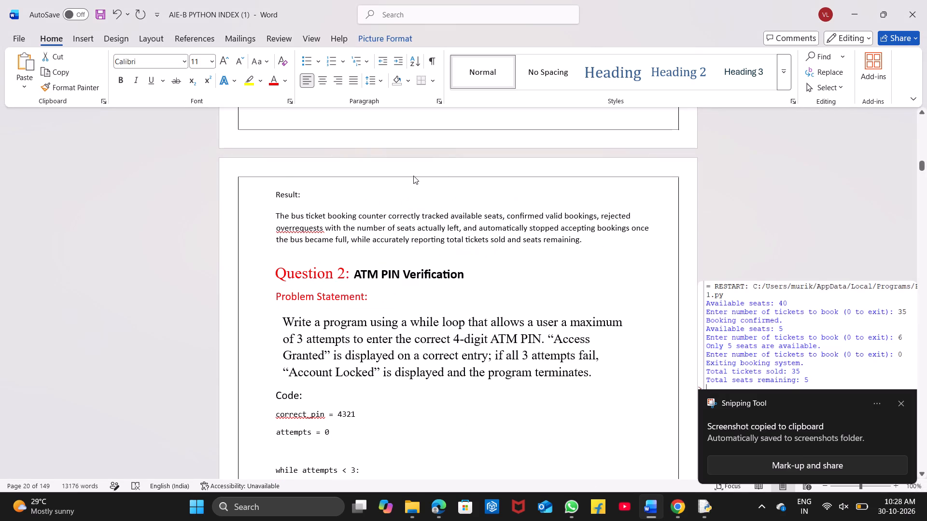
scroll(413, 176, "up", 2)
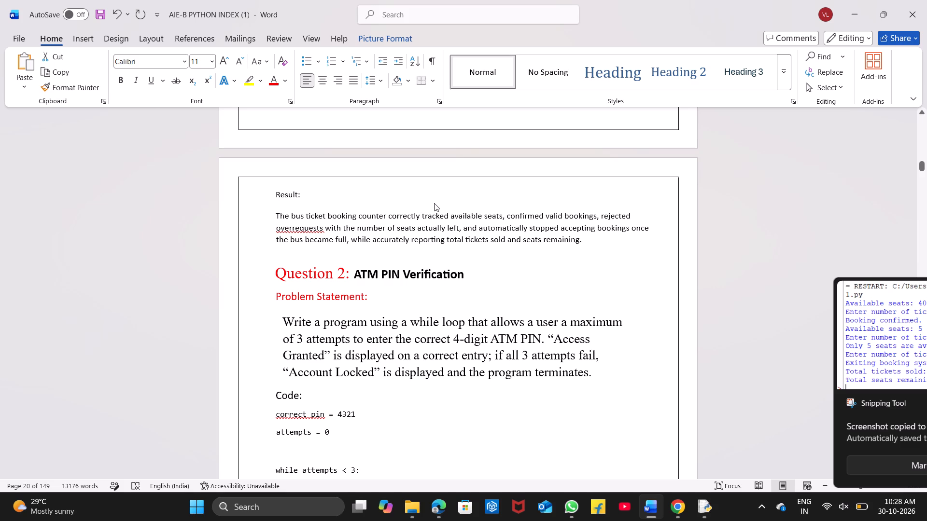
scroll(435, 204, "up", 4)
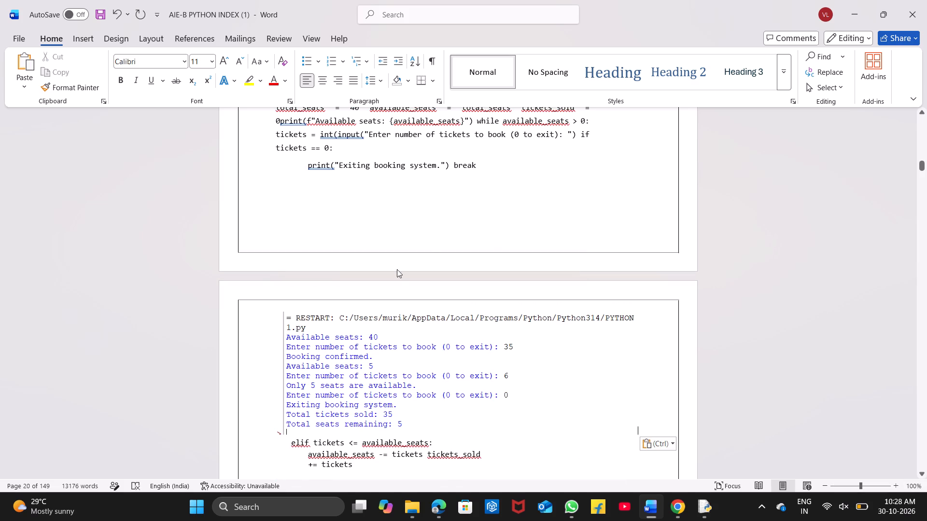
left_click(279, 320)
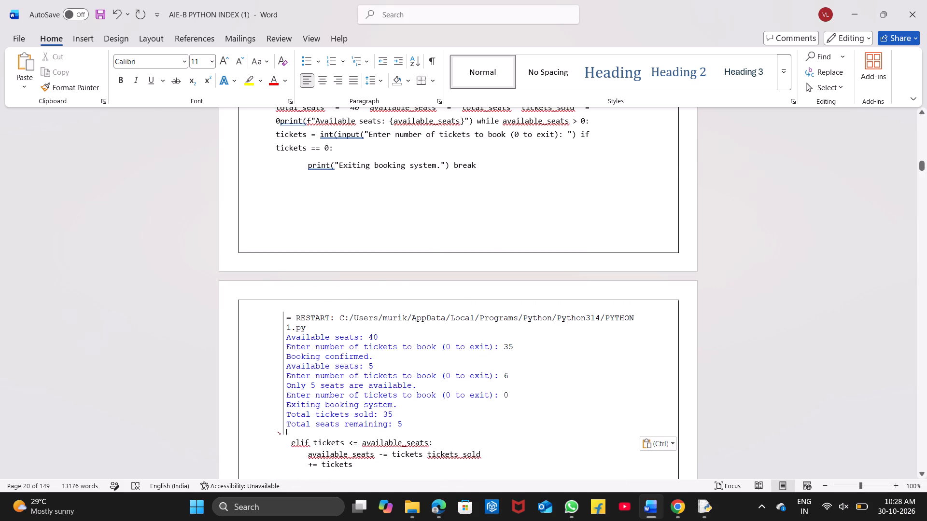
left_click(285, 316)
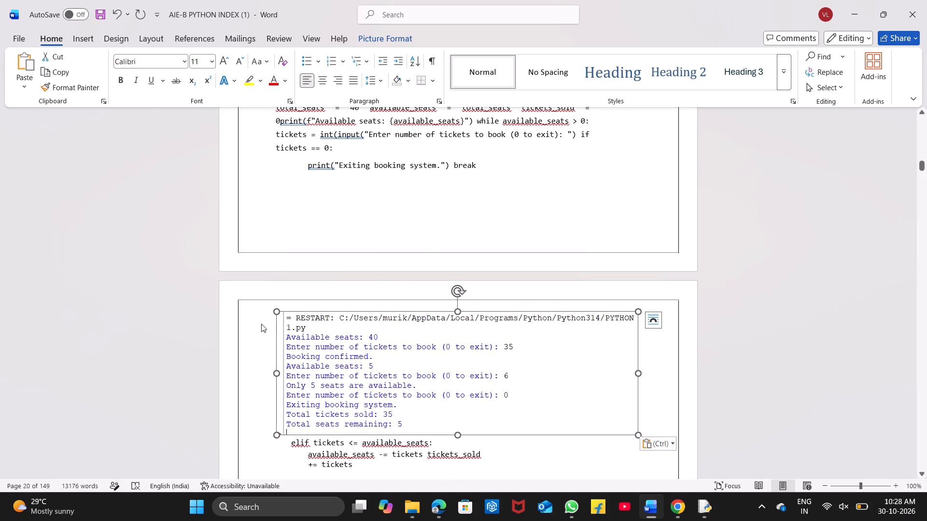
left_click(261, 324)
left_click(267, 321)
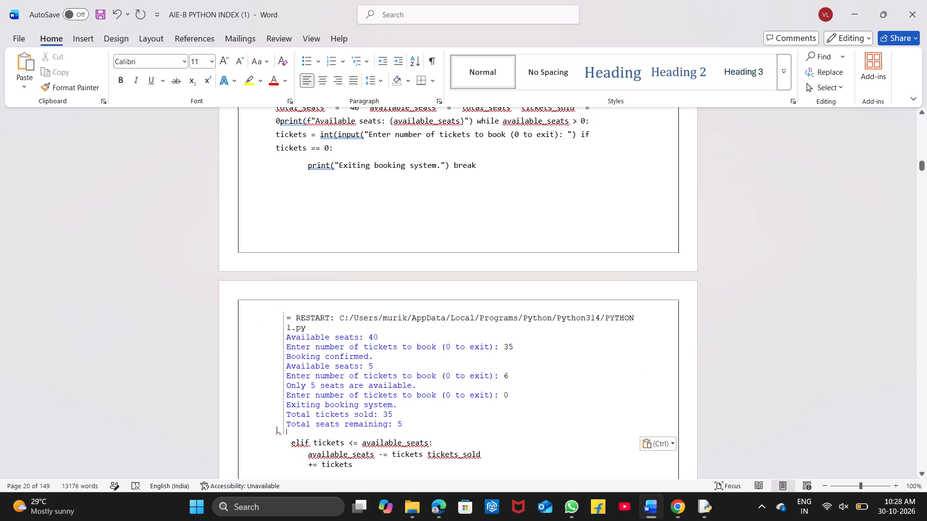
left_click(272, 315)
left_click(488, 165)
key("Return")
key("Return")
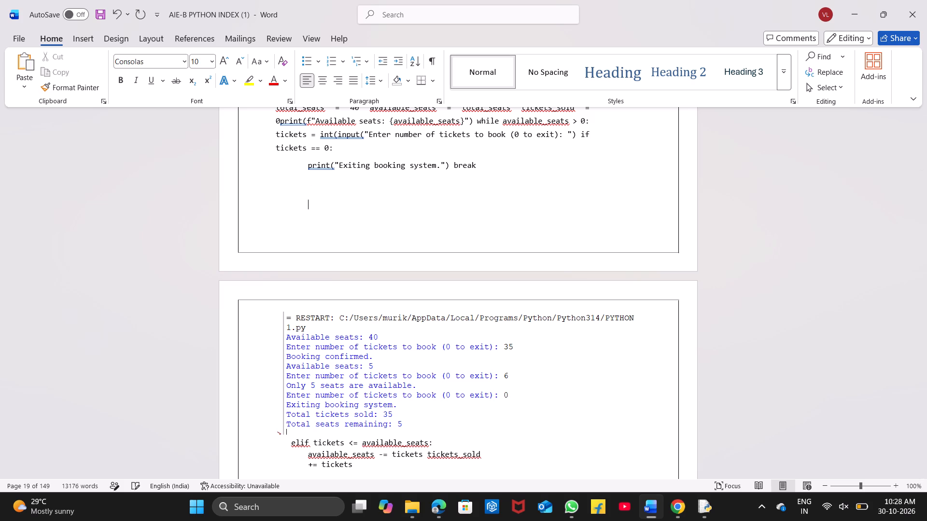
key("Return")
key("Return")
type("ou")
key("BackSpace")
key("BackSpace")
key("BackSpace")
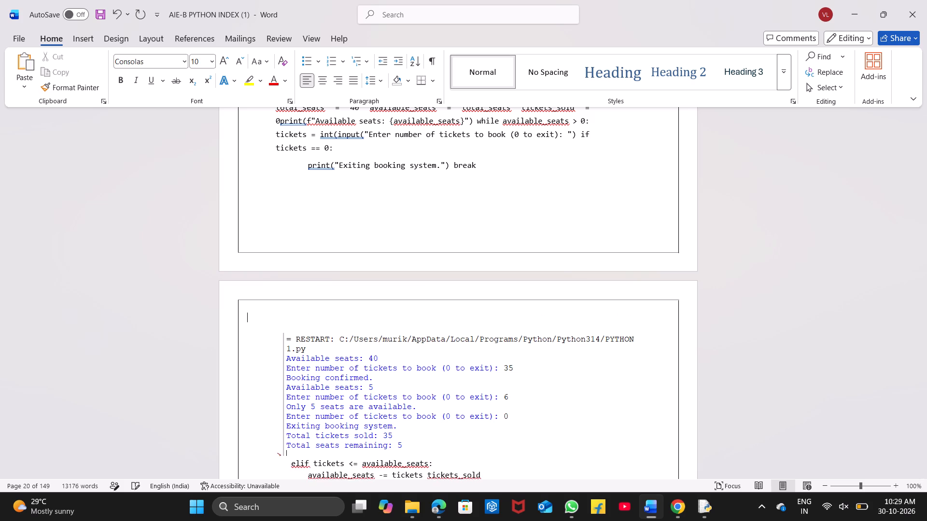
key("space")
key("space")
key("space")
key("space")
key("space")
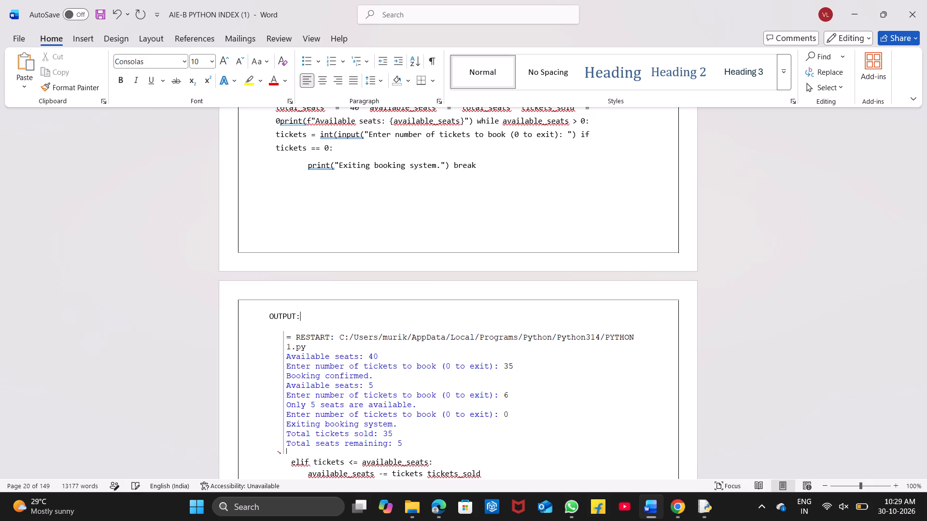
Copy the stray "elif tickets <= available_seats:" code lines below the bus ticket output picture and remove them from there.
scroll(584, 169, "down", 3)
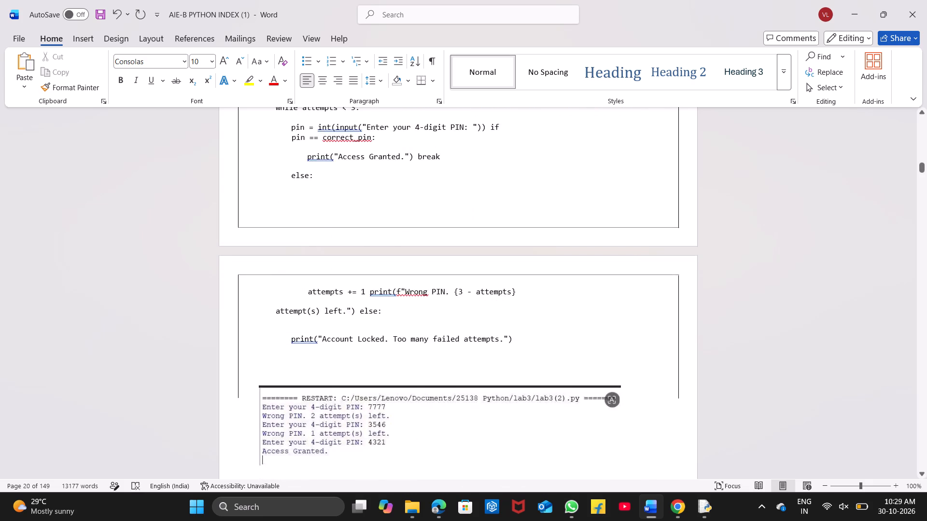
scroll(584, 169, "up", 2)
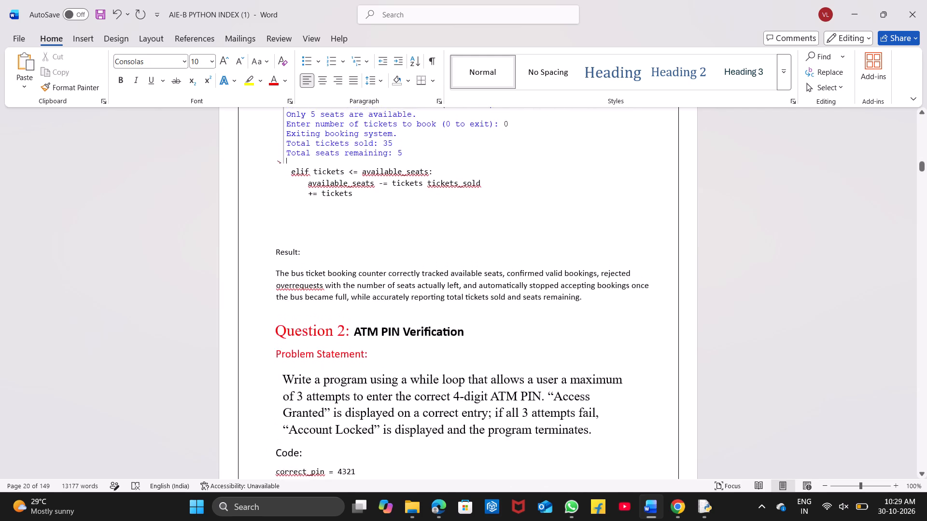
scroll(584, 169, "up", 3)
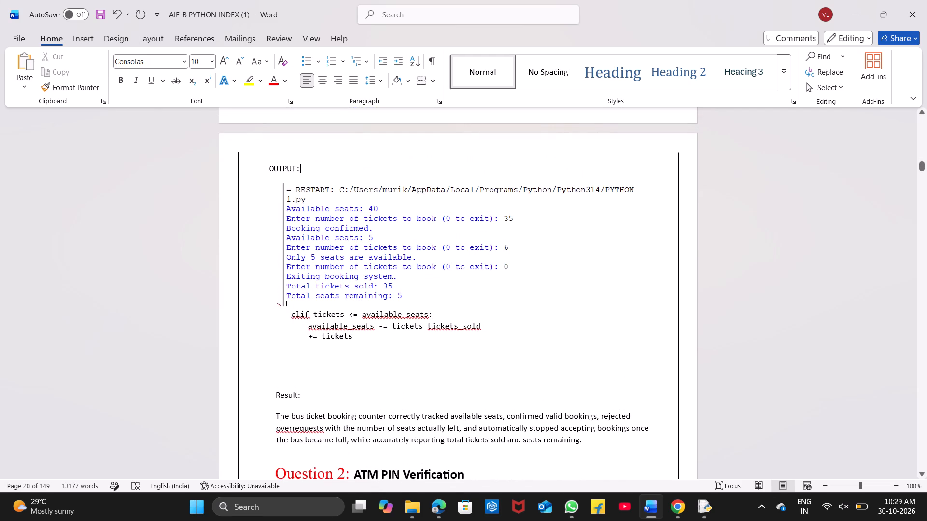
left_click(284, 315)
left_click_drag(293, 314, 355, 334)
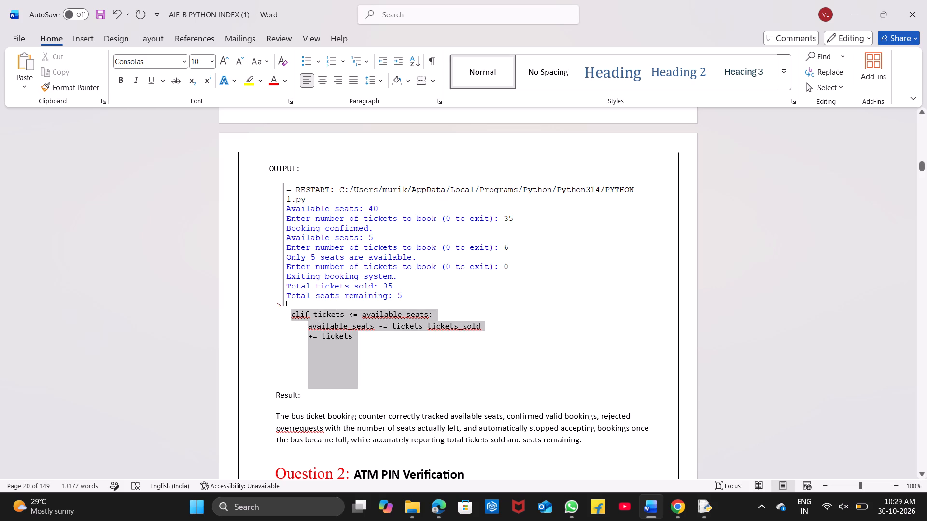
left_click_drag(355, 334, 357, 333)
left_click_drag(357, 333, 354, 332)
key("ctrl+c")
key("BackSpace")
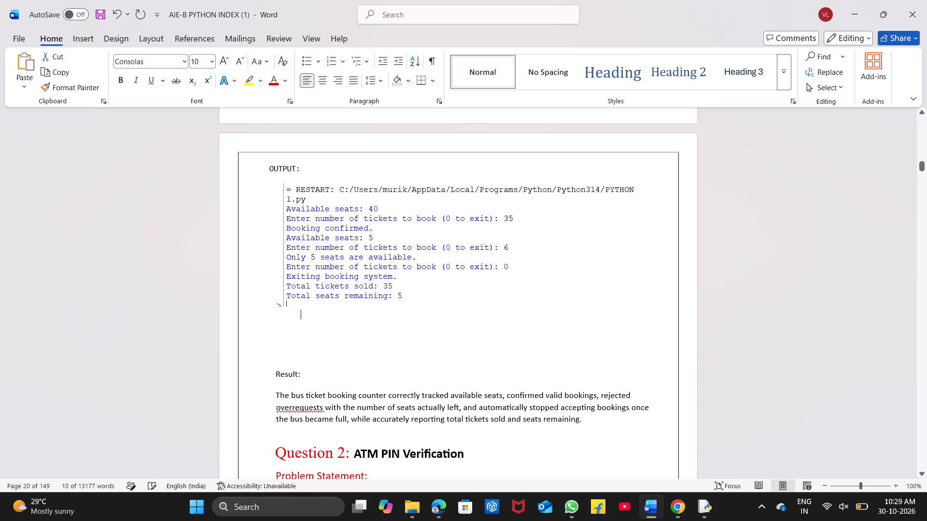
Paste the copied "elif tickets <= available_seats:" code lines on a new line below the "Exiting booking system." line in Question 1's code.
scroll(366, 292, "up", 2)
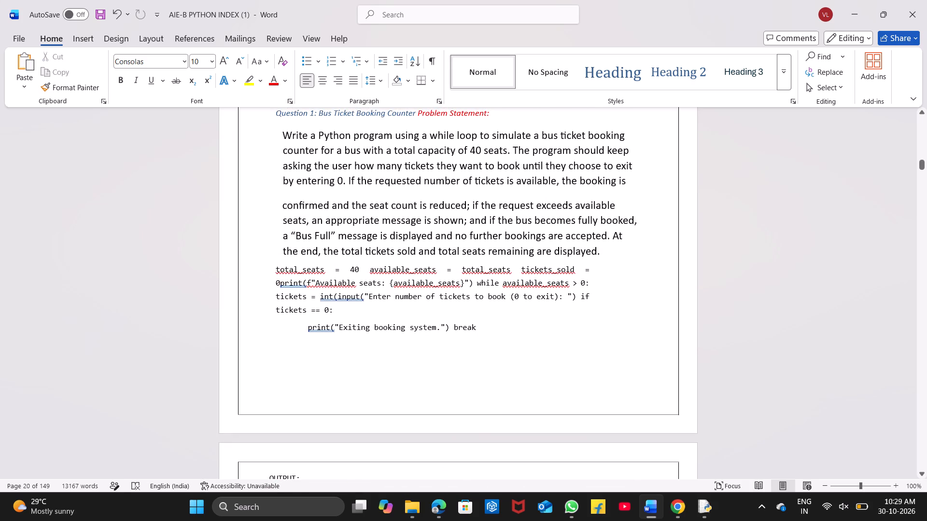
left_click(481, 325)
key("Return")
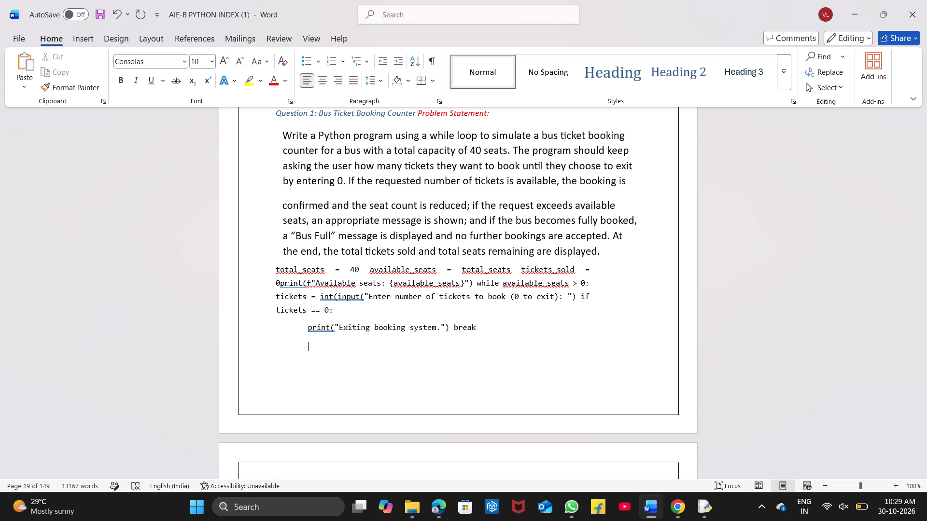
key("ctrl+v")
Review the code and output pictures of the Question 1 to 3 sections, ending at the ATM PIN Verification output.
scroll(576, 317, "right", 1)
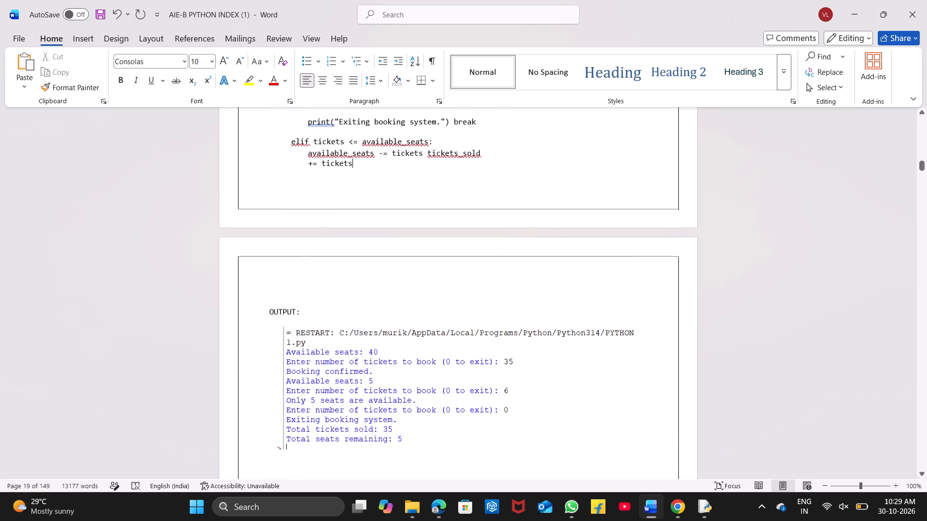
scroll(576, 317, "right", 1)
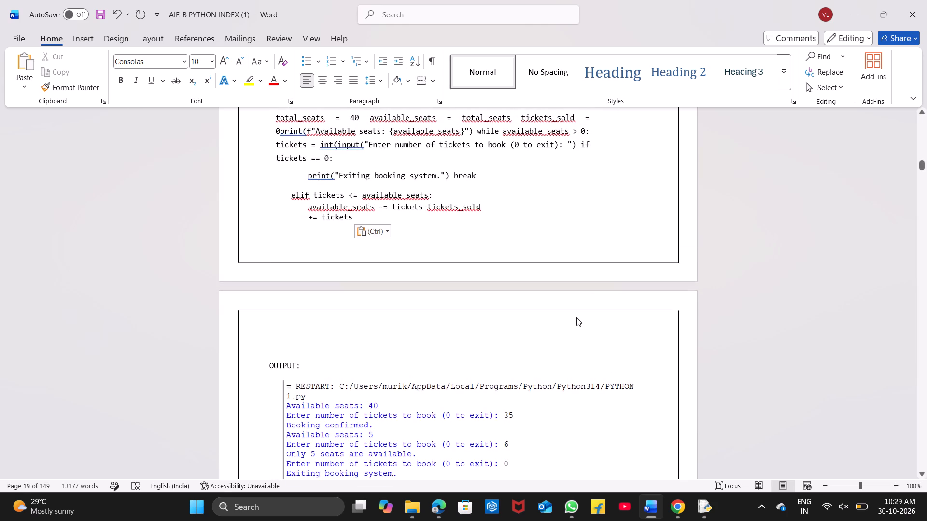
scroll(576, 317, "right", 1)
scroll(576, 317, "up", 2)
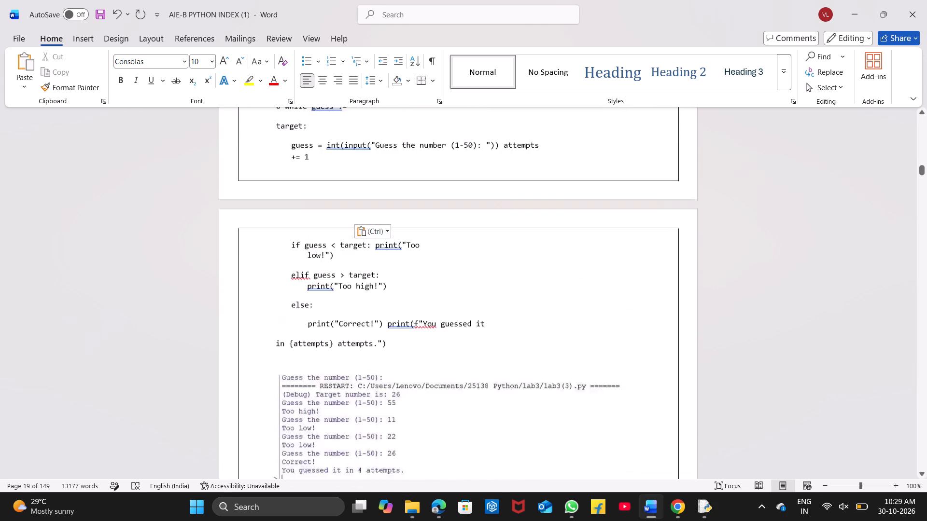
scroll(576, 317, "up", 7)
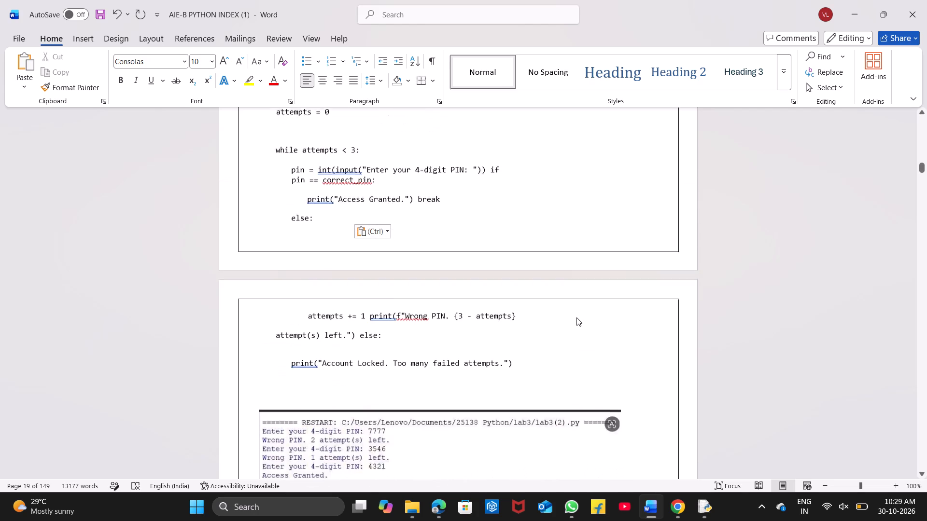
scroll(576, 317, "up", 1)
scroll(576, 317, "down", 1)
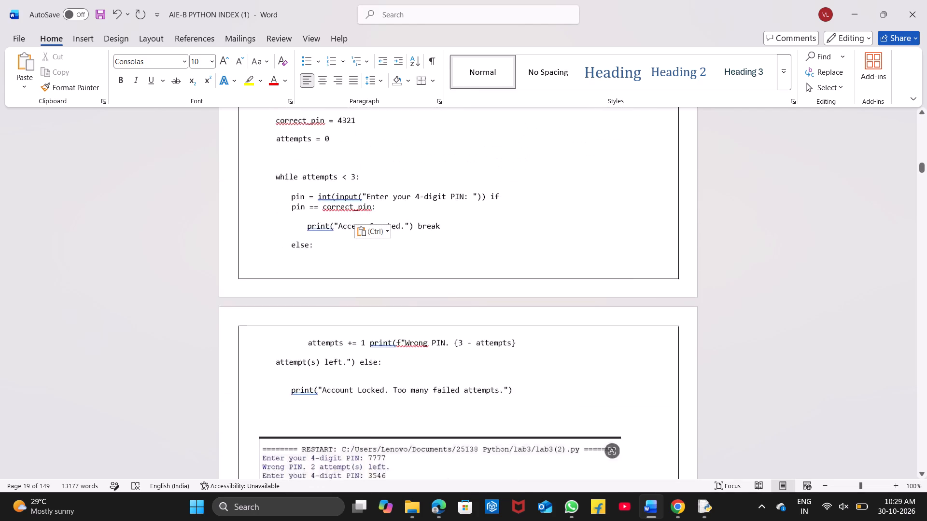
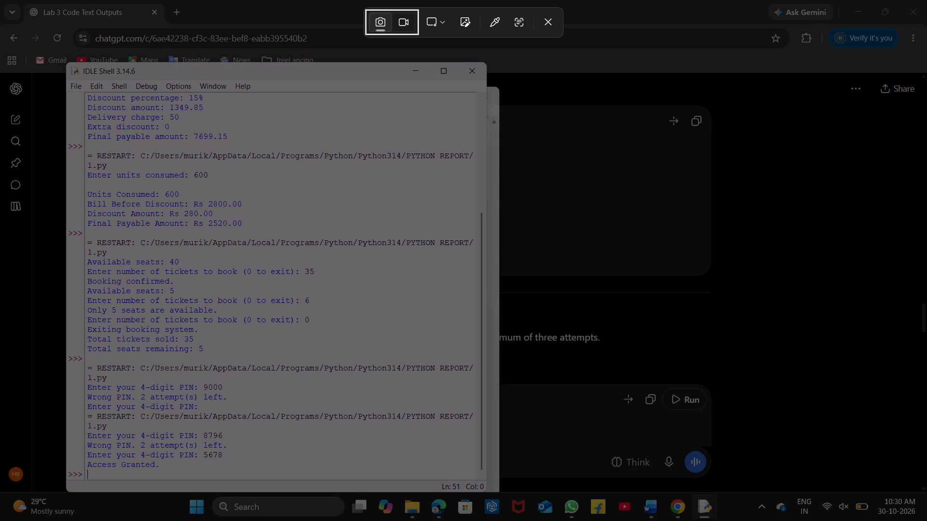
Capture the latest PIN verification run in the IDLE Shell and replace Question 2's old output picture in Word with it.
left_click_drag(75, 407, 327, 471)
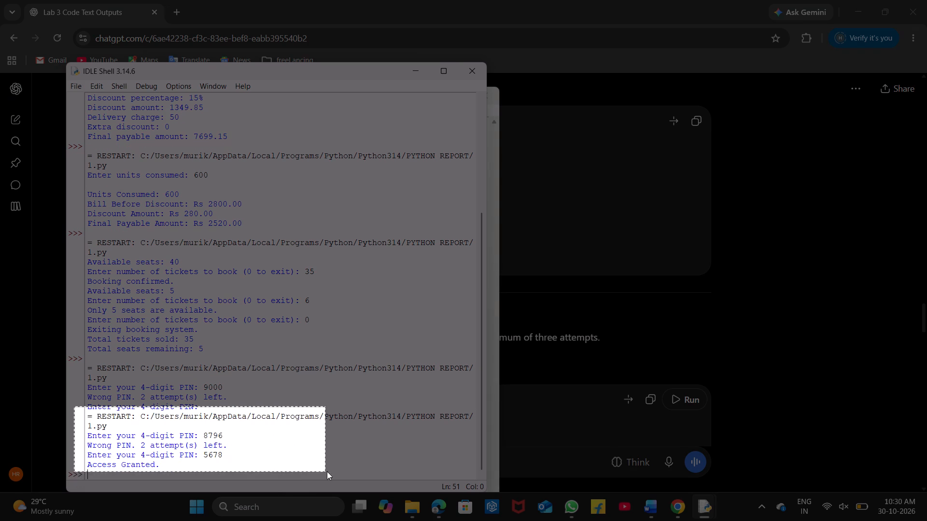
left_click_drag(327, 471, 408, 479)
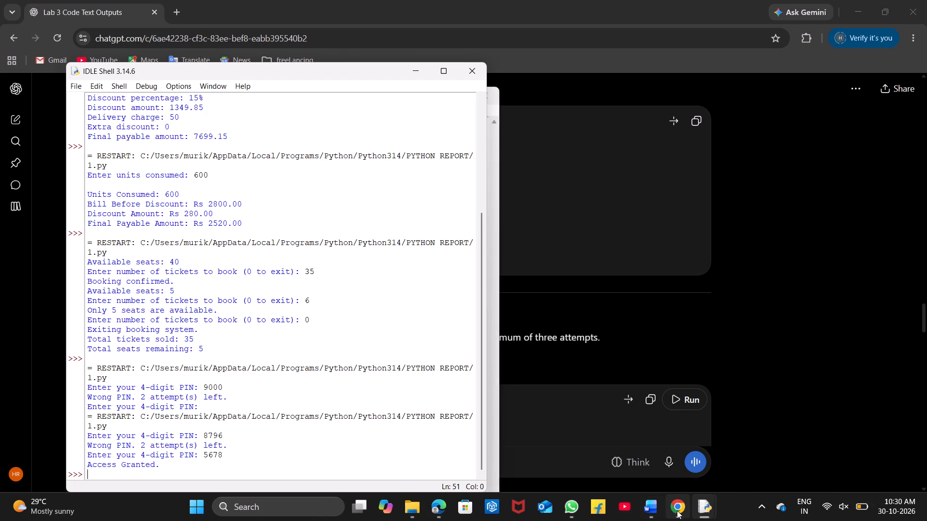
left_click(656, 468)
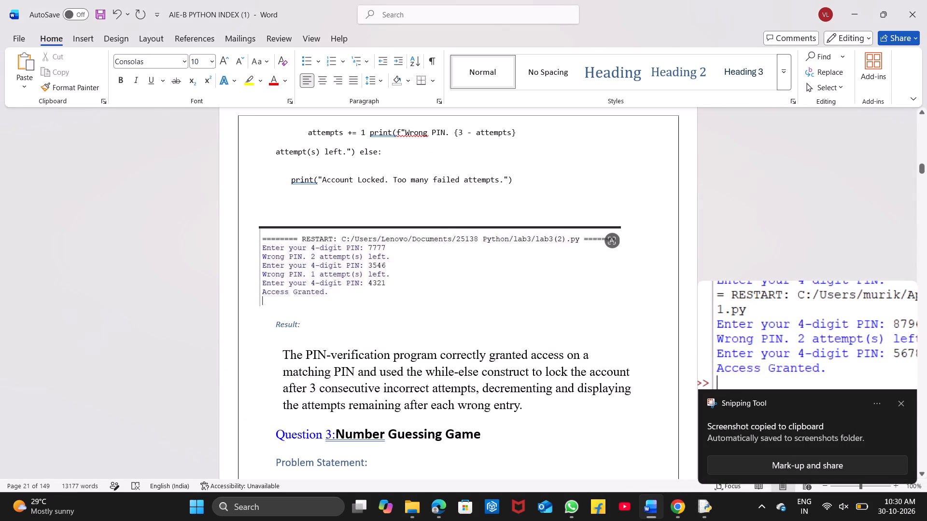
left_click(378, 280)
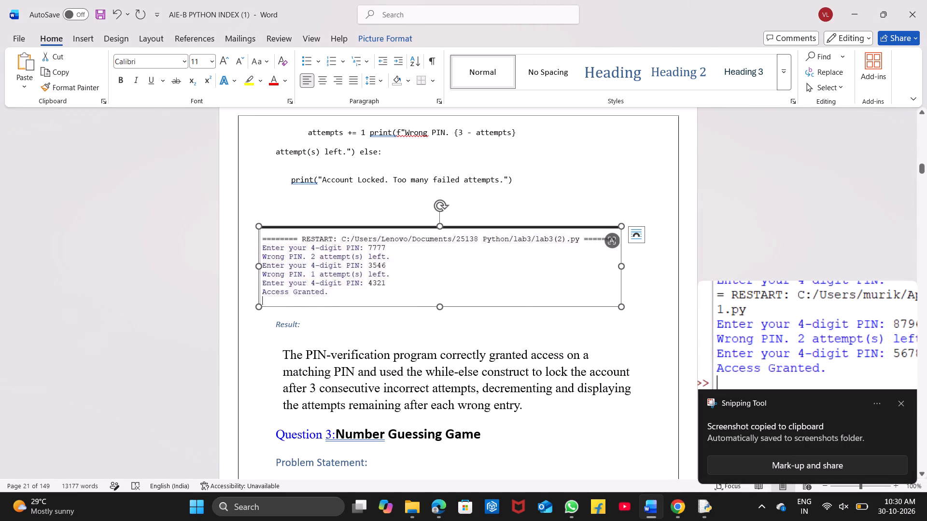
key("BackSpace")
key("ctrl+v")
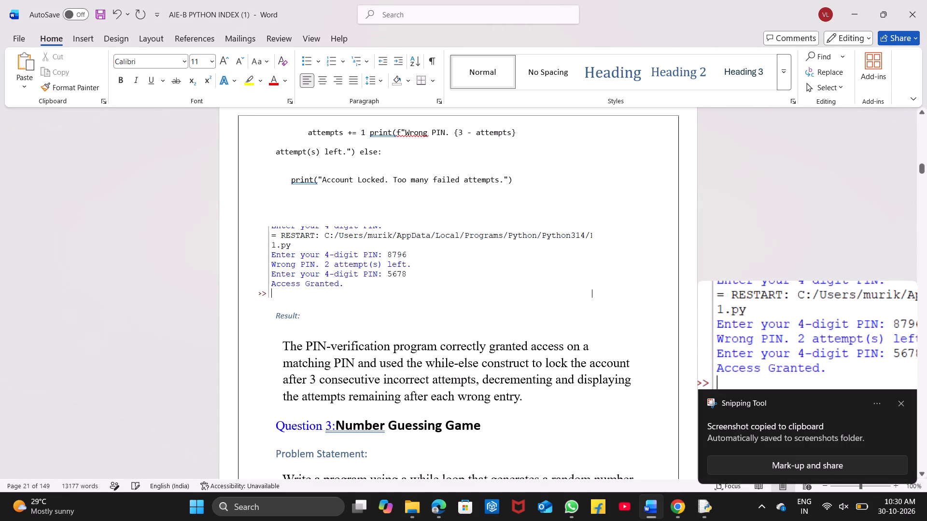
Add the label "OUTPUT:" on a new line below the "Account Locked. Too many failed attempts." code line.
left_click(525, 179)
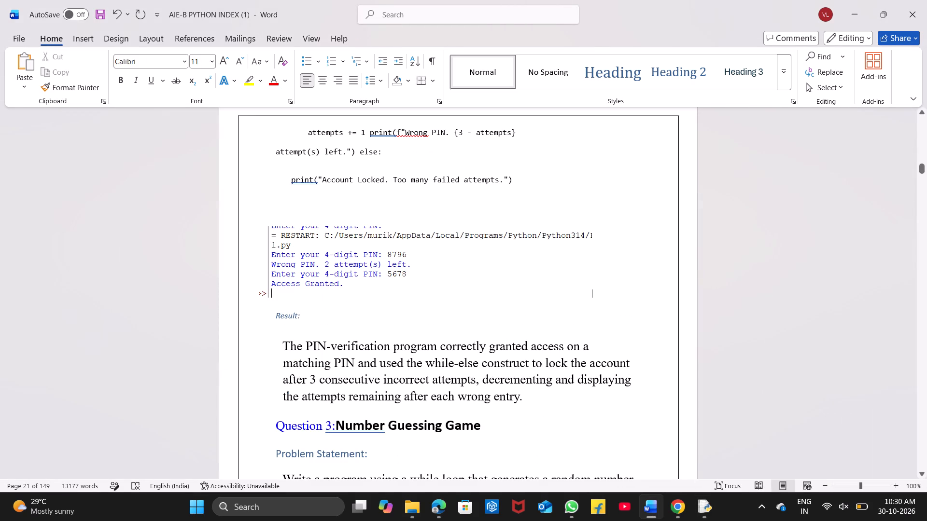
key("Return")
type("OU")
key("p")
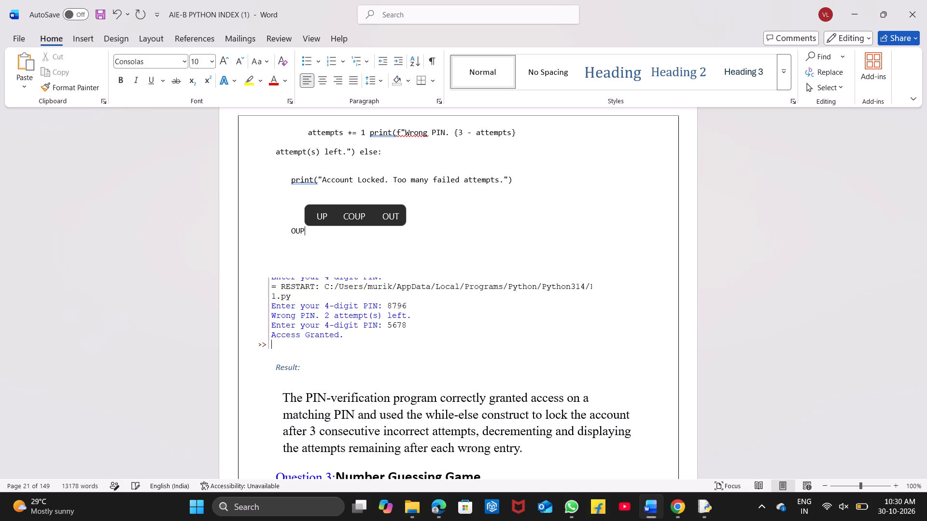
type("UT")
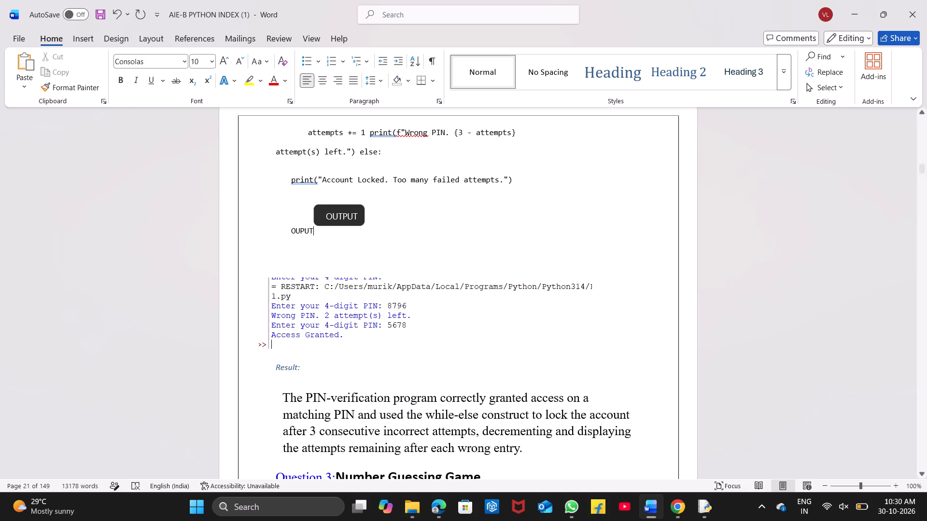
left_click(348, 212)
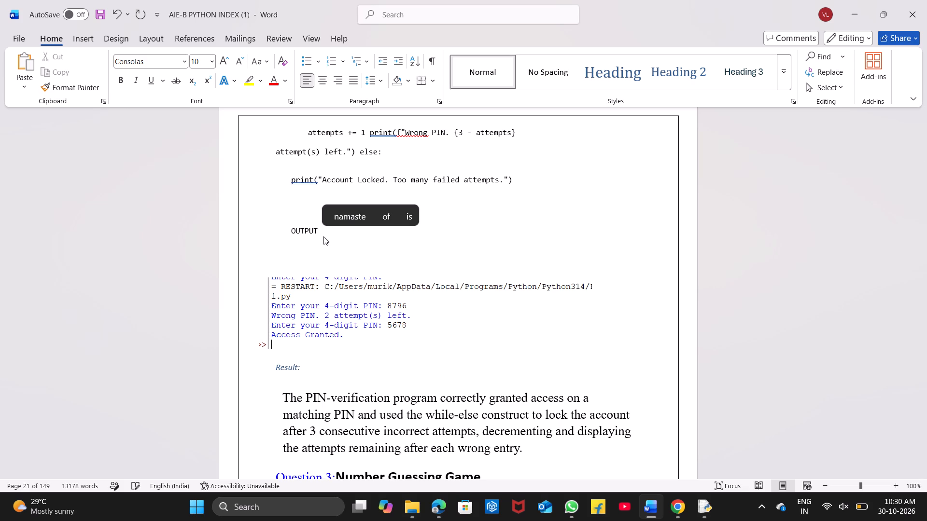
key("BackSpace")
key("shift+colon")
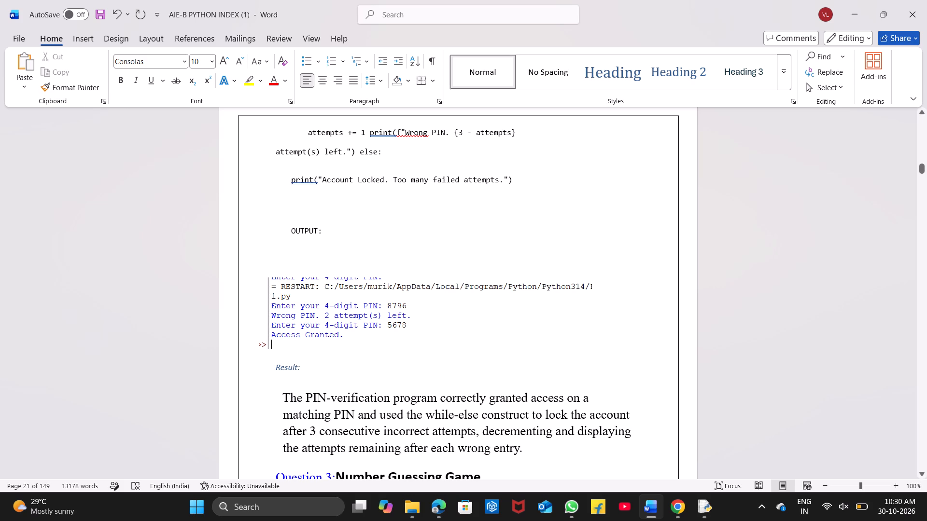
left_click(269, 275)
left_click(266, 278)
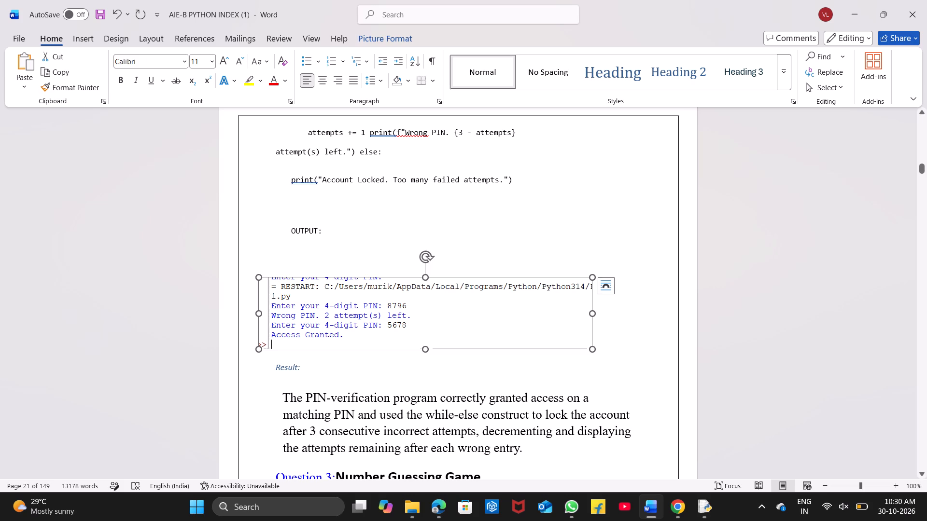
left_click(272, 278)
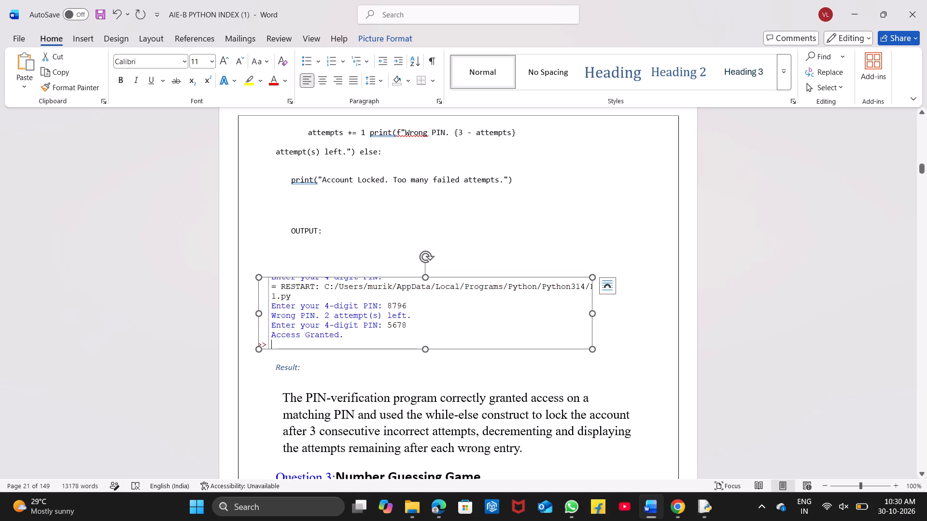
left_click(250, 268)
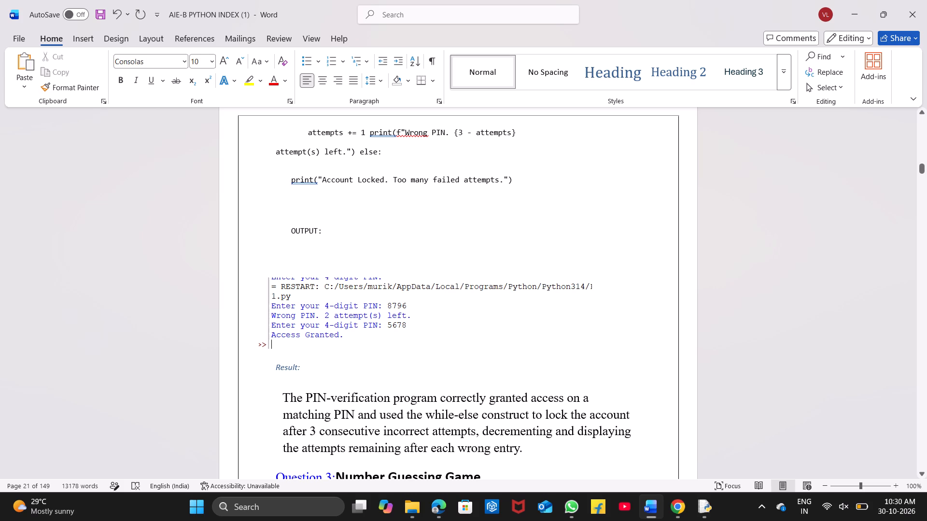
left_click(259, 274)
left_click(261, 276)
Review the Question 3 Number Guessing Game section, from its problem statement and code to its output picture.
scroll(335, 273, "right", 1)
scroll(335, 273, "up", 3)
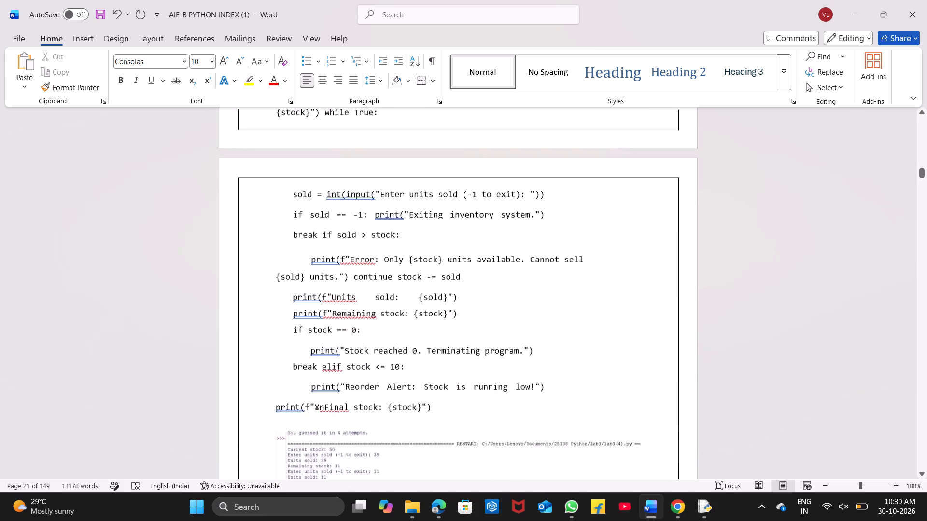
scroll(335, 273, "up", 6)
scroll(335, 273, "right", 1)
scroll(335, 273, "up", 1)
scroll(335, 273, "right", 1)
scroll(335, 273, "down", 1)
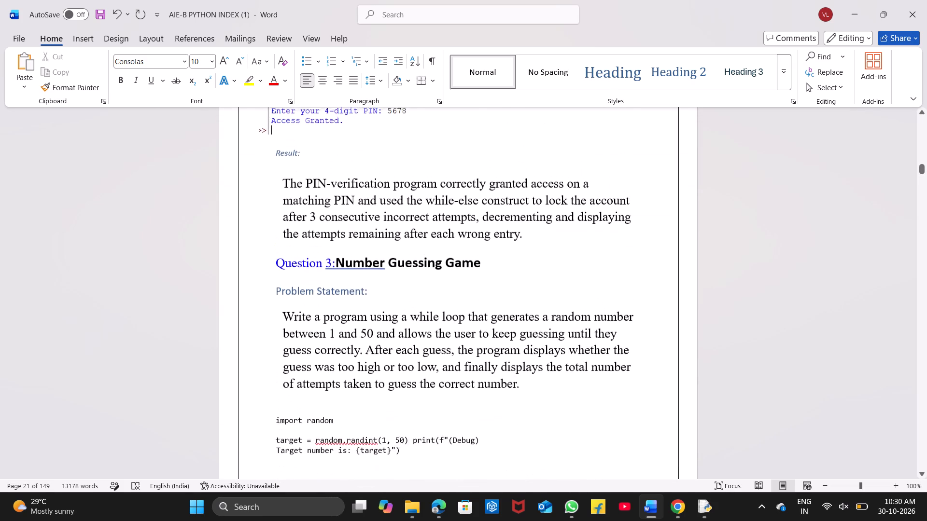
scroll(335, 273, "down", 1)
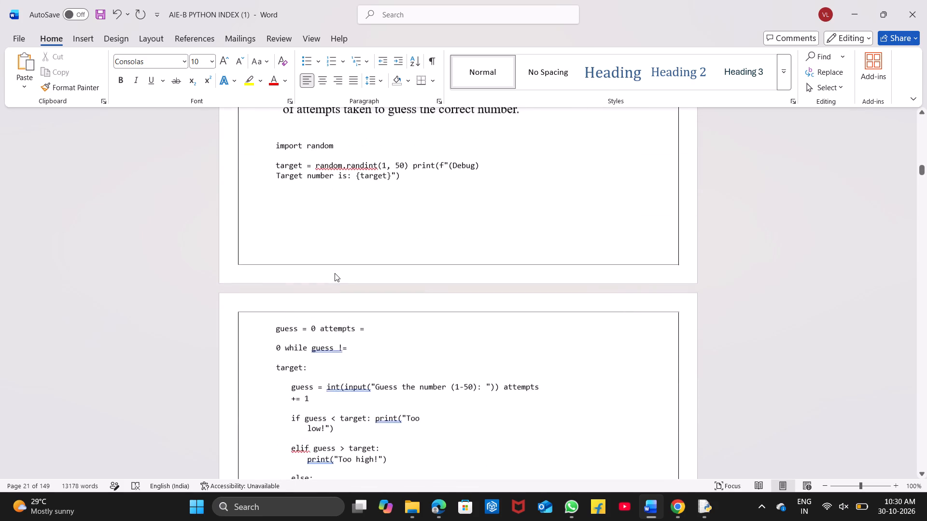
scroll(335, 273, "down", 1)
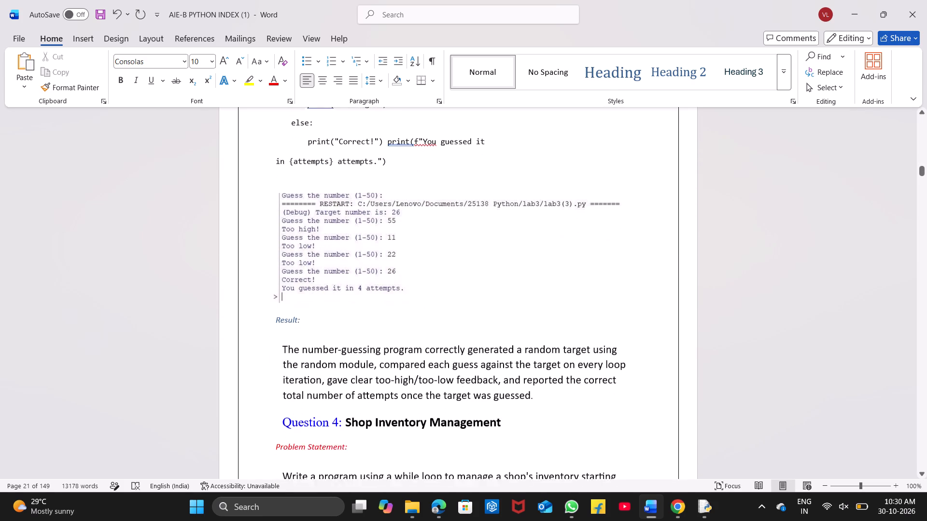
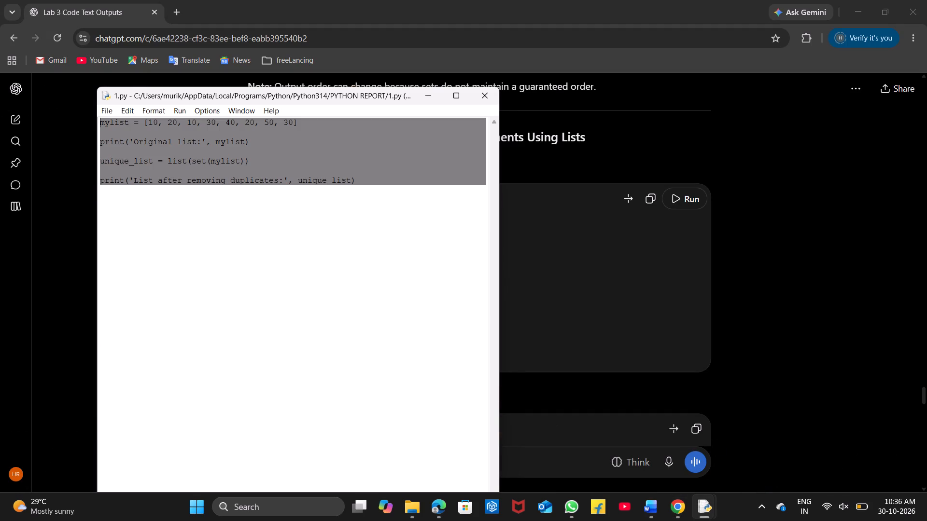
key("ctrl+v")
key("ctrl+s")
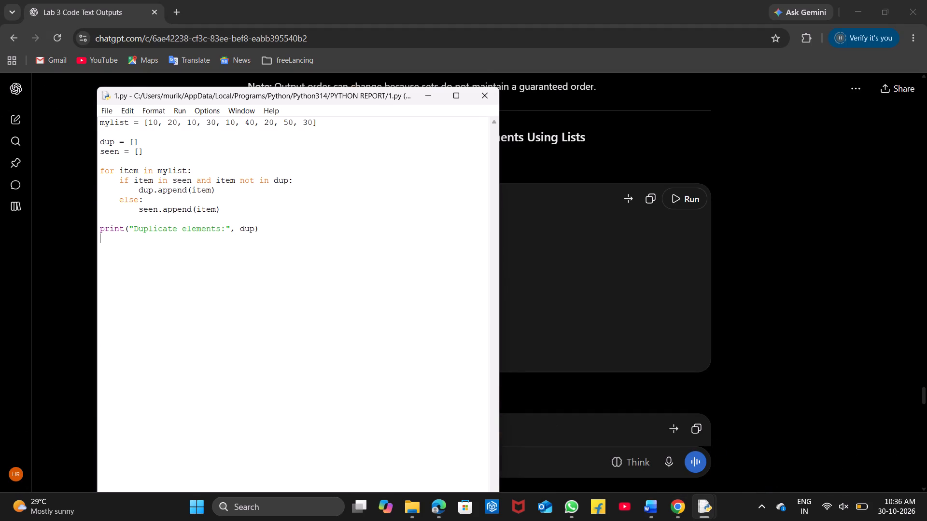
key("F5")
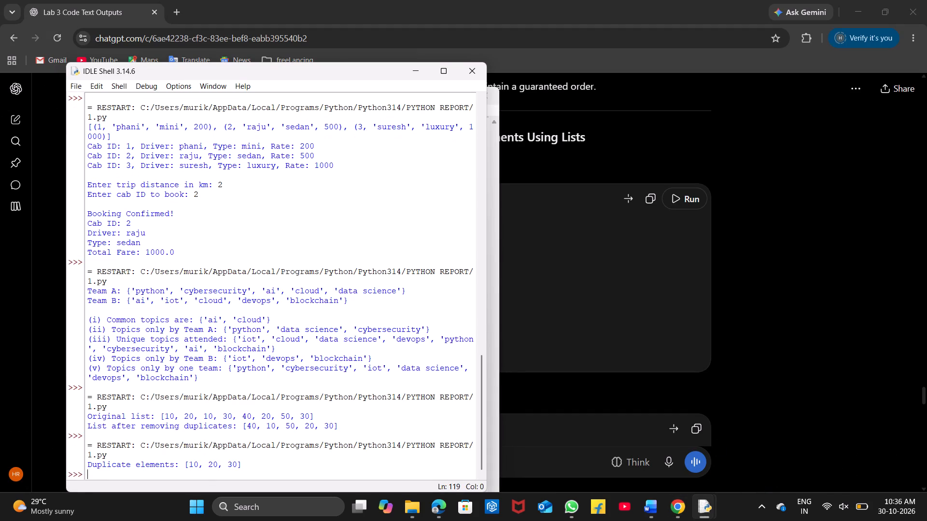
Capture the duplicate elements run from the IDLE Shell and replace the Lab 5 Question 4 output picture in Word with it.
key("shift+super+s")
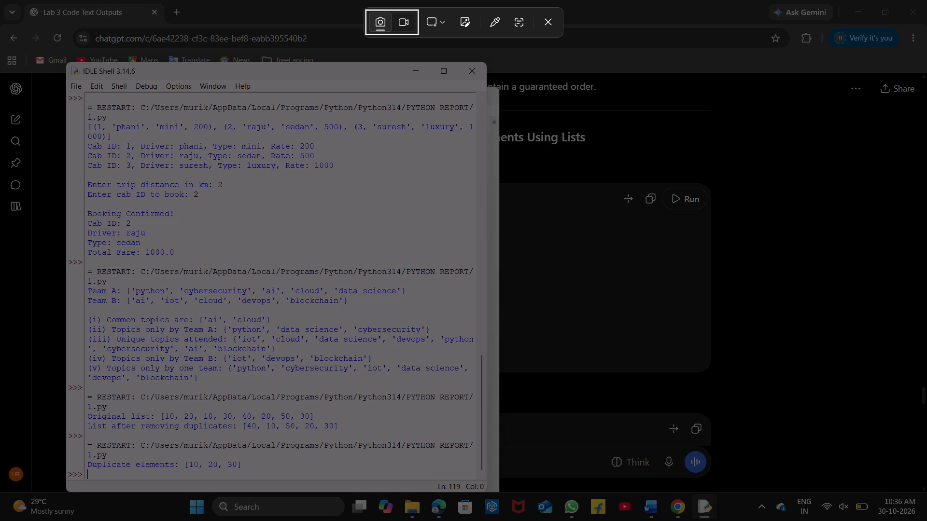
left_click_drag(77, 444, 418, 479)
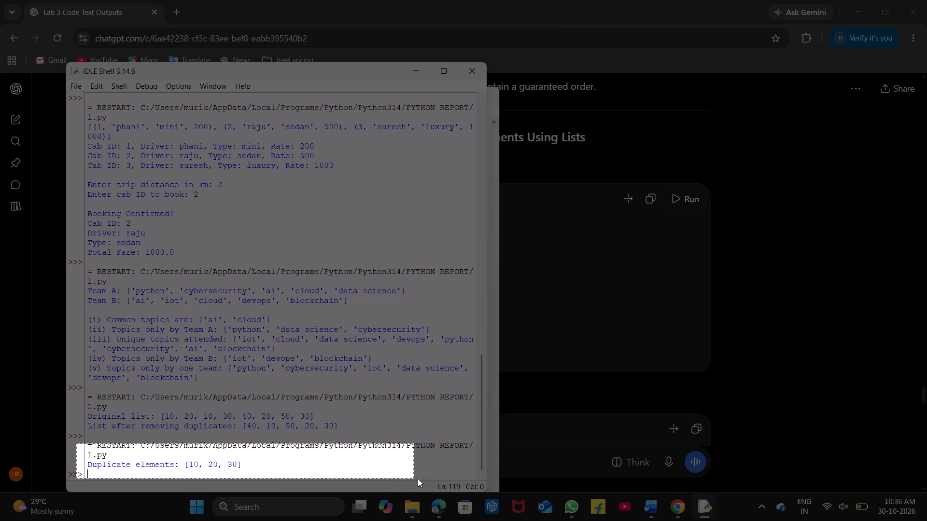
left_click_drag(418, 479, 433, 481)
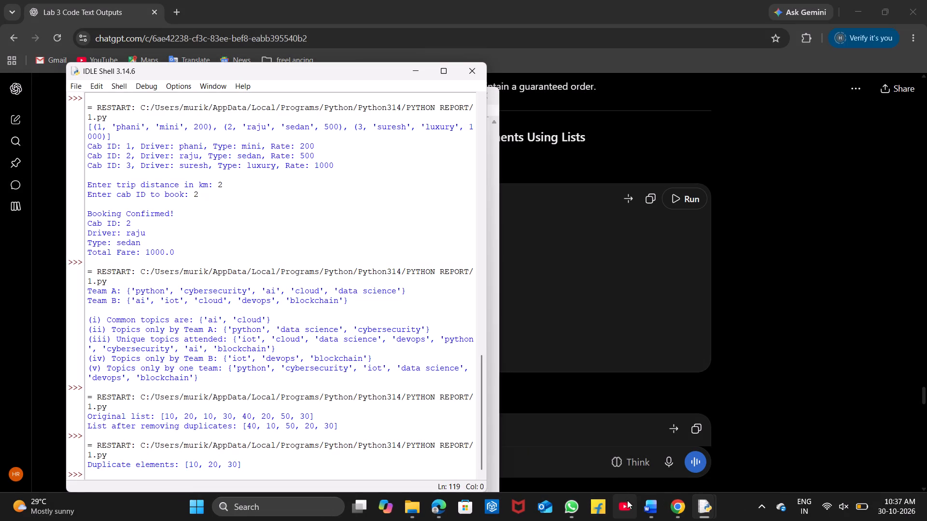
left_click(646, 455)
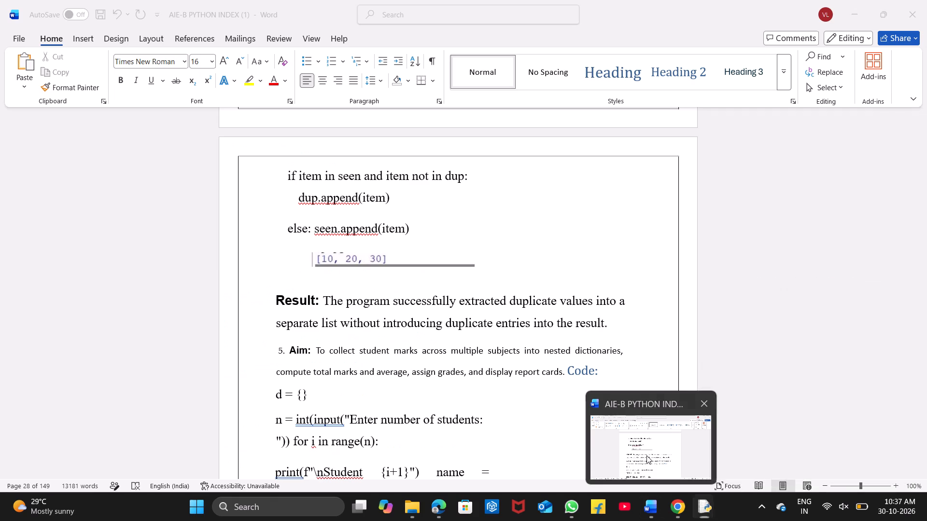
left_click(415, 262)
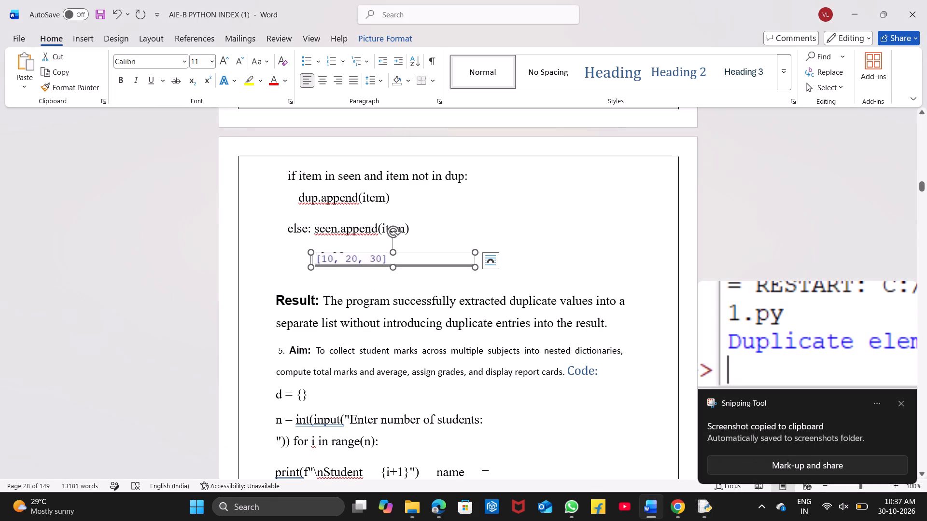
key("BackSpace")
key("ctrl+v")
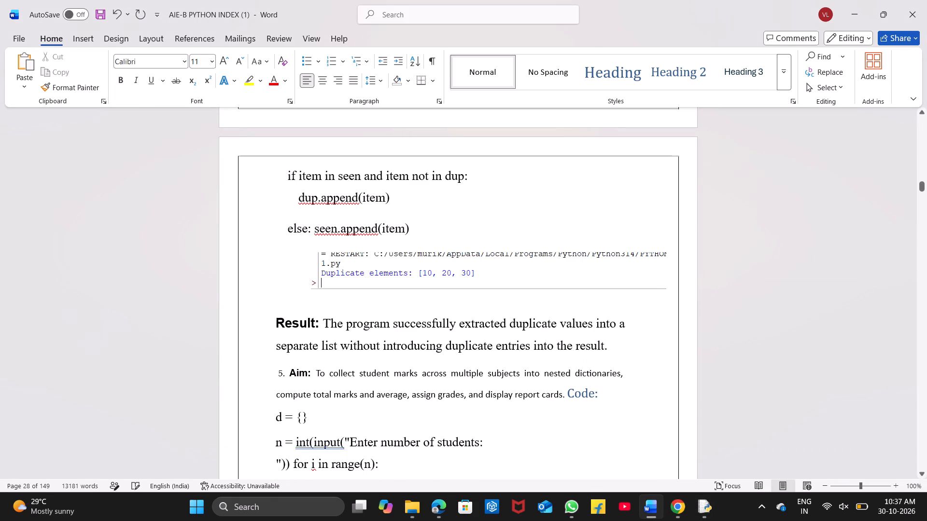
Add an "OUTPUT:" line between the Question 4 code and its output picture.
left_click(340, 267)
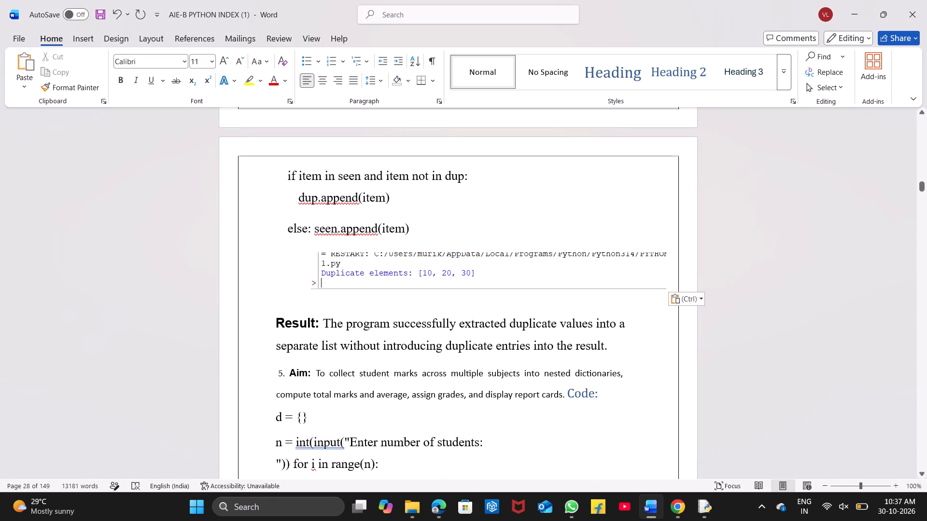
left_click(414, 229)
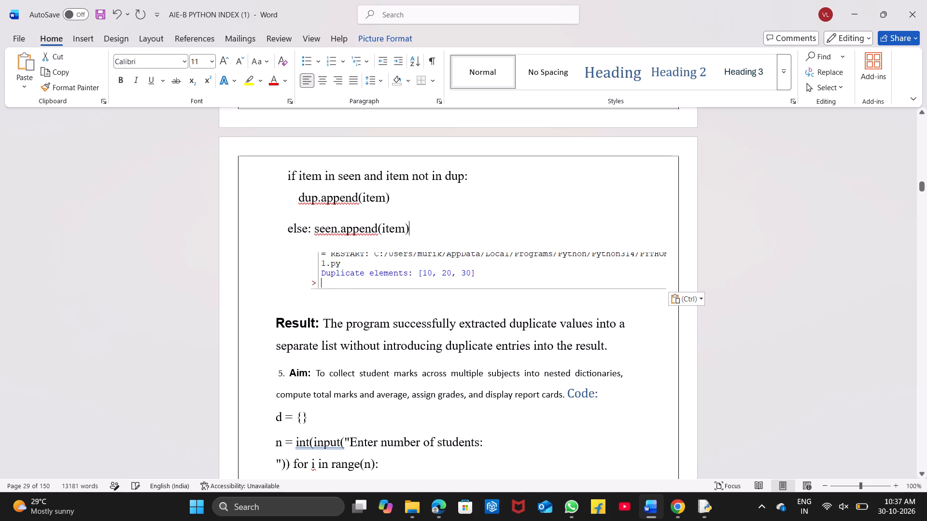
key("Return")
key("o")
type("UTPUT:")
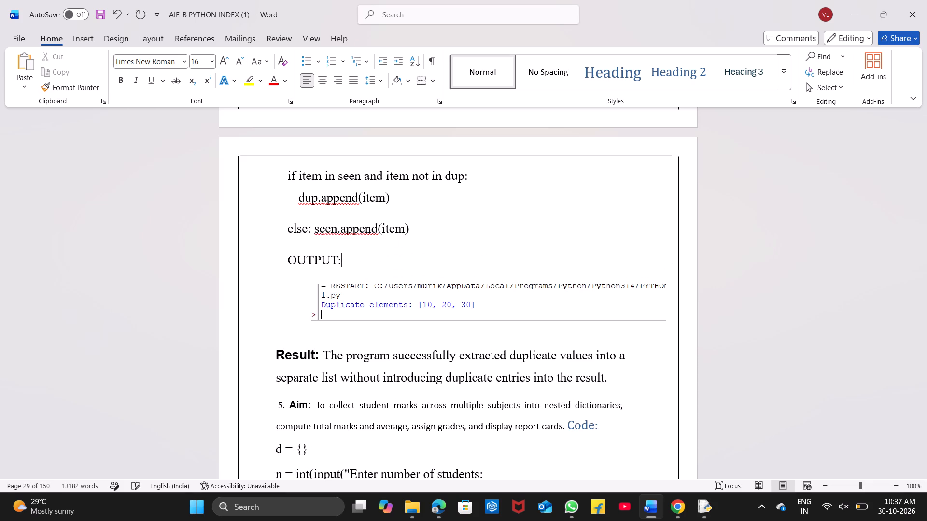
Replace the contents of 1.py with ChatGPT's Lab 5 Program 5 student report card code, save it and run it.
scroll(617, 302, "down", 5)
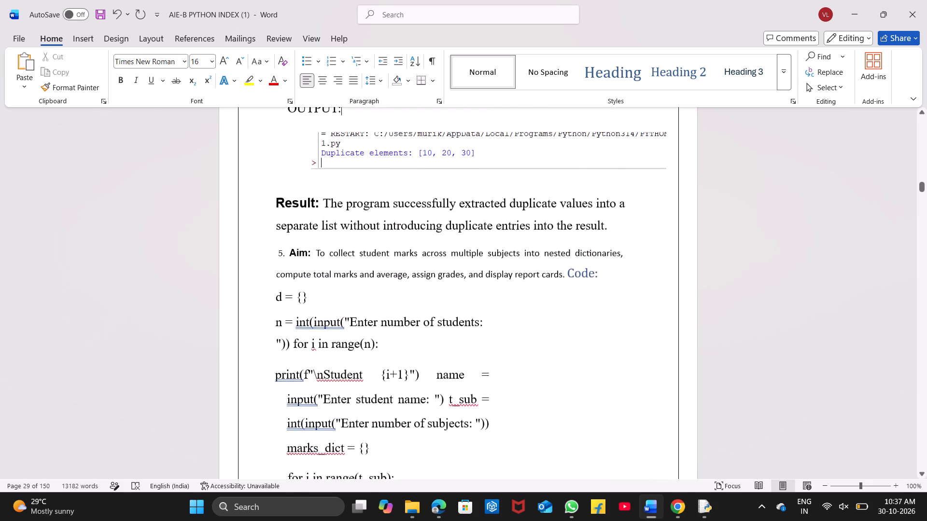
scroll(617, 302, "down", 8)
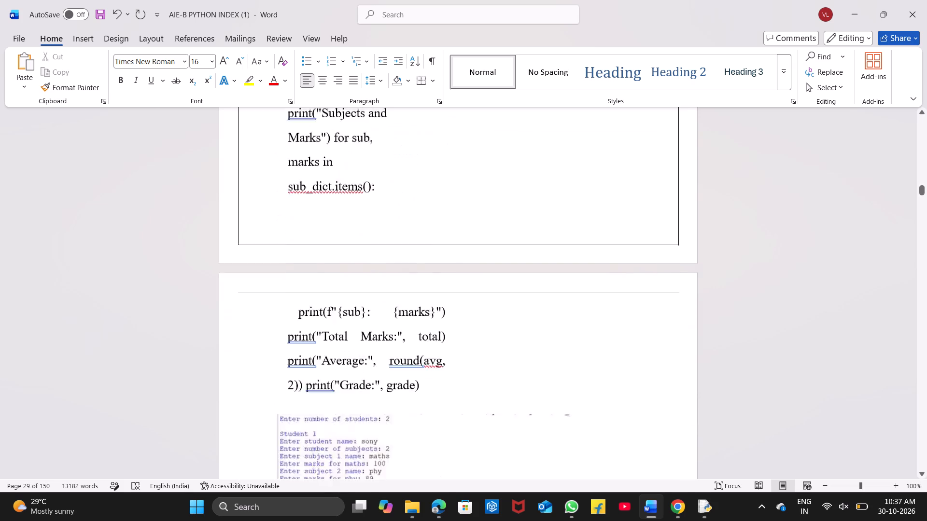
scroll(617, 302, "down", 2)
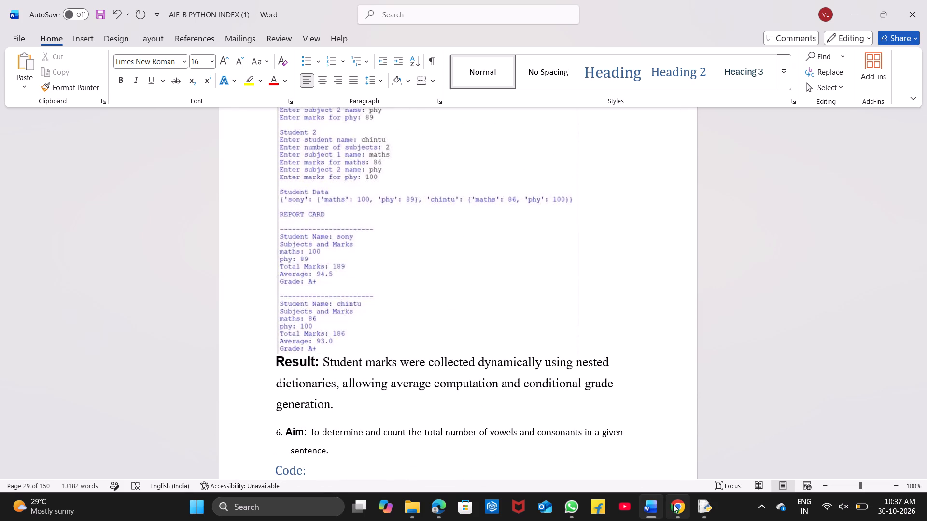
left_click(680, 448)
scroll(712, 283, "down", 1)
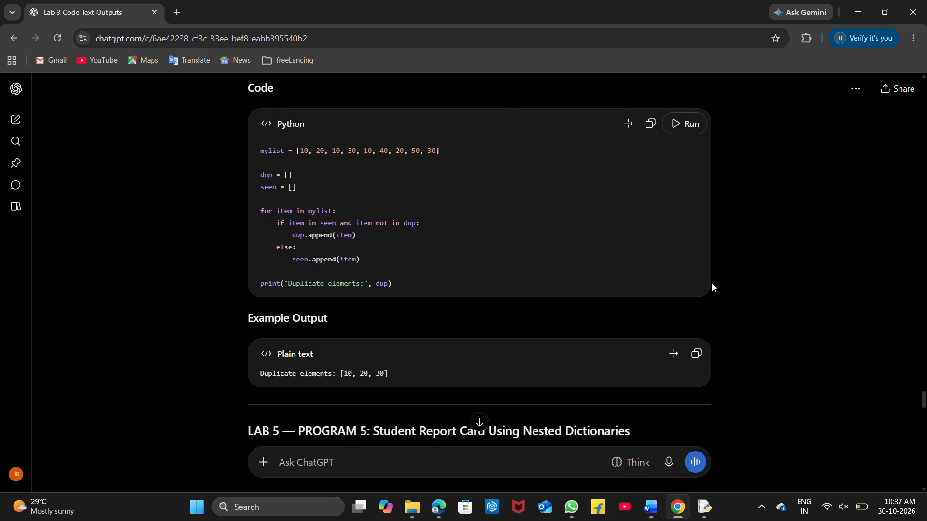
scroll(712, 283, "down", 6)
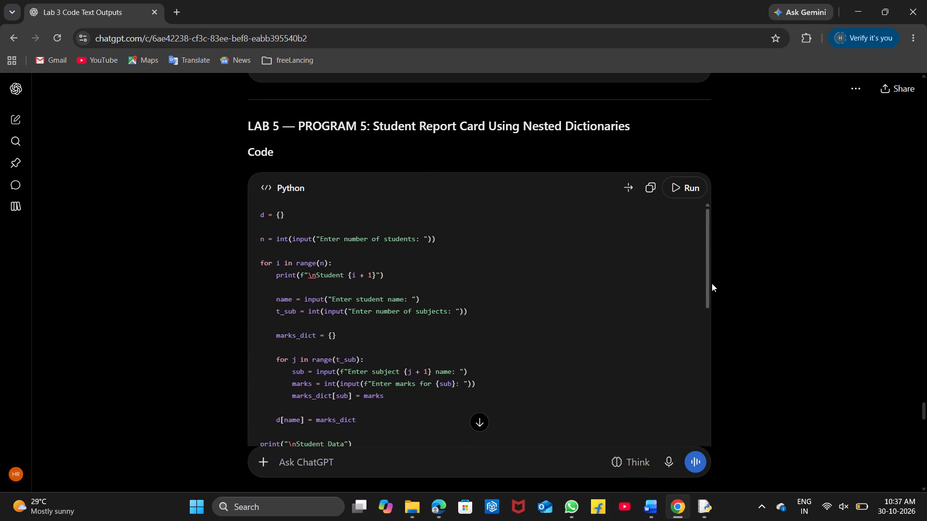
left_click(648, 188)
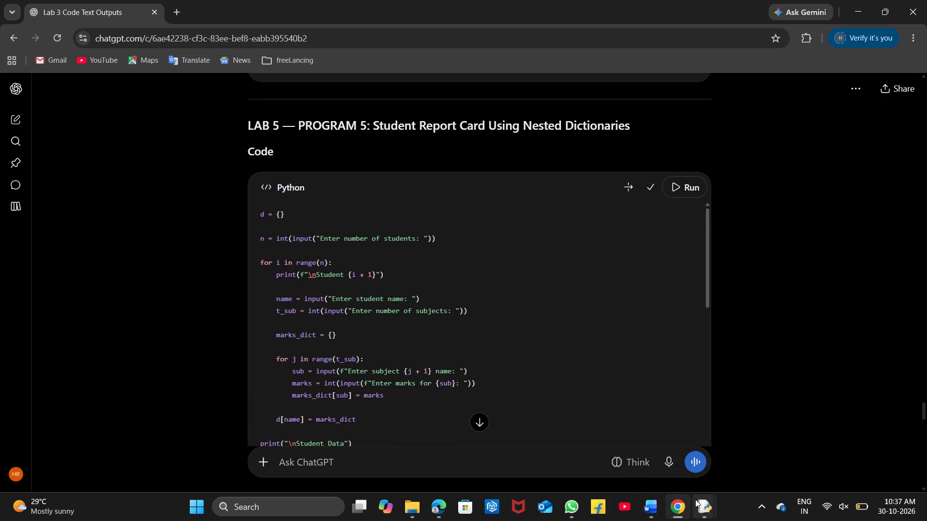
left_click(729, 439)
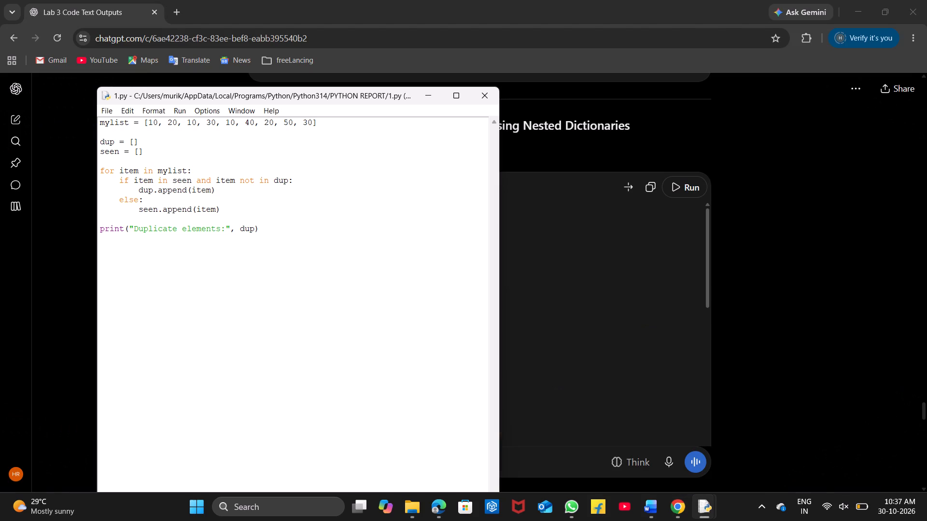
key("ctrl+a")
key("ctrl+v")
key("ctrl+s")
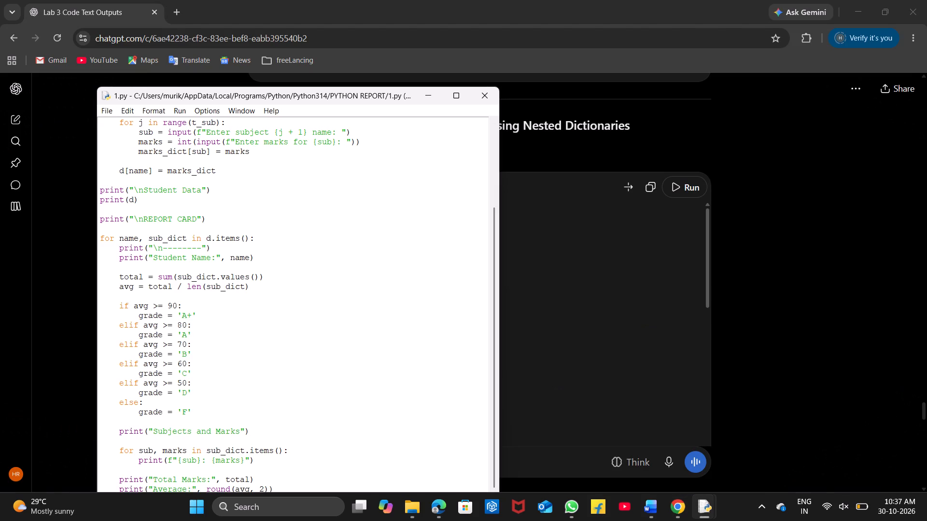
key("F5")
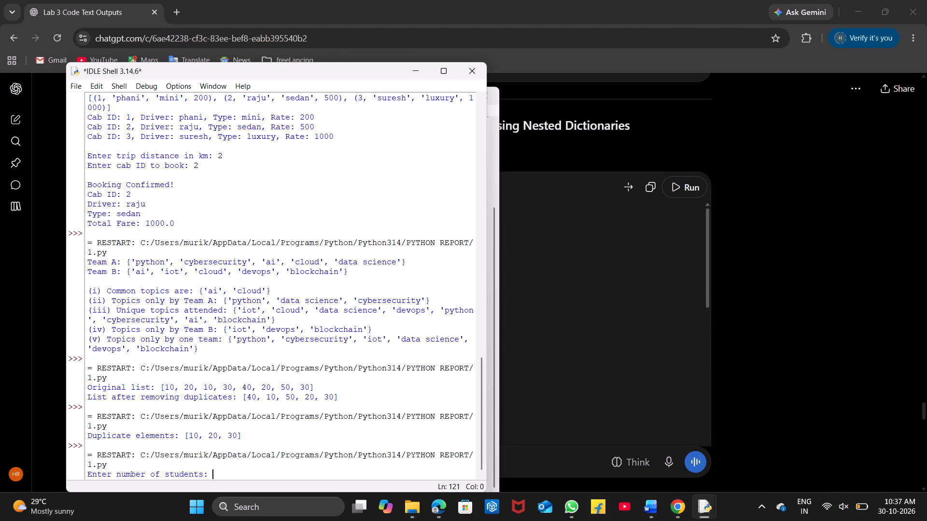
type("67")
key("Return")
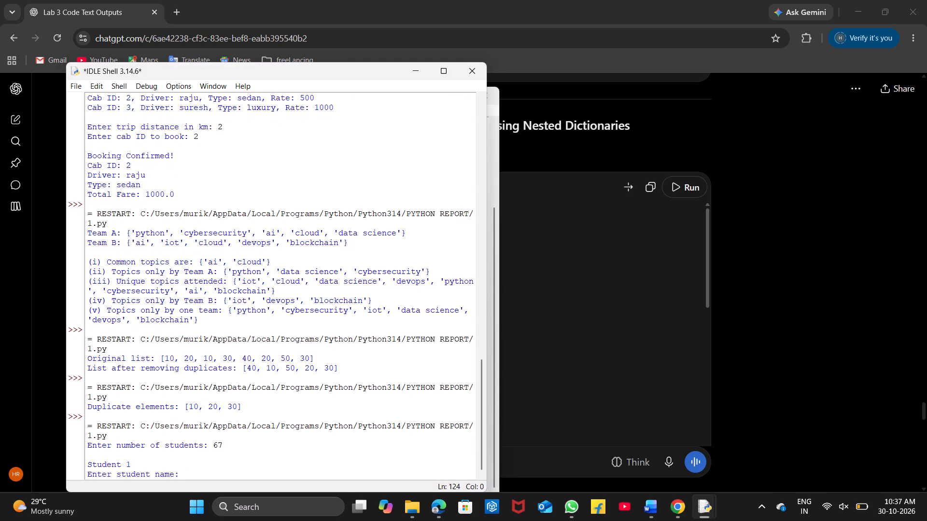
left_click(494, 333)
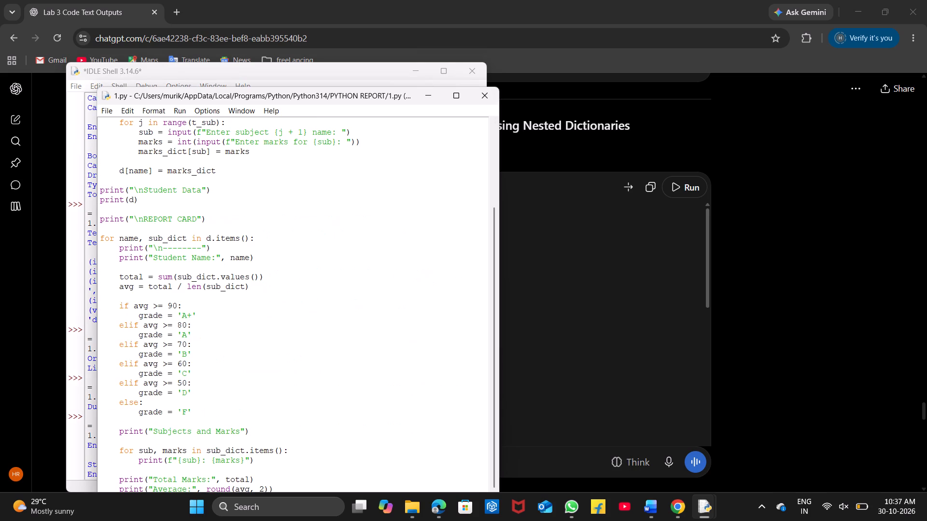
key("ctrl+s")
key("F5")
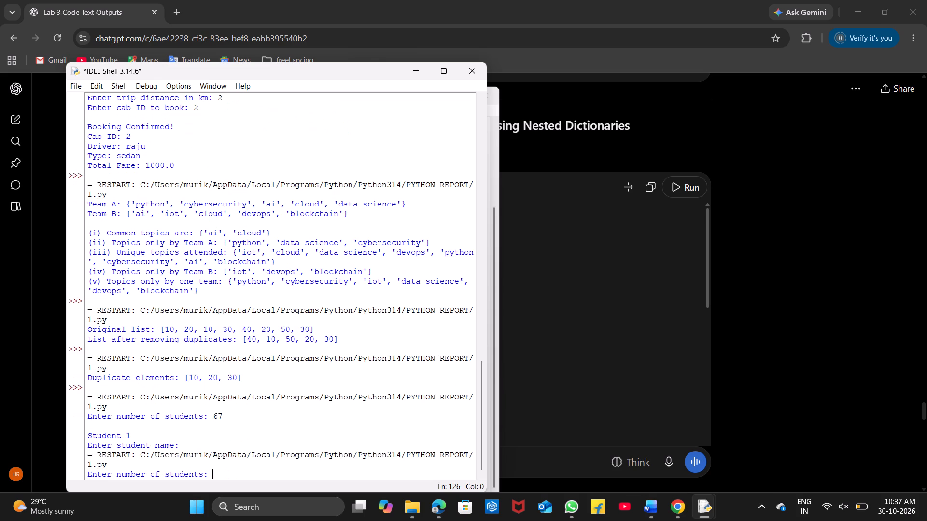
Enter 2 students in the running program, with student 1 as HARSHA and 2 subjects: C 89 and JAVA 80.
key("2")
key("Return")
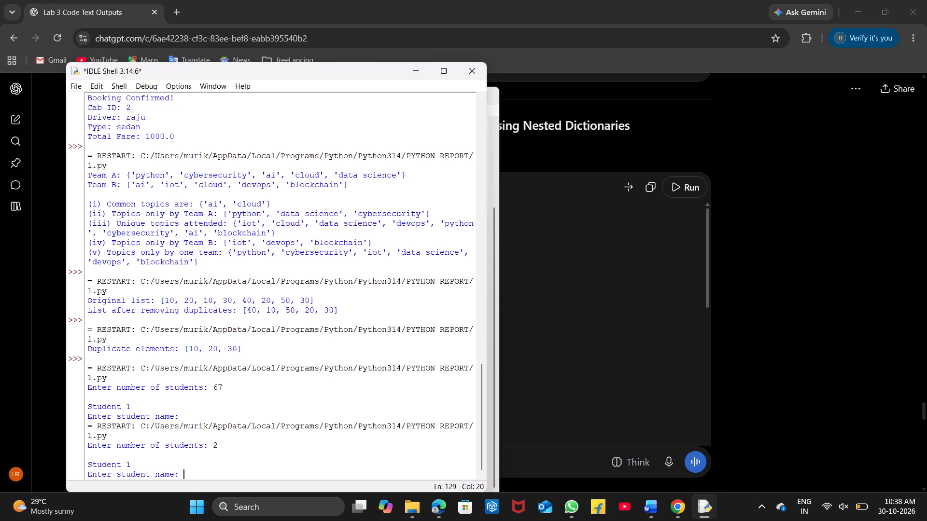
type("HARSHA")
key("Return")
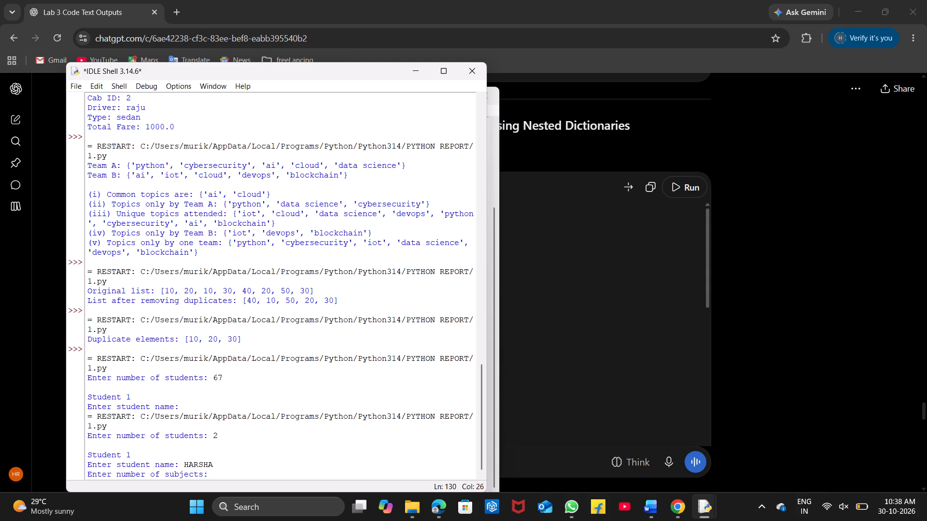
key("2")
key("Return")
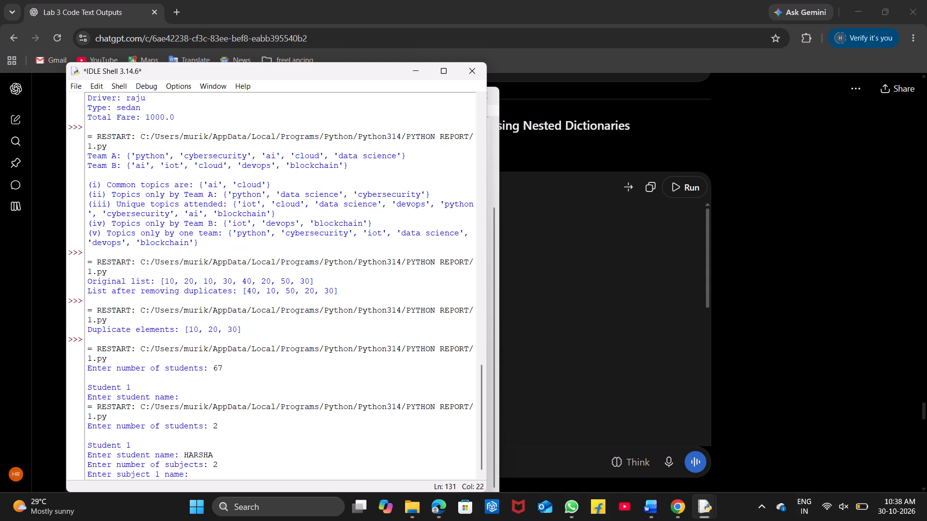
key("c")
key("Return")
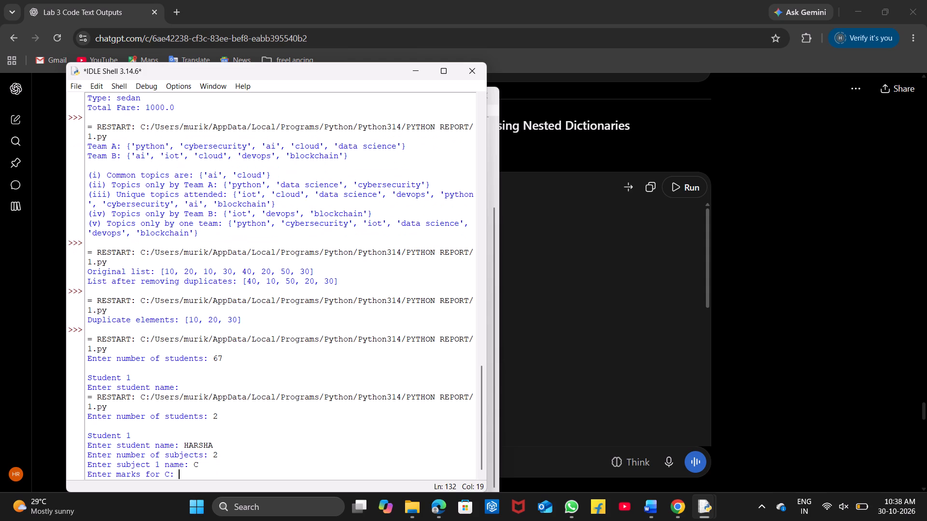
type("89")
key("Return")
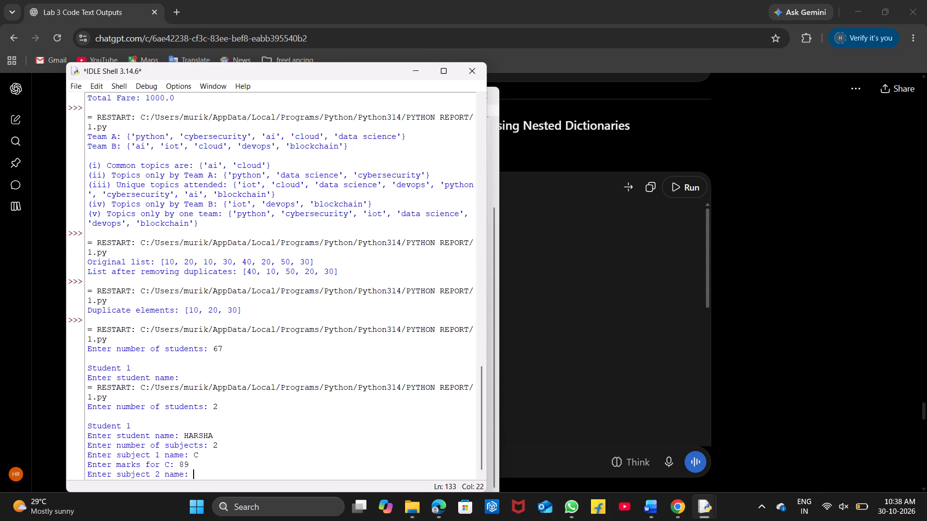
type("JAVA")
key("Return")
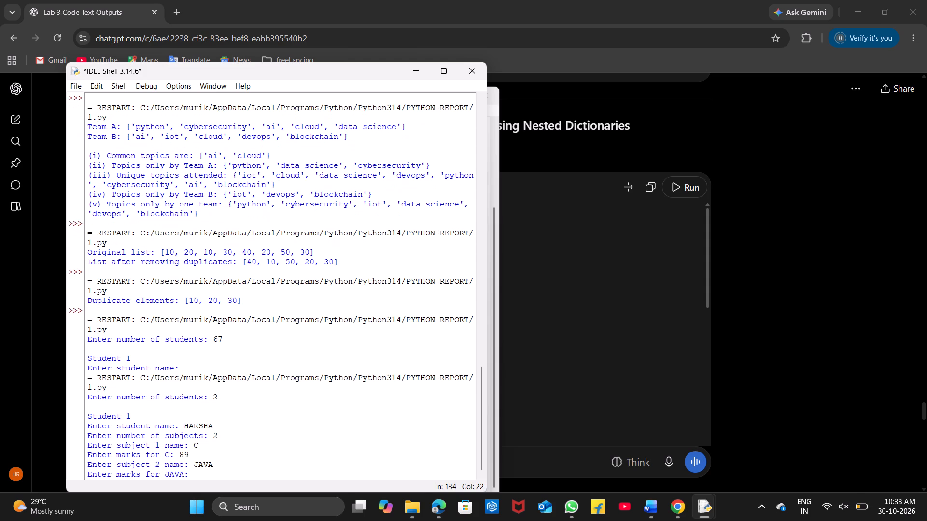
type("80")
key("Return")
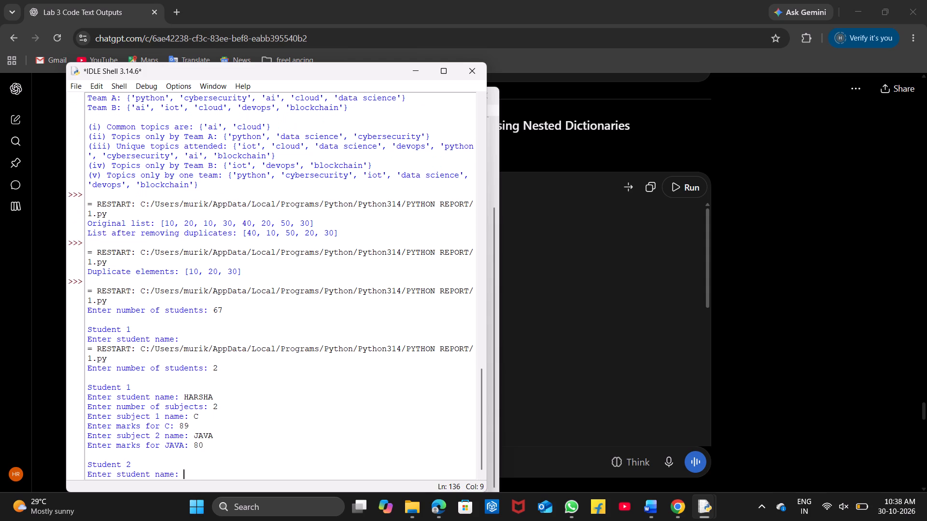
Enter student 2 as KAVYA with 2 subjects, C 90 and JAVA 56, to complete the report card run.
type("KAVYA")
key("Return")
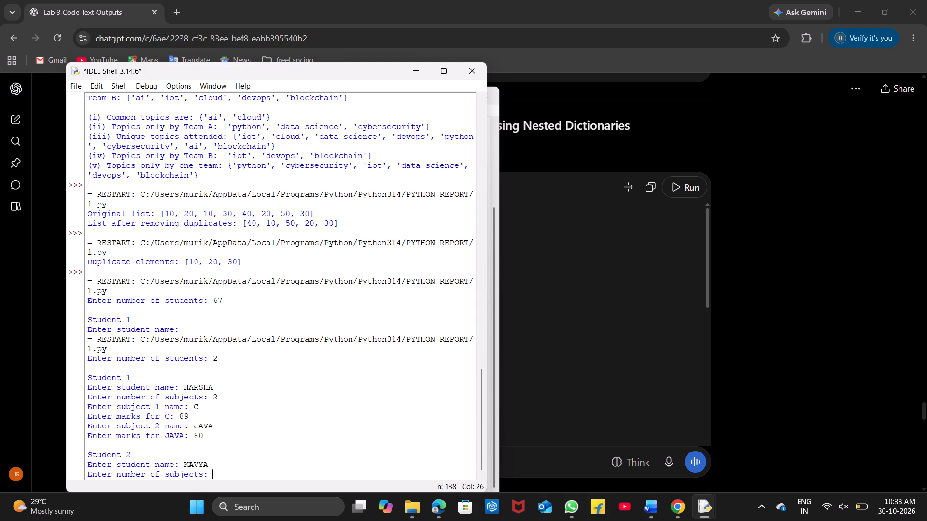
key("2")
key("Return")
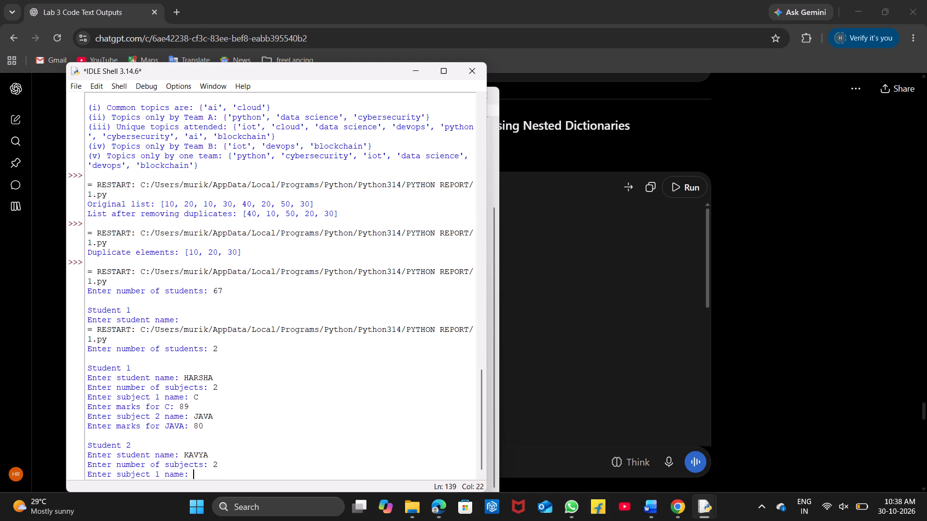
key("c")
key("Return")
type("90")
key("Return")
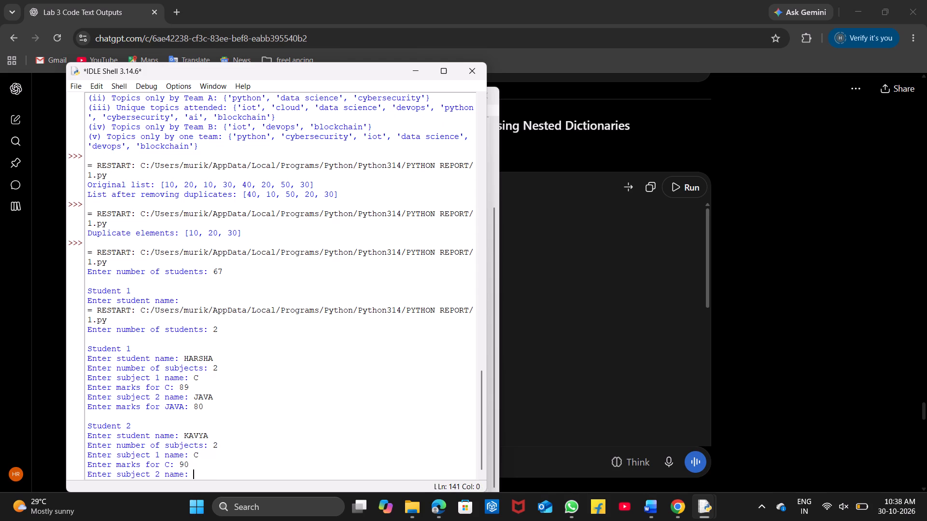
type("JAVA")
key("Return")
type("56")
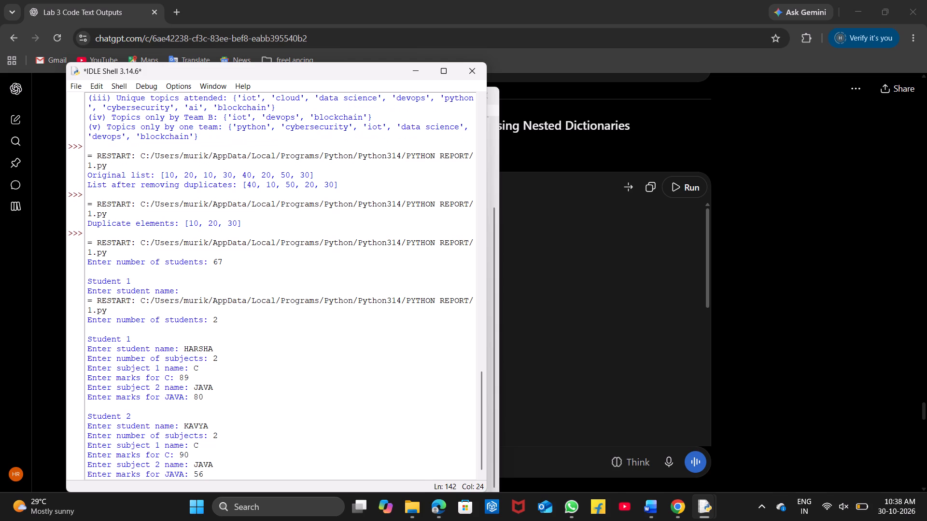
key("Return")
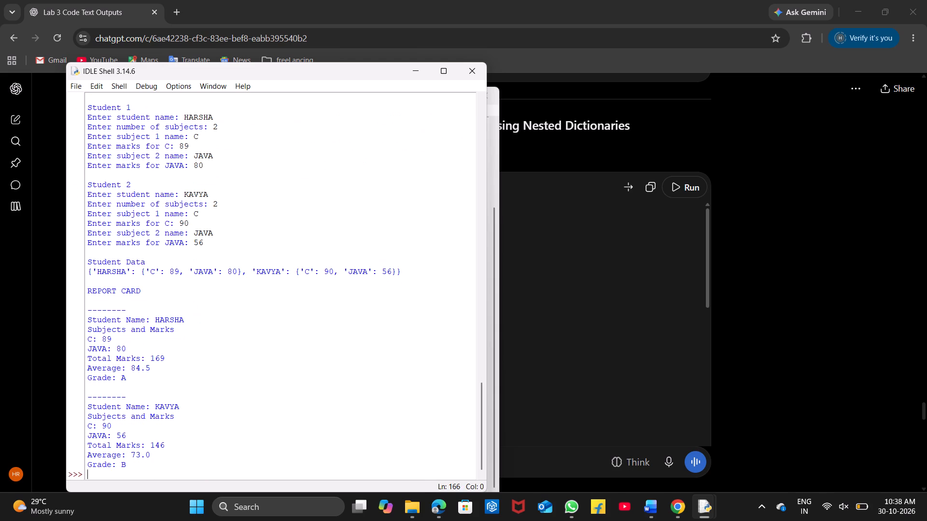
Capture the report card run from the IDLE Shell and replace the Lab 5 Question 5 output picture in Word with it.
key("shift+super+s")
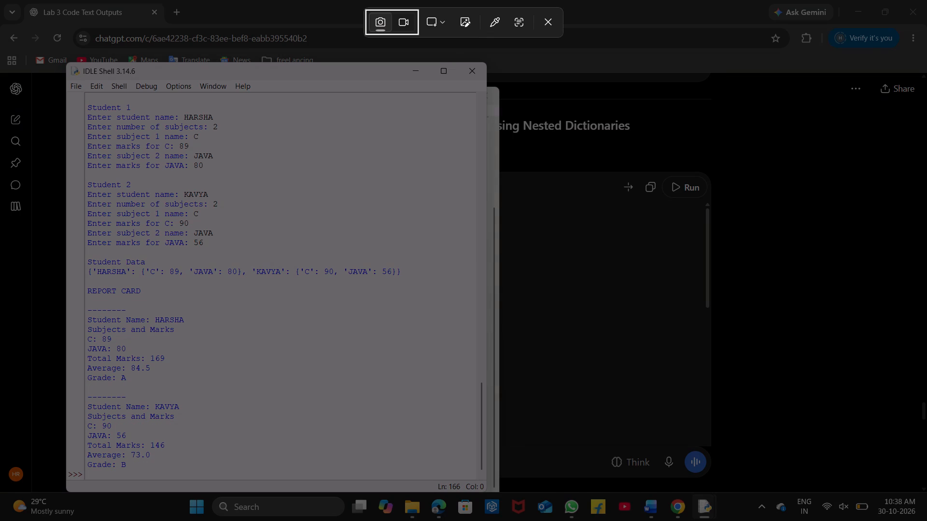
left_click_drag(80, 96, 394, 459)
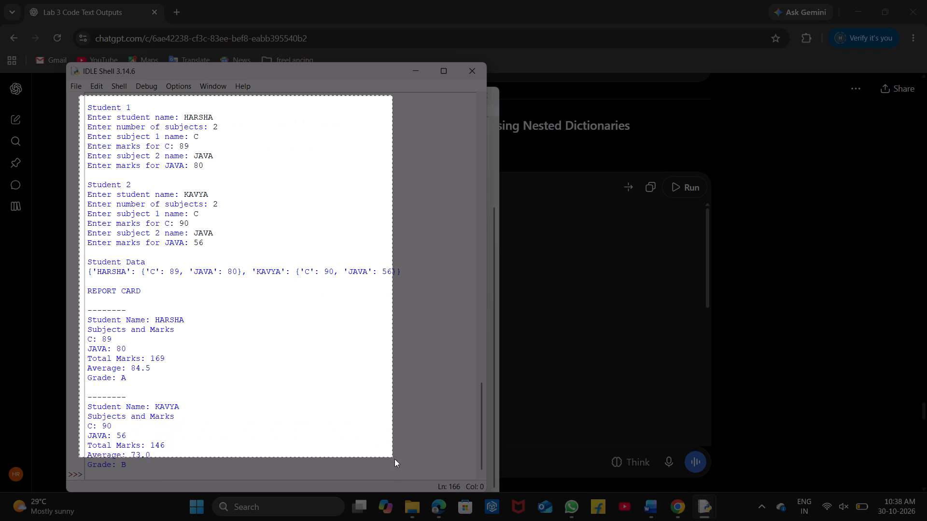
left_click_drag(394, 459, 435, 480)
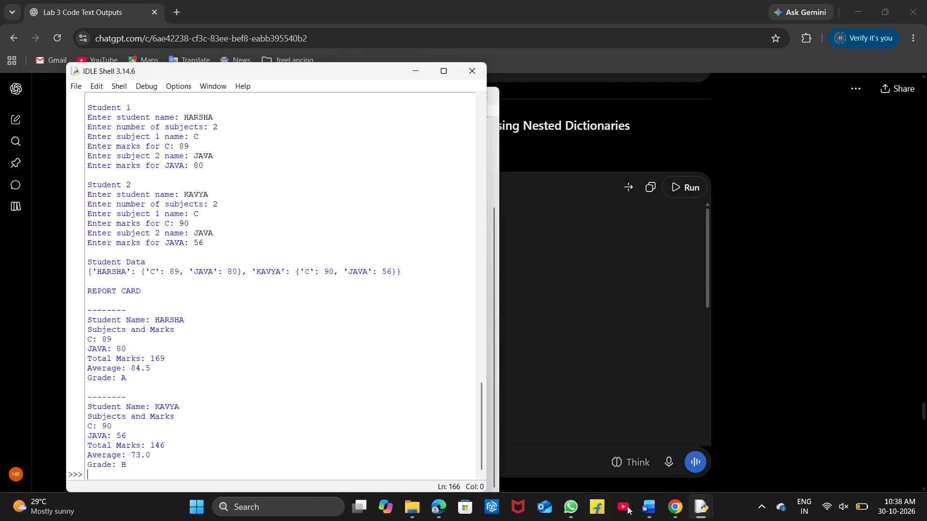
left_click(658, 451)
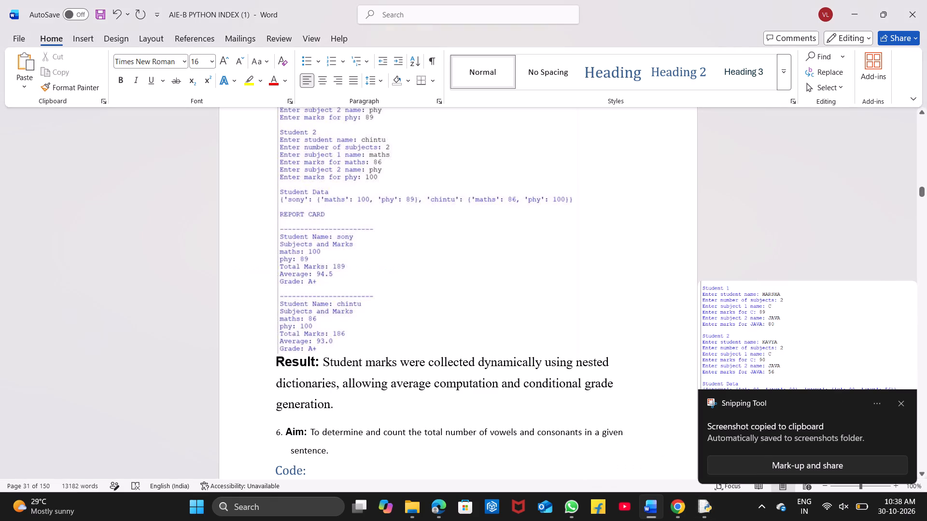
left_click(452, 226)
key("BackSpace")
key("ctrl+v")
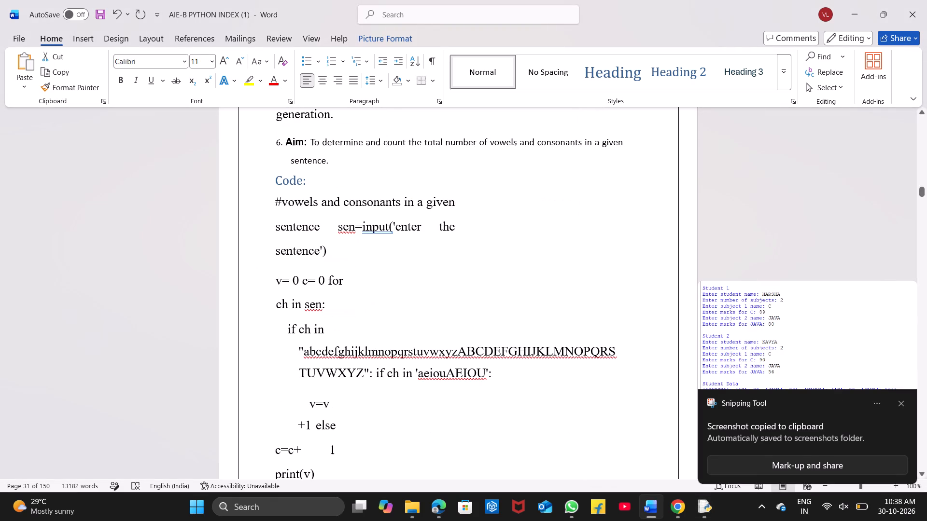
Add an "OUTPUT:" line between the Question 5 code and its output picture.
scroll(467, 278, "up", 2)
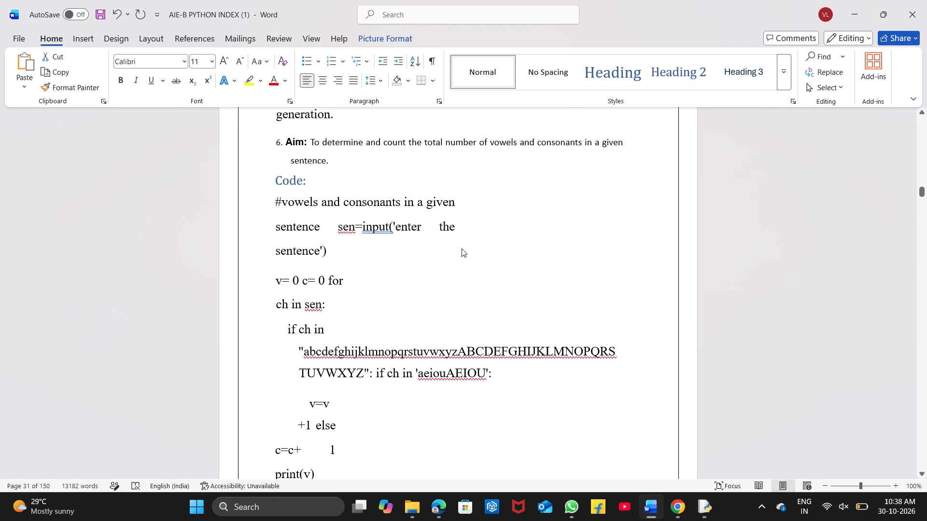
scroll(463, 232, "up", 3)
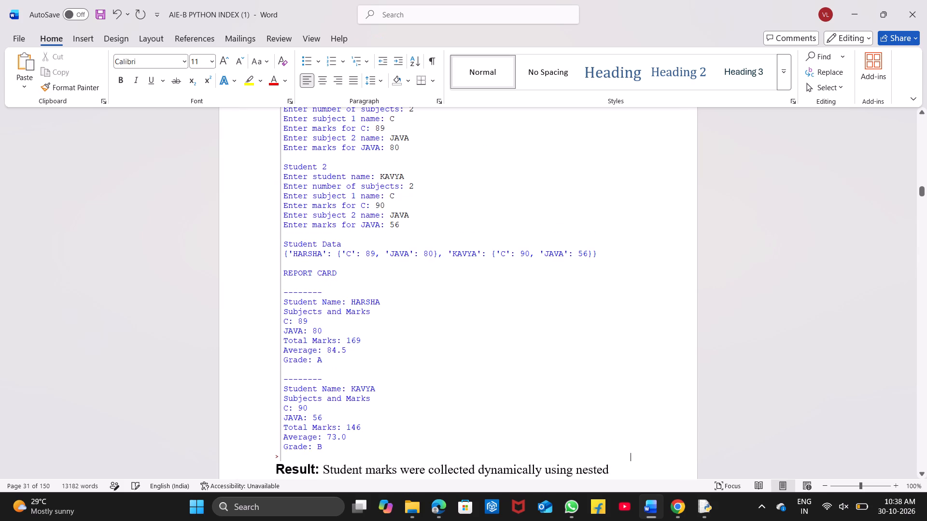
scroll(463, 232, "up", 3)
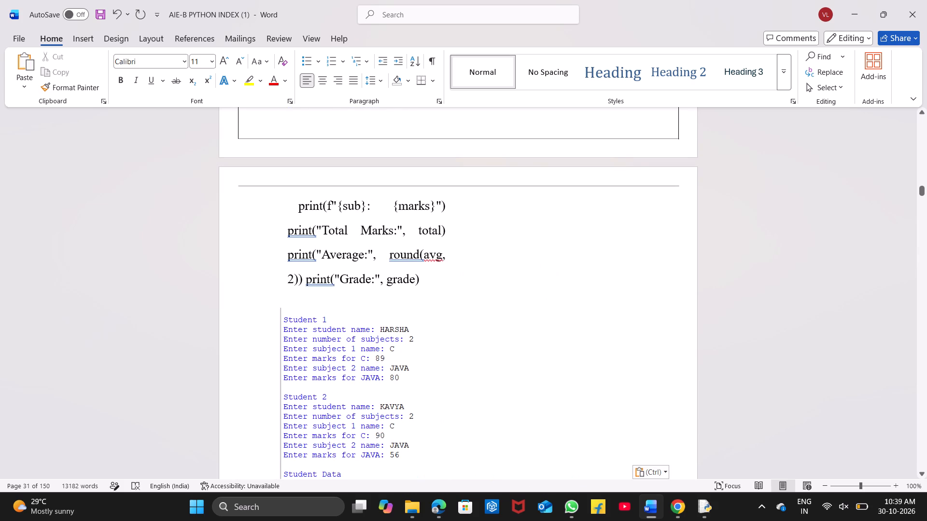
left_click(437, 281)
key("Return")
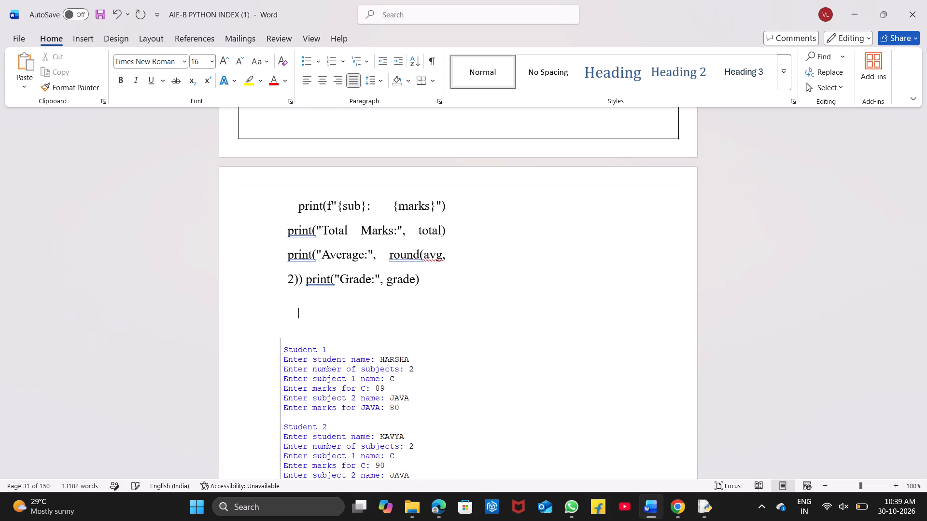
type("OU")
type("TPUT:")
scroll(529, 325, "down", 2)
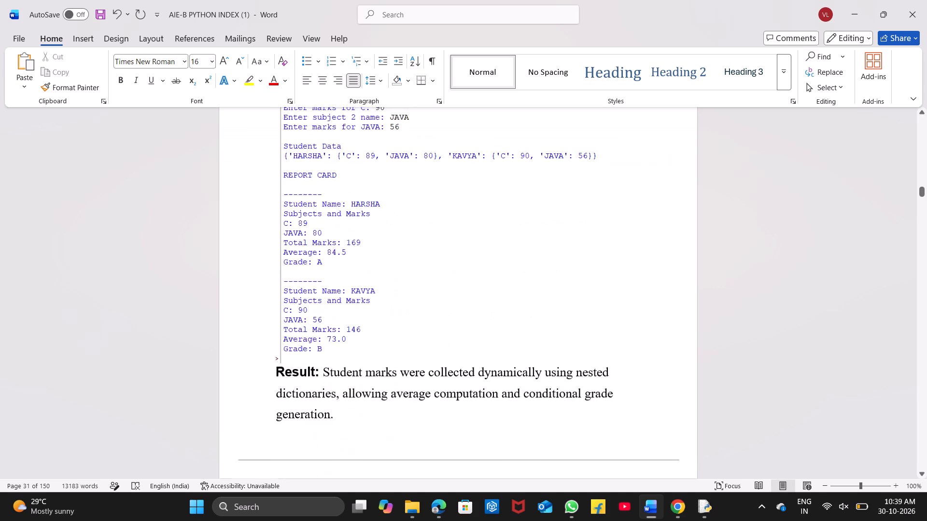
Replace the code in 1.py with ChatGPT's Lab 5 Program 6, Count Vowels and Consonants, then save and run it in IDLE.
scroll(529, 325, "down", 6)
scroll(529, 325, "up", 1)
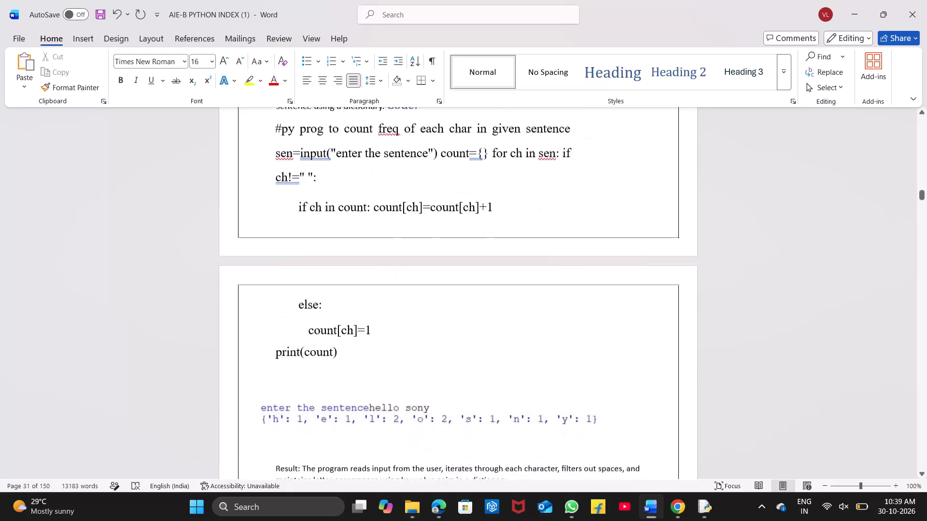
scroll(529, 325, "up", 2)
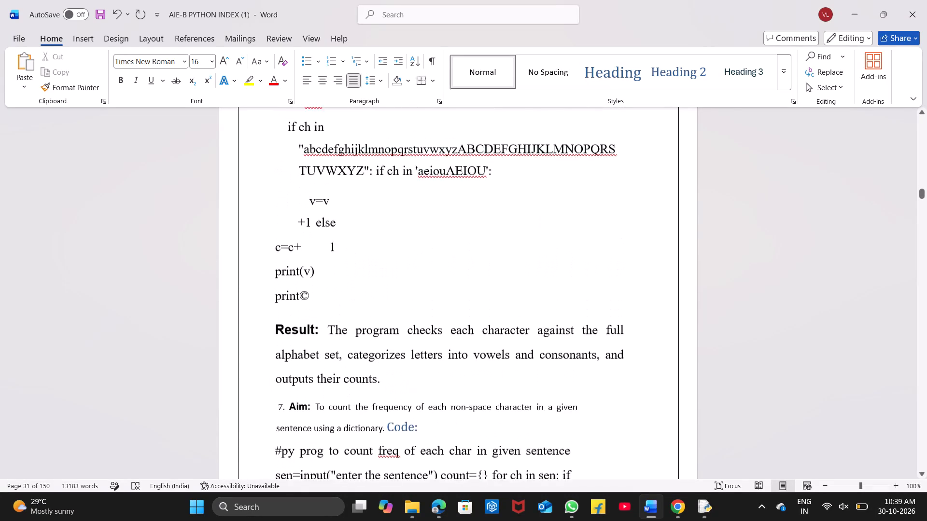
scroll(529, 325, "up", 1)
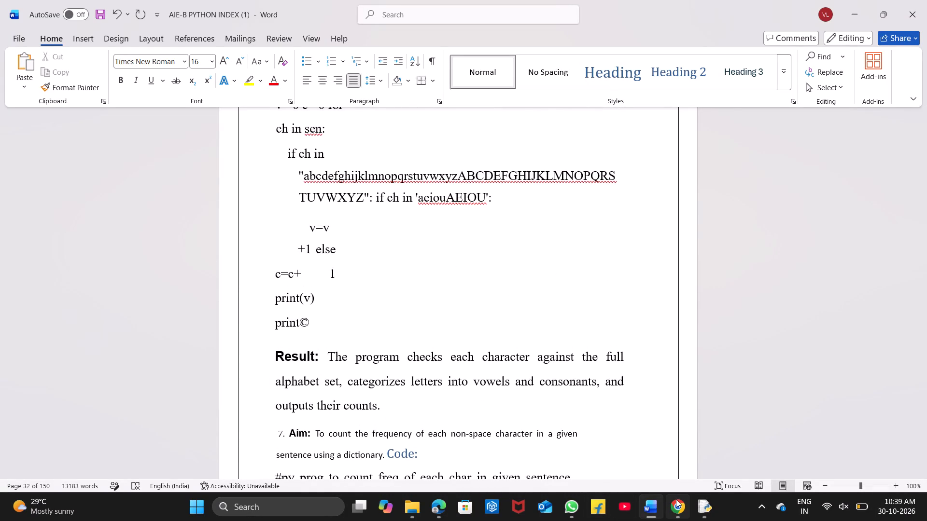
left_click(656, 439)
scroll(731, 267, "down", 1)
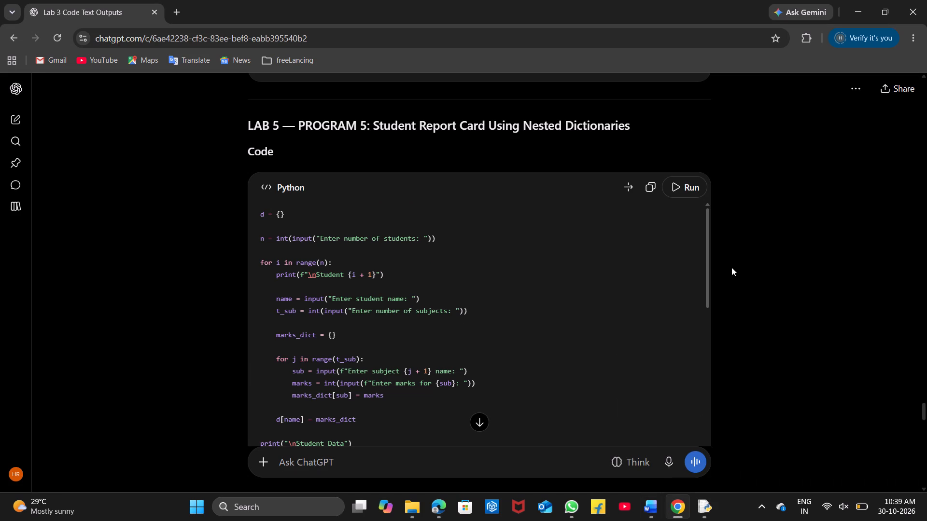
scroll(731, 267, "down", 7)
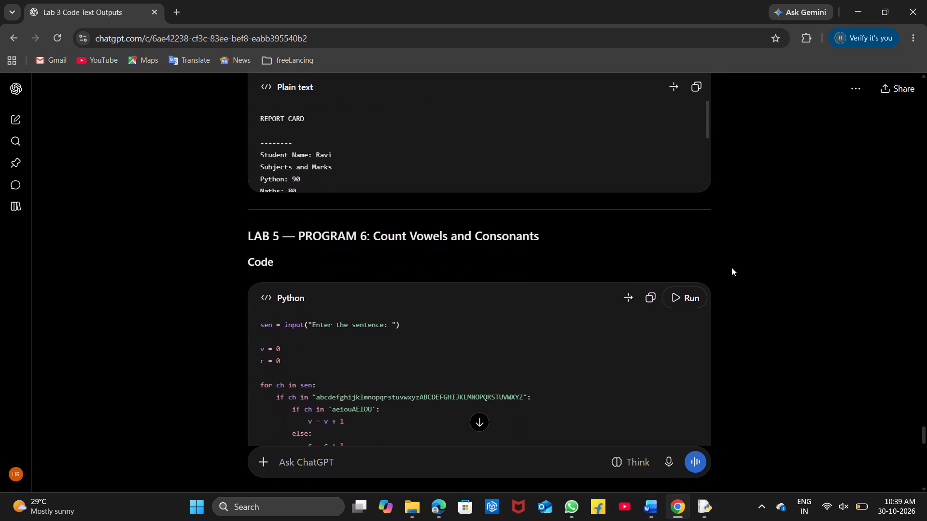
scroll(731, 267, "down", 3)
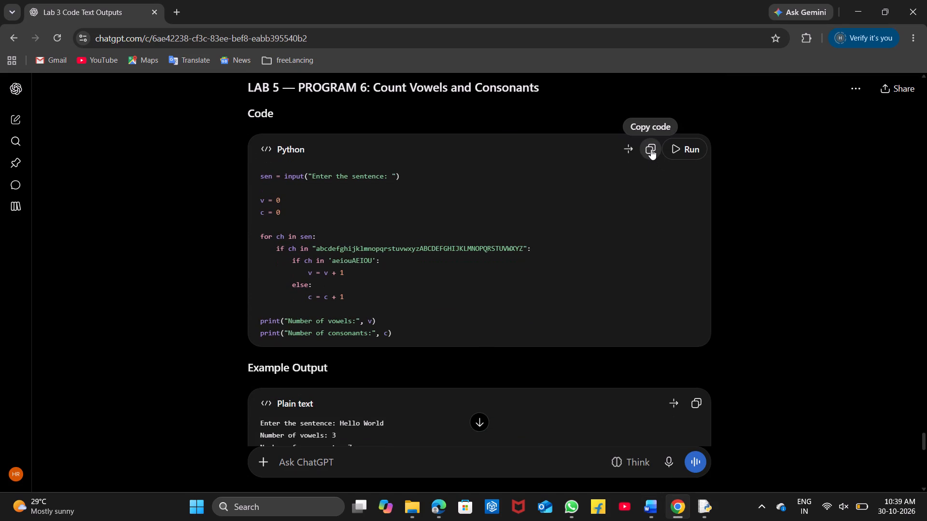
left_click(651, 149)
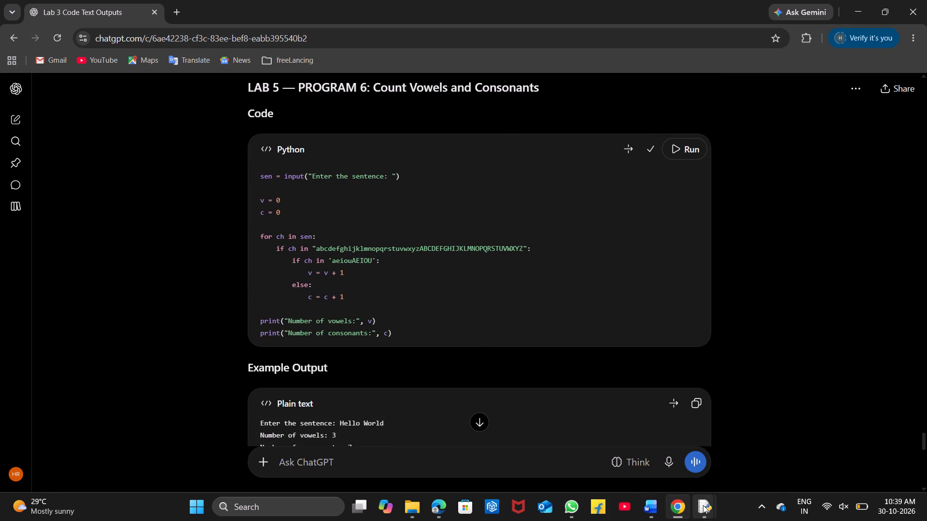
left_click(732, 452)
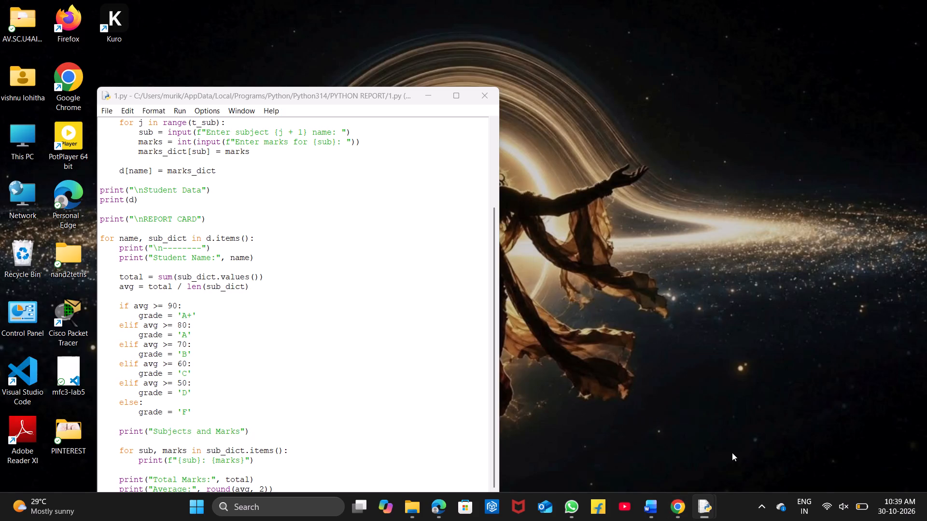
key("ctrl+a")
key("ctrl+v")
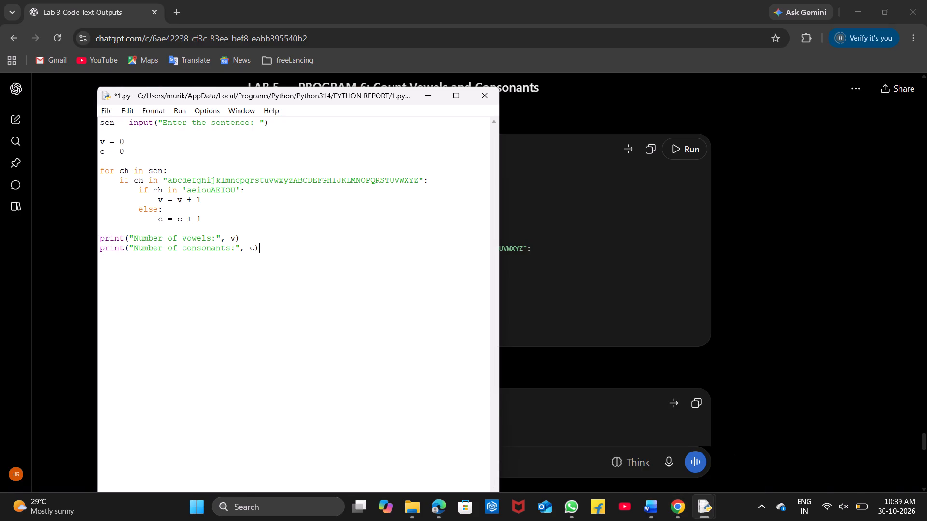
key("ctrl+s")
key("F5")
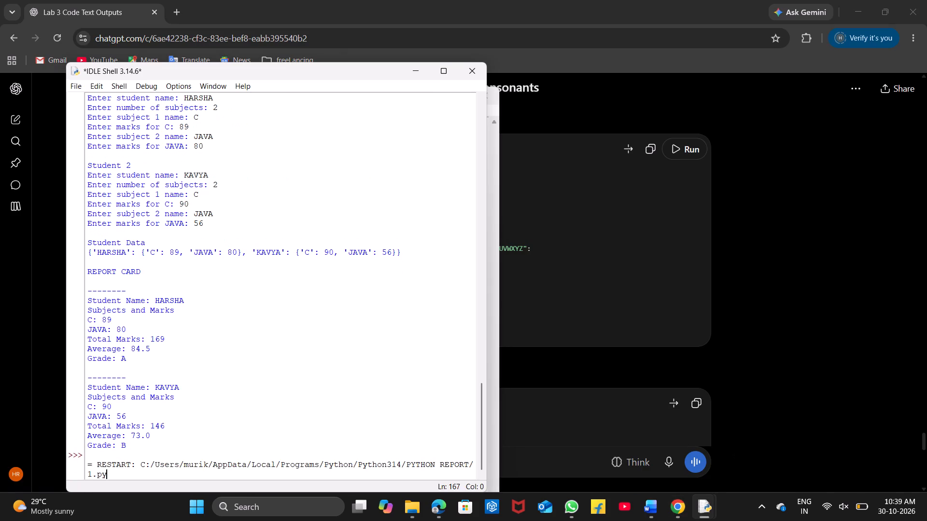
Enter HELLO WORLD as the sentence and capture the vowel and consonant run from the IDLE Shell.
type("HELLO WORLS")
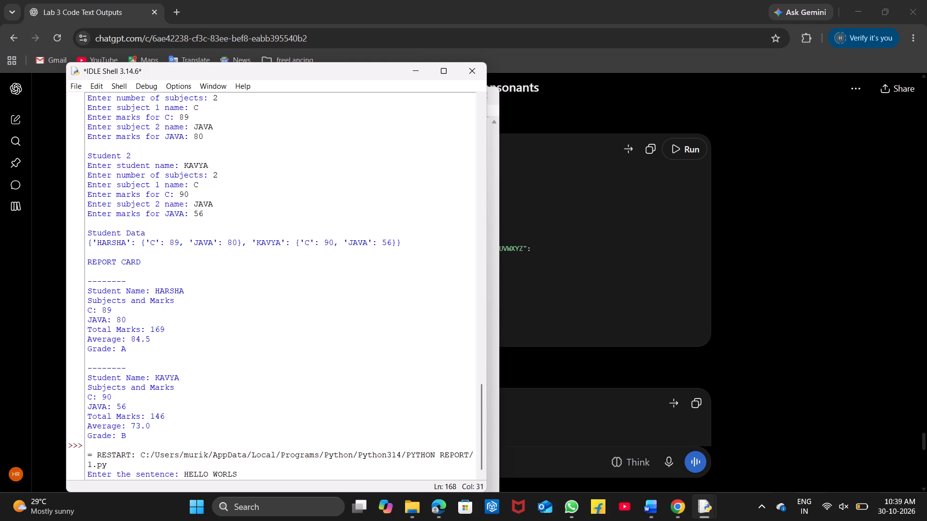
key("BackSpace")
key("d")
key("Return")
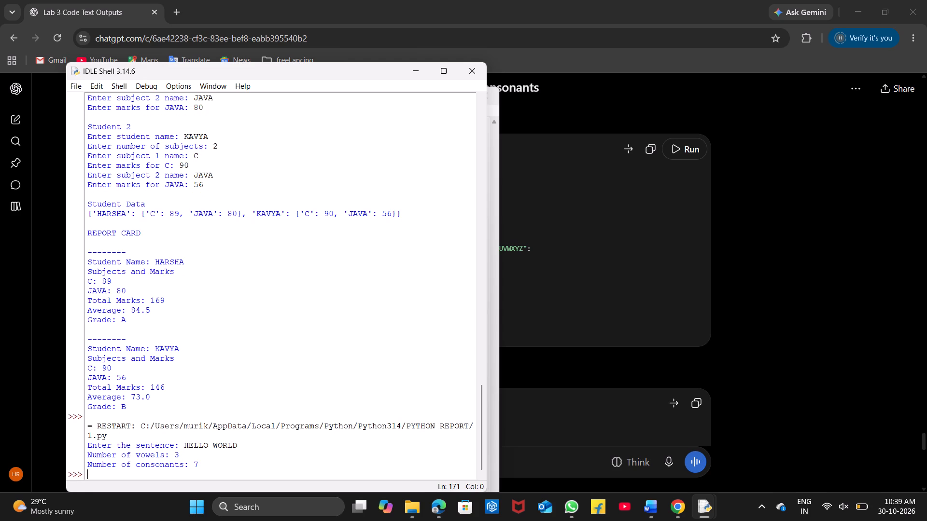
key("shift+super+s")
left_click_drag(73, 424, 366, 492)
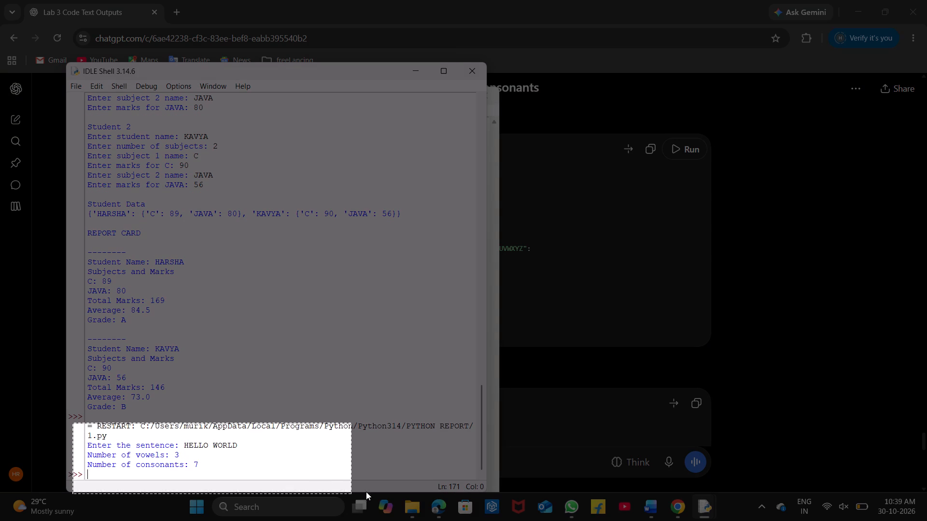
left_click_drag(366, 492, 399, 476)
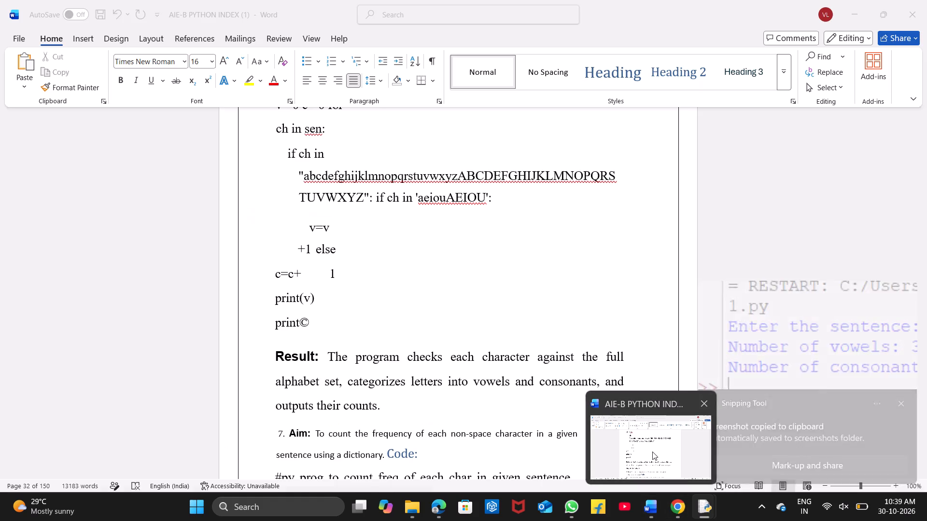
Switch to Word and start a new line after the last print line of the Question 6 code.
left_click(652, 452)
left_click(313, 325)
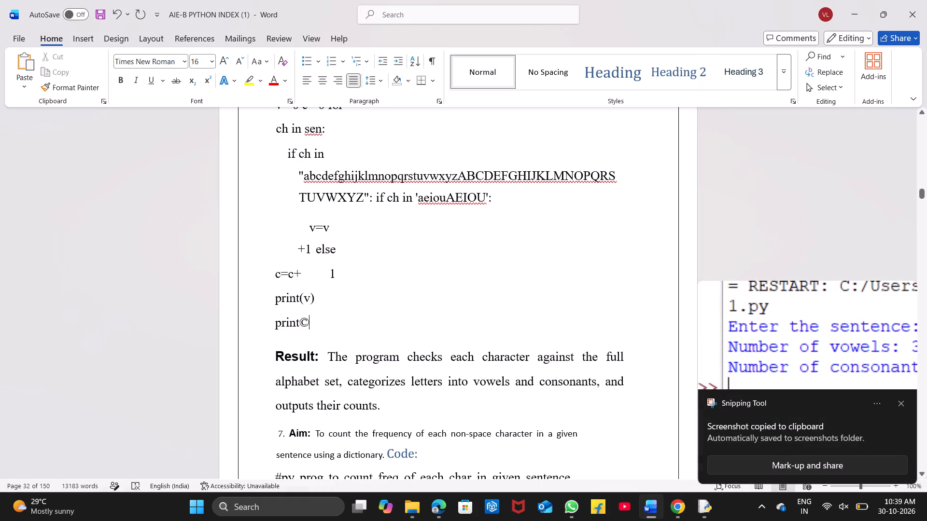
key("Return")
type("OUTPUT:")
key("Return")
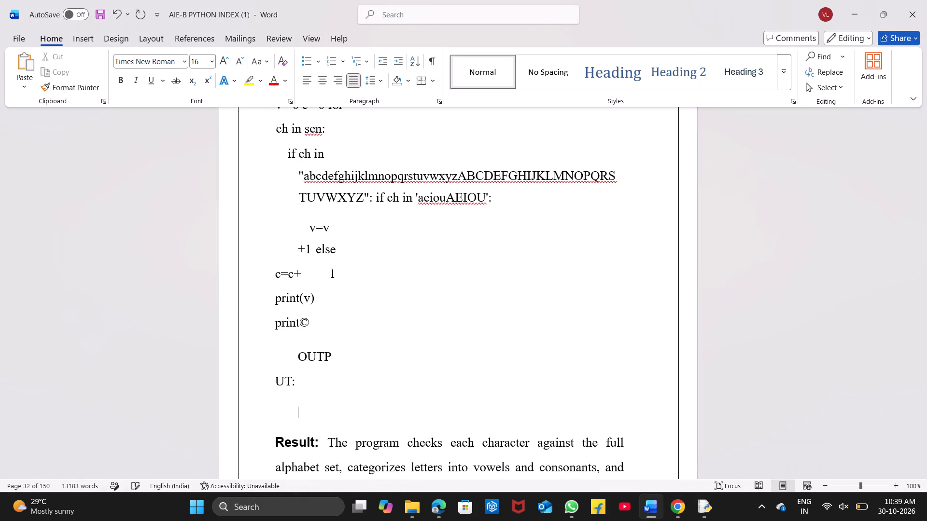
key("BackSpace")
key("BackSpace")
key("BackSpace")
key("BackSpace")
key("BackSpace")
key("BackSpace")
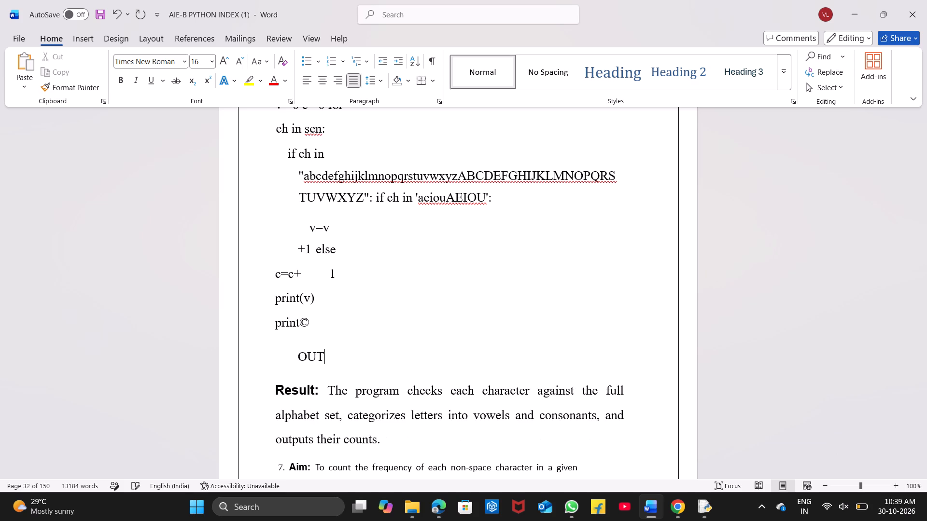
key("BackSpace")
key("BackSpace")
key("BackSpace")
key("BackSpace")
Add an "OUTPUT:" line, indented with six spaces, between the Question 6 code and its Result paragraph.
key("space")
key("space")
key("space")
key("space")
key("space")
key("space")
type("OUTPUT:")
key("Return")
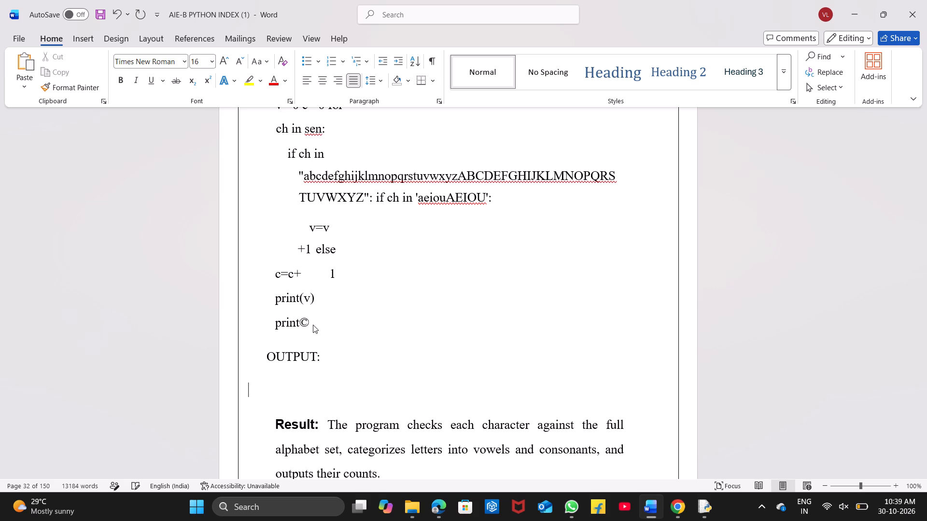
Insert the captured vowel and consonant run below the "OUTPUT:" line, indented with six spaces.
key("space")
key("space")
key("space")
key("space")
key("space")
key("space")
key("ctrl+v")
scroll(458, 272, "down", 3)
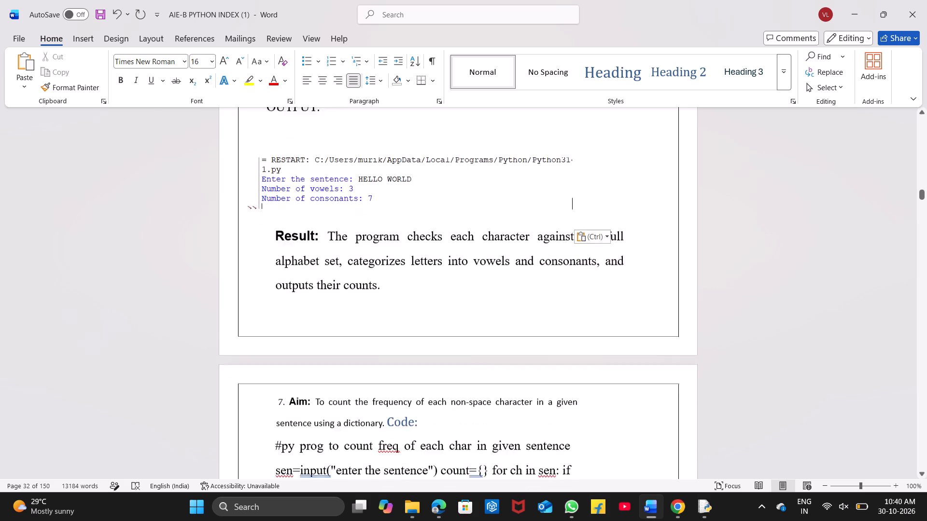
scroll(458, 272, "down", 4)
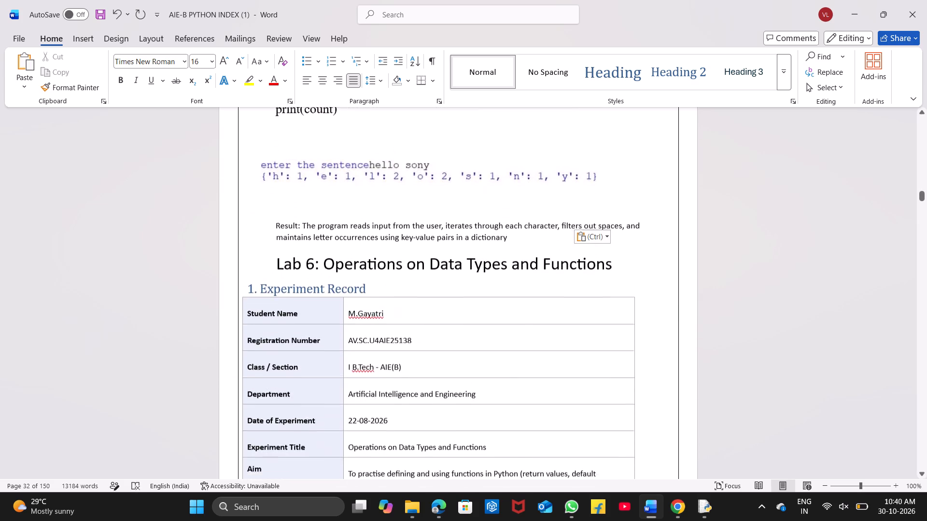
scroll(458, 272, "up", 1)
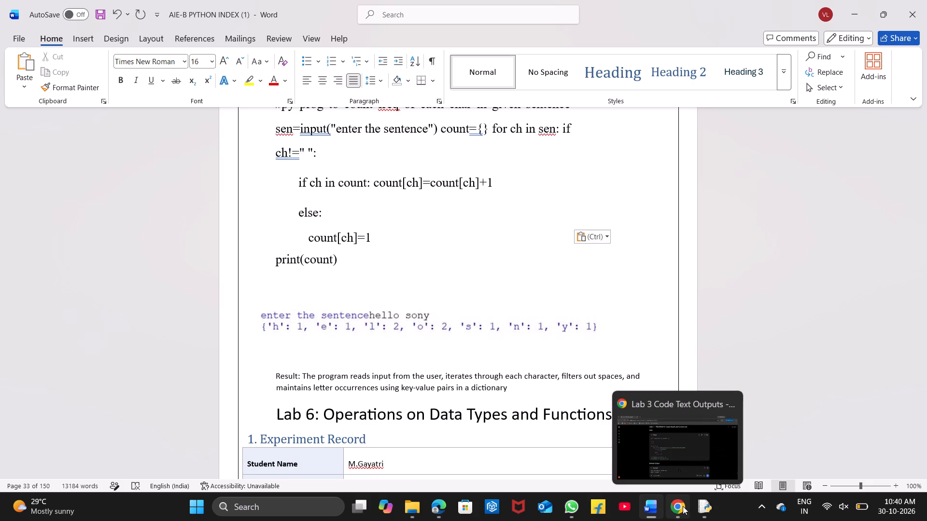
left_click(681, 456)
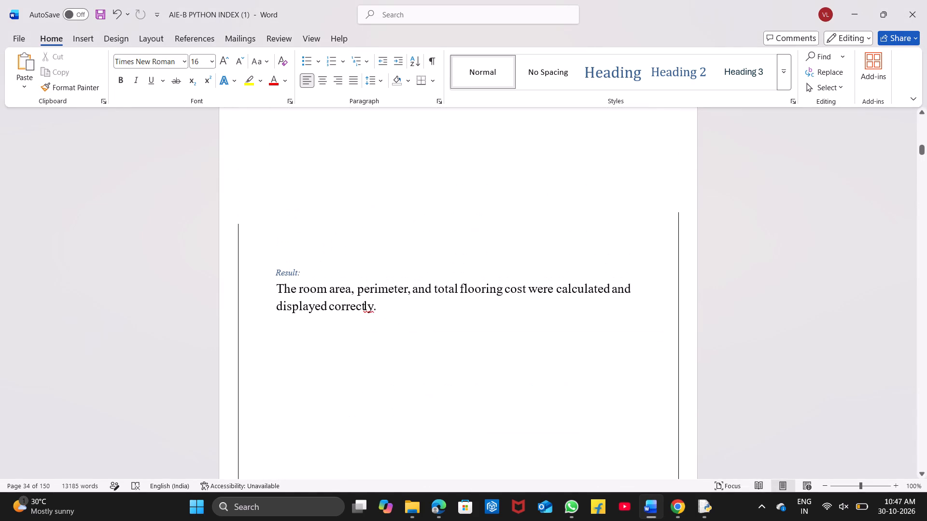
scroll(493, 259, "up", 20)
scroll(493, 259, "up", 20)
scroll(493, 259, "up", 20)
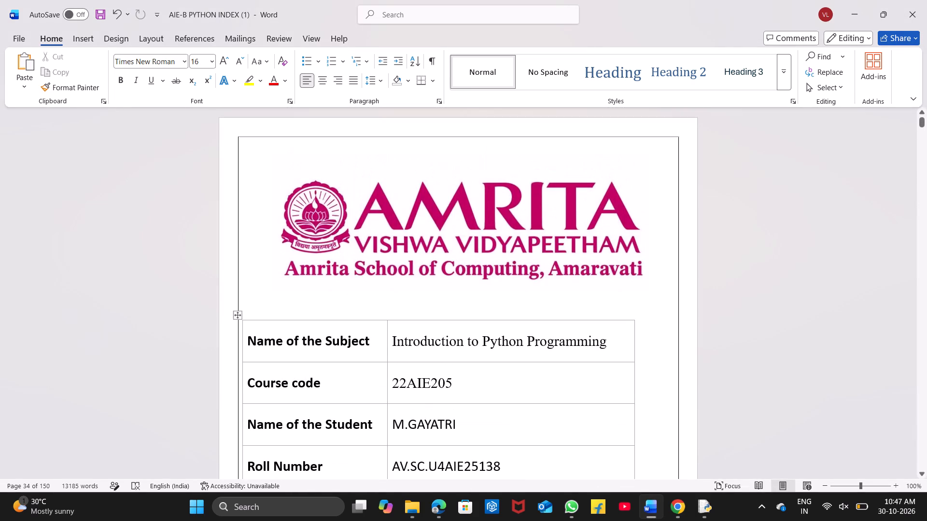
left_click(458, 418)
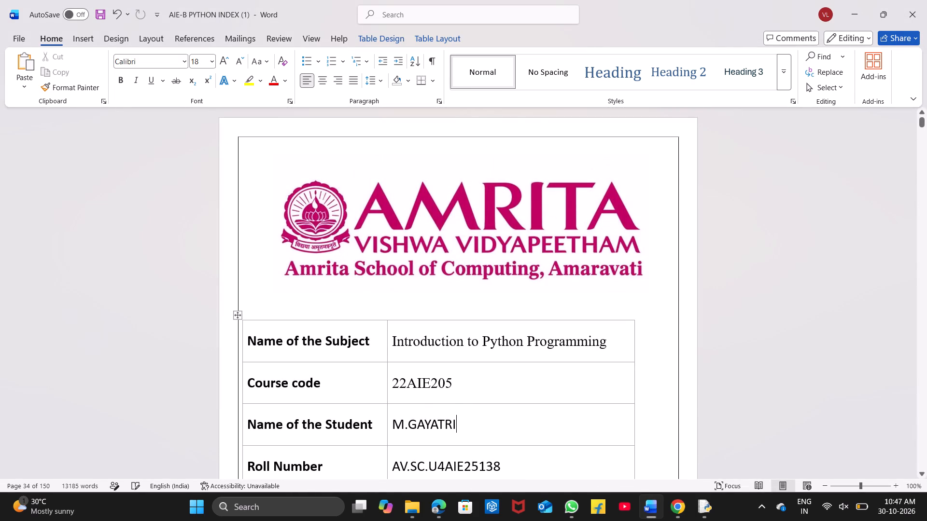
key("BackSpace")
key("BackSpace")
key("BackSpace")
key("BackSpace")
key("BackSpace")
key("BackSpace")
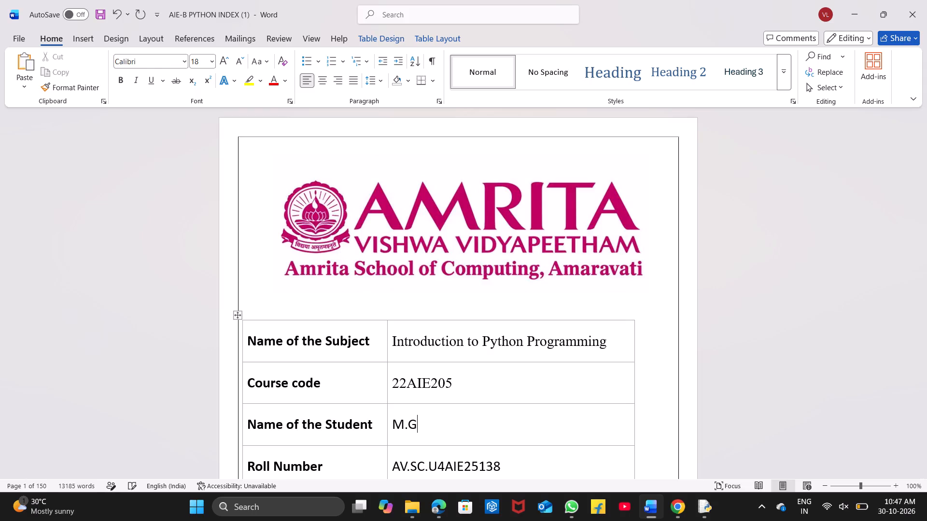
key("BackSpace")
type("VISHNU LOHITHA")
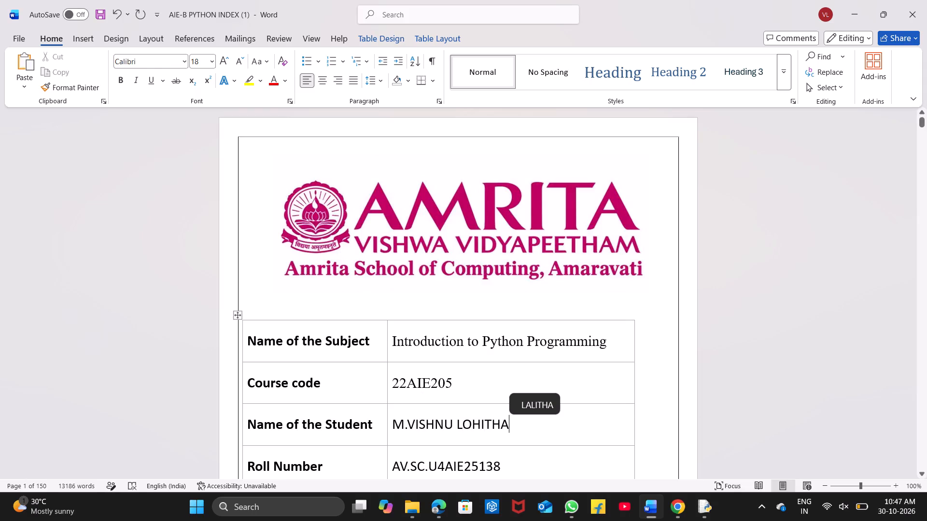
Change the last digit of the roll number in the cover page table to 9.
scroll(698, 356, "down", 1)
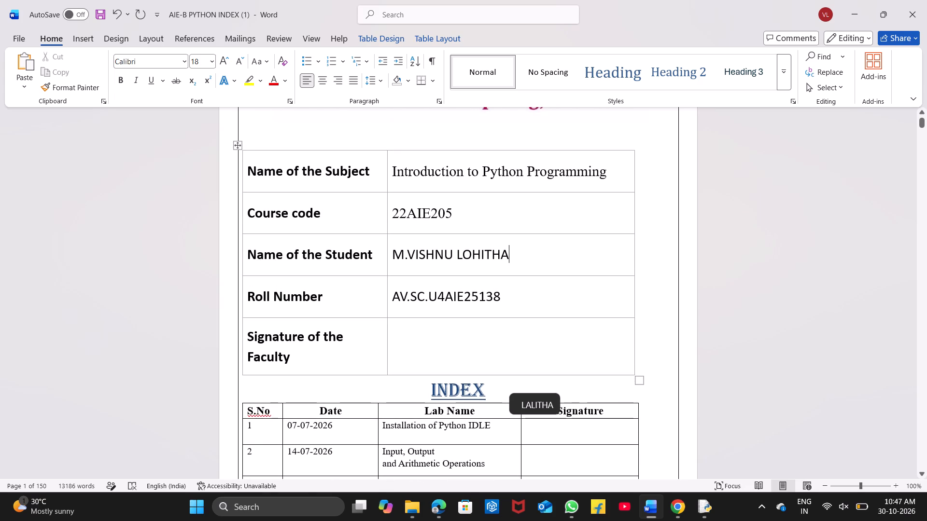
left_click(524, 294)
key("BackSpace")
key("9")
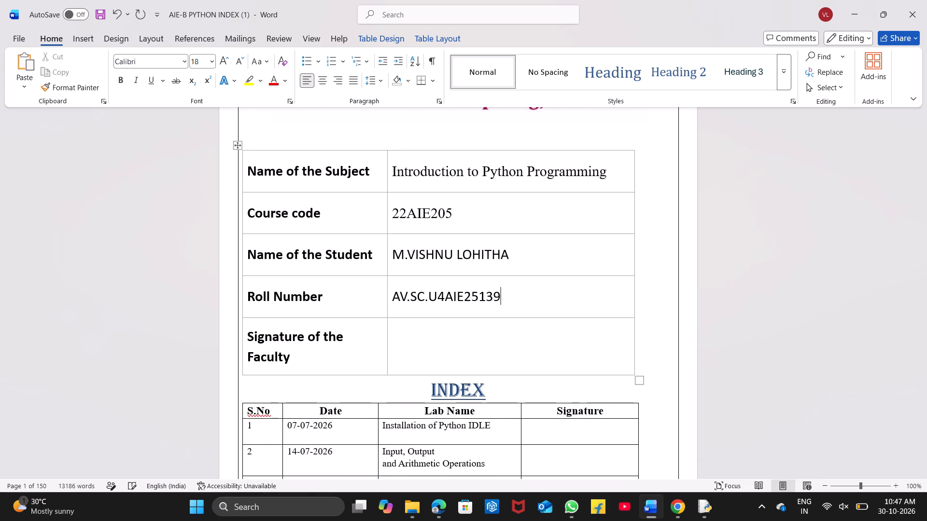
Push the INDEX heading and its table onto the second page by inserting blank lines before the heading.
scroll(616, 324, "up", 1)
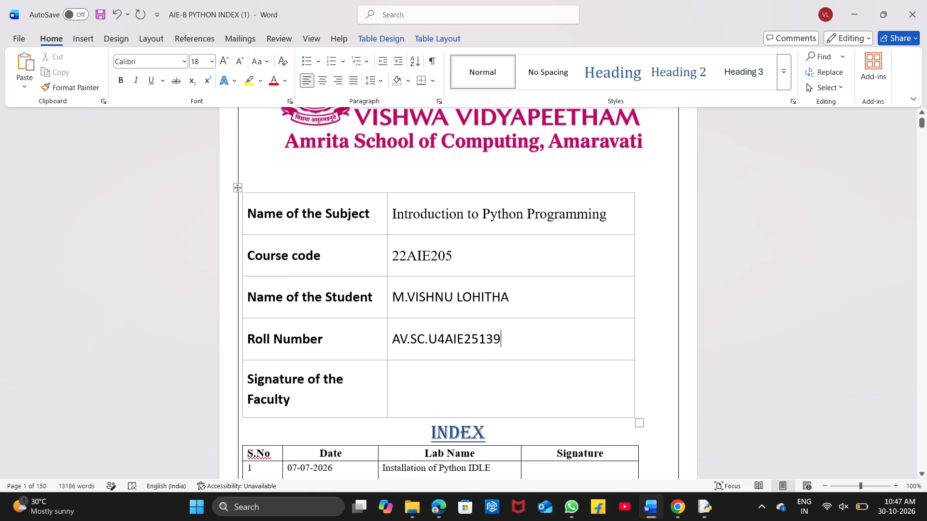
left_click(655, 412)
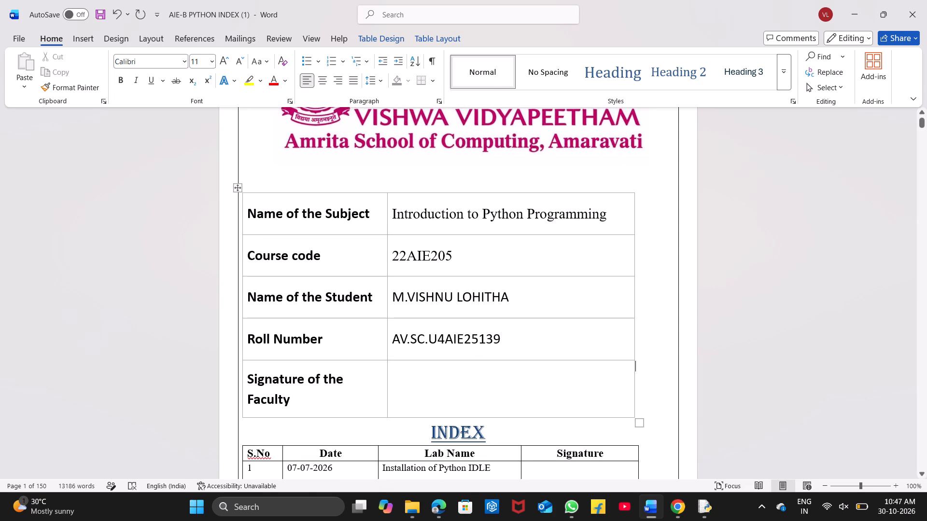
left_click(650, 424)
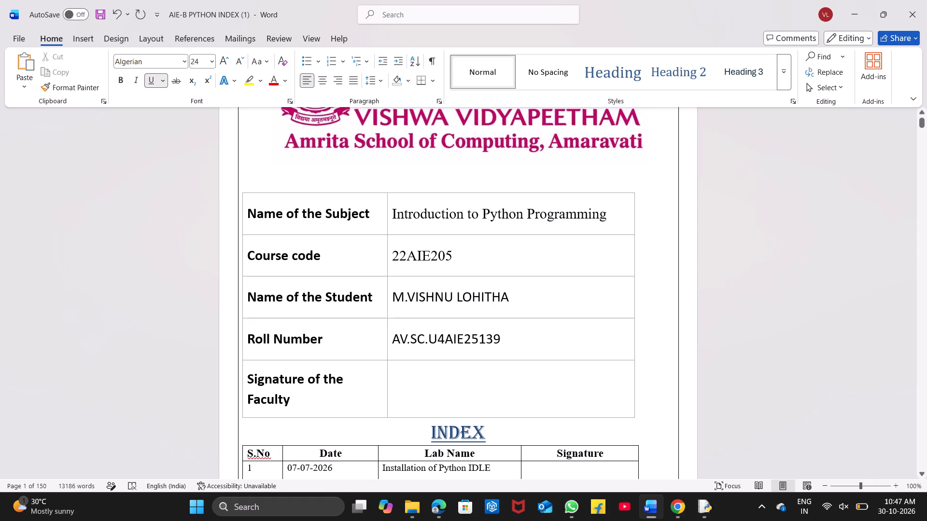
key("Left")
key("Left")
key("Left")
key("Left")
key("Left")
key("Return")
key("Return")
key("Return")
key("Return")
key("Return")
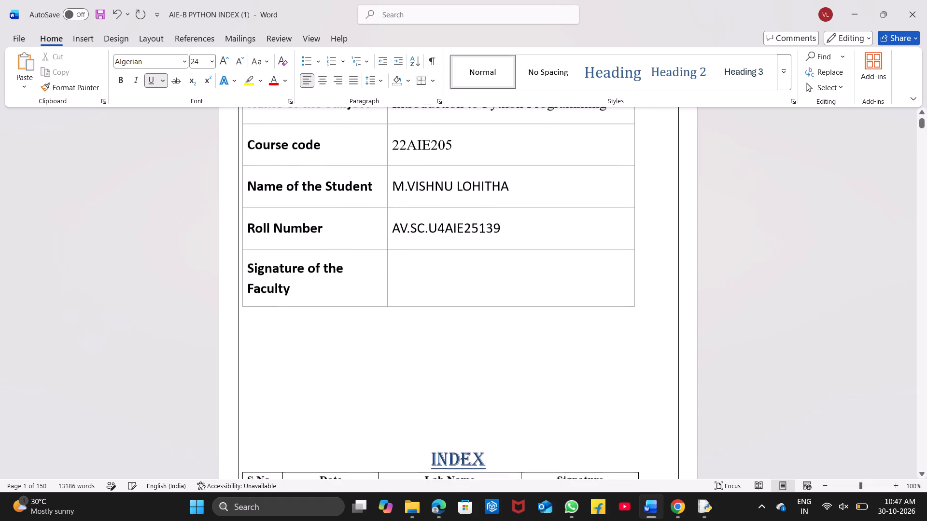
key("Return")
key("Return")
key("Return")
key("BackSpace")
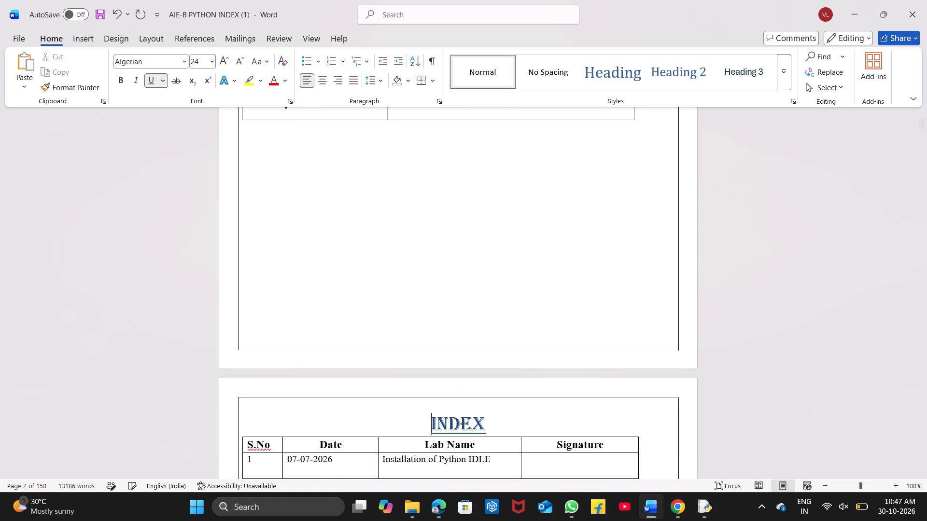
Review the layout of the cover page, the index table and the start of Lab 1.
scroll(641, 345, "down", 4)
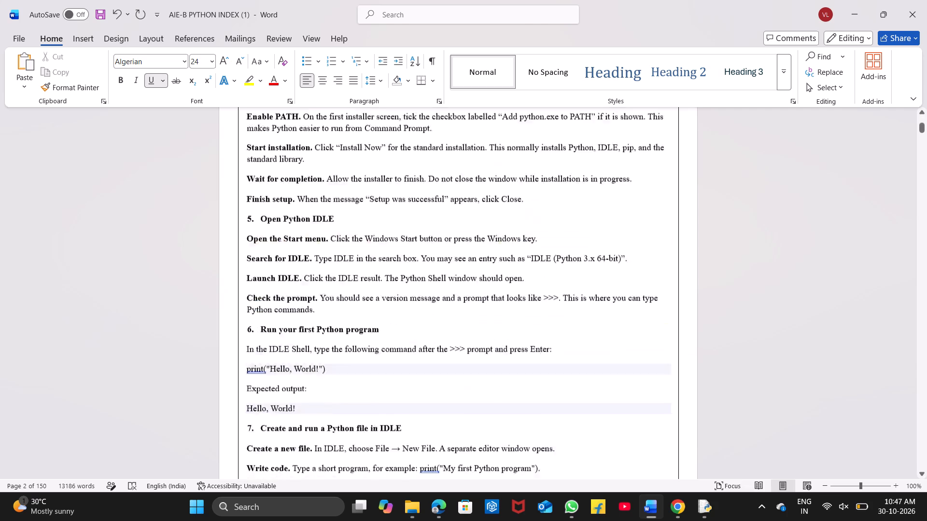
scroll(641, 345, "down", 1)
scroll(641, 345, "up", 8)
scroll(641, 345, "down", 1)
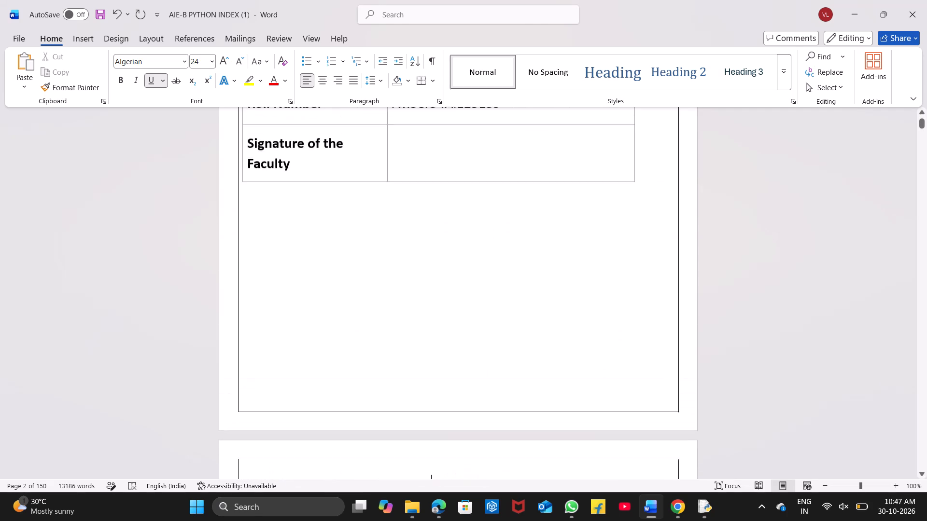
scroll(641, 345, "down", 2)
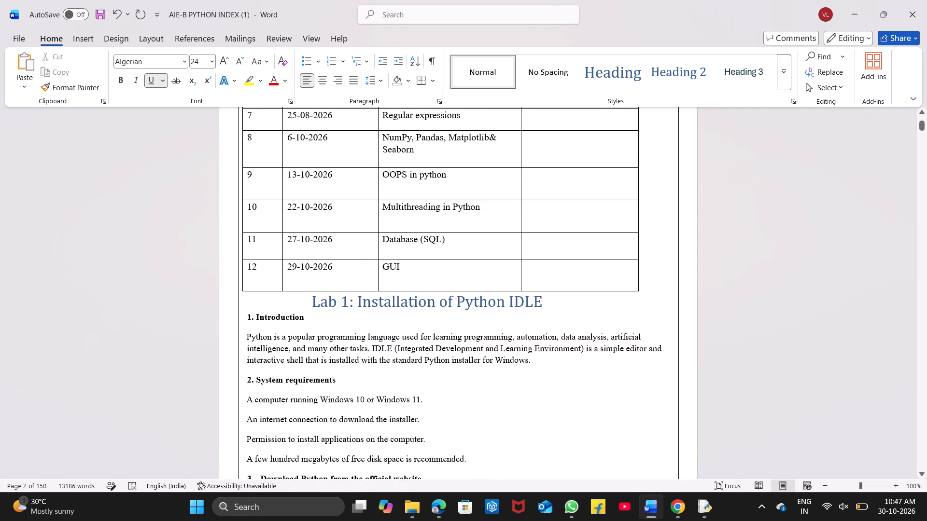
left_click(659, 291)
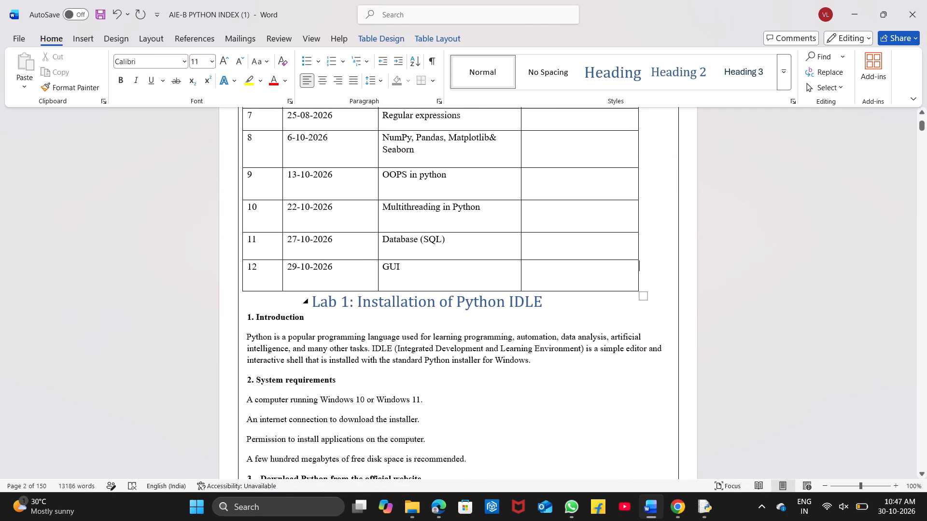
left_click(635, 307)
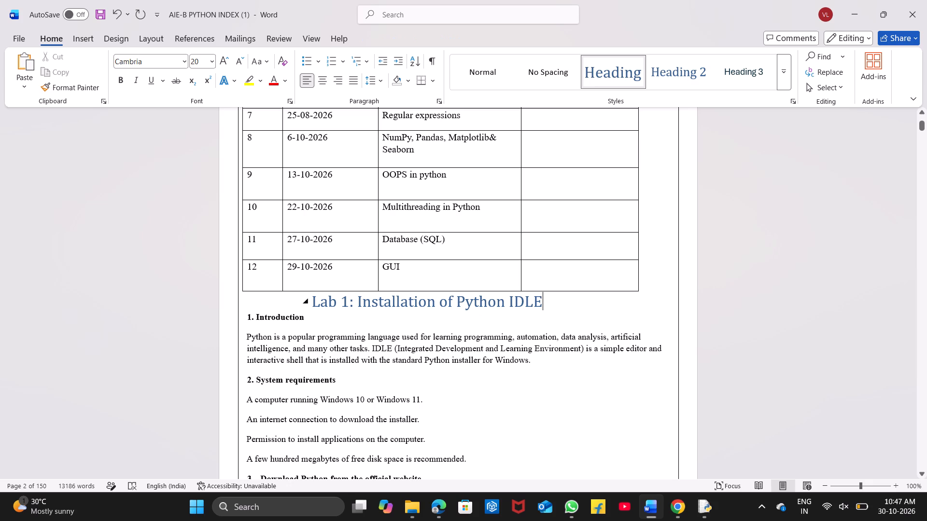
scroll(786, 210, "up", 3)
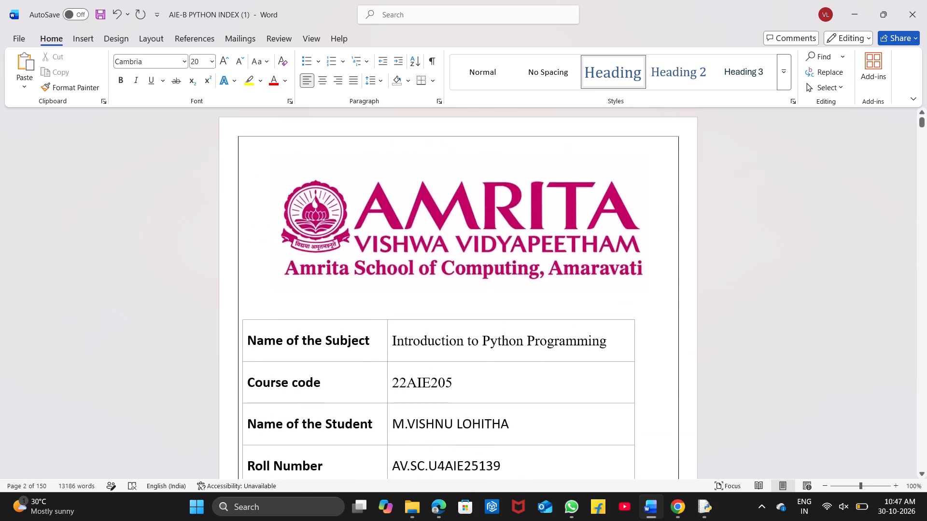
scroll(786, 210, "up", 3)
scroll(786, 210, "down", 1)
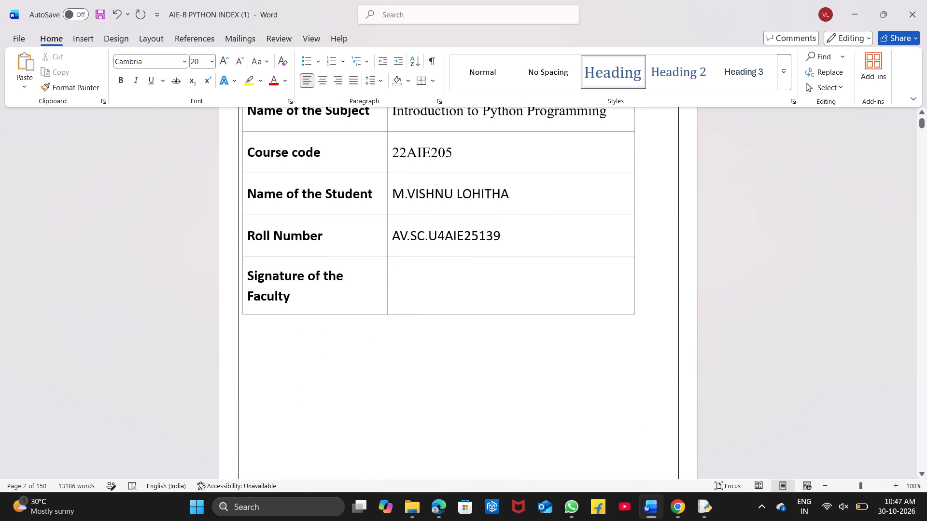
scroll(786, 210, "down", 1)
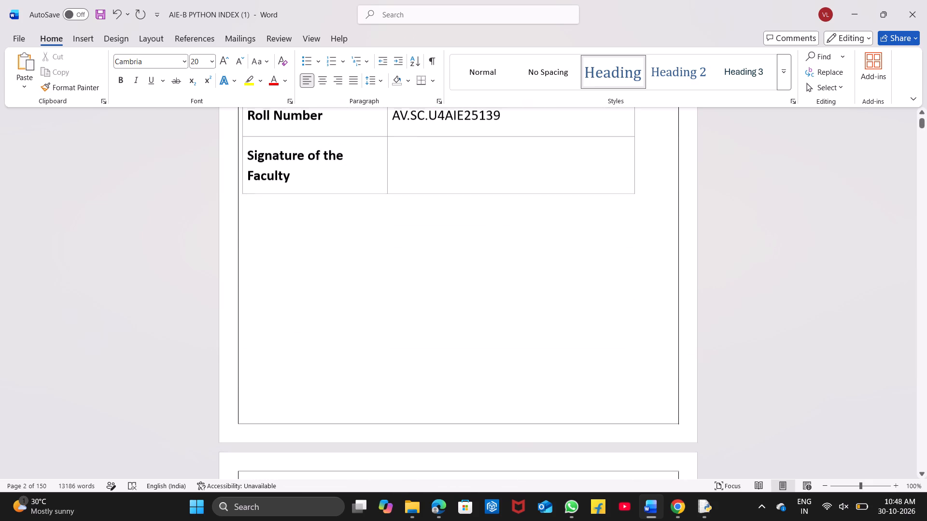
left_click(13, 36)
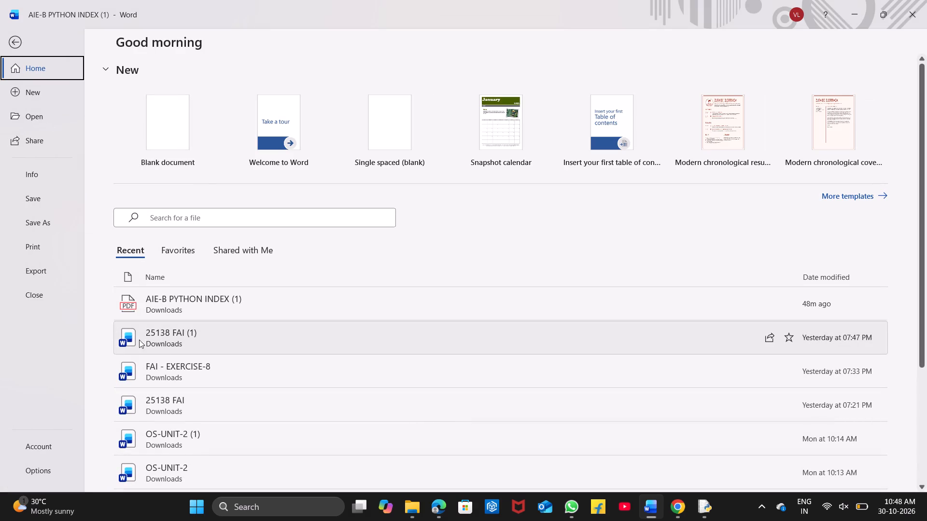
left_click(40, 269)
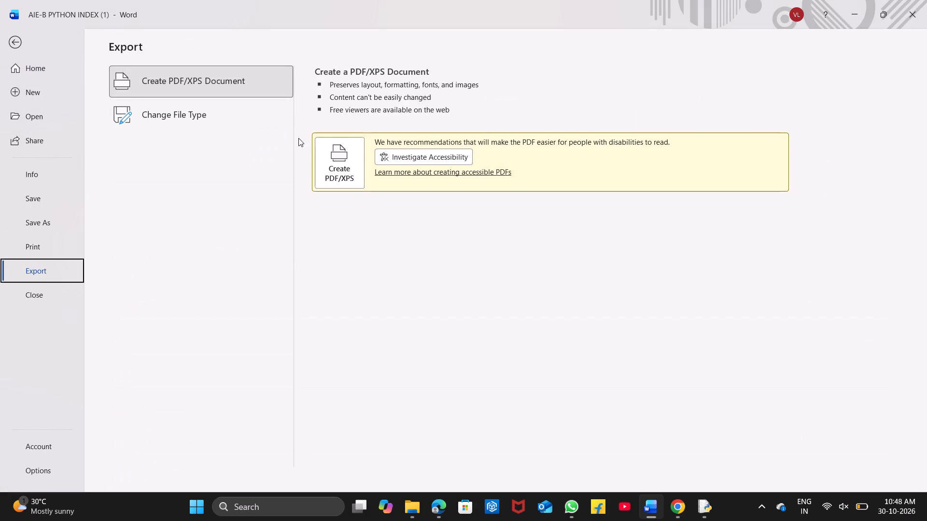
left_click(343, 174)
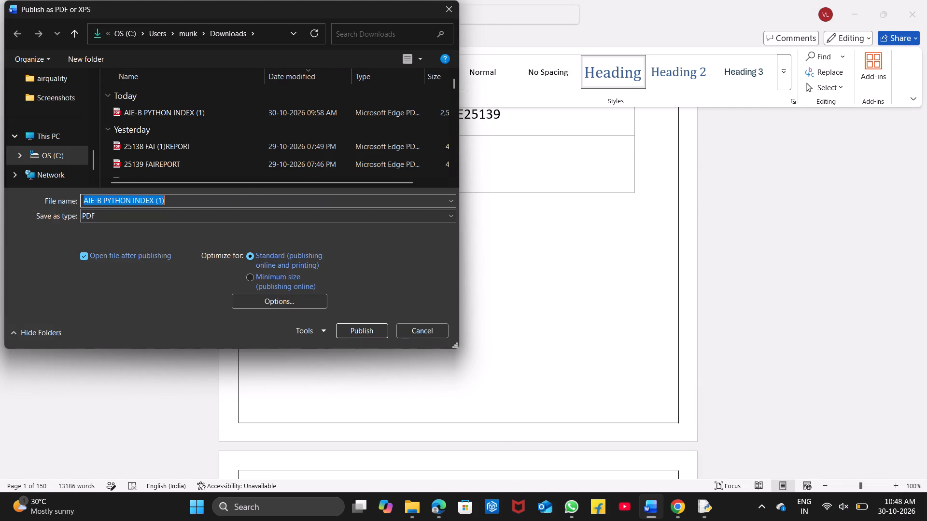
key("BackSpace")
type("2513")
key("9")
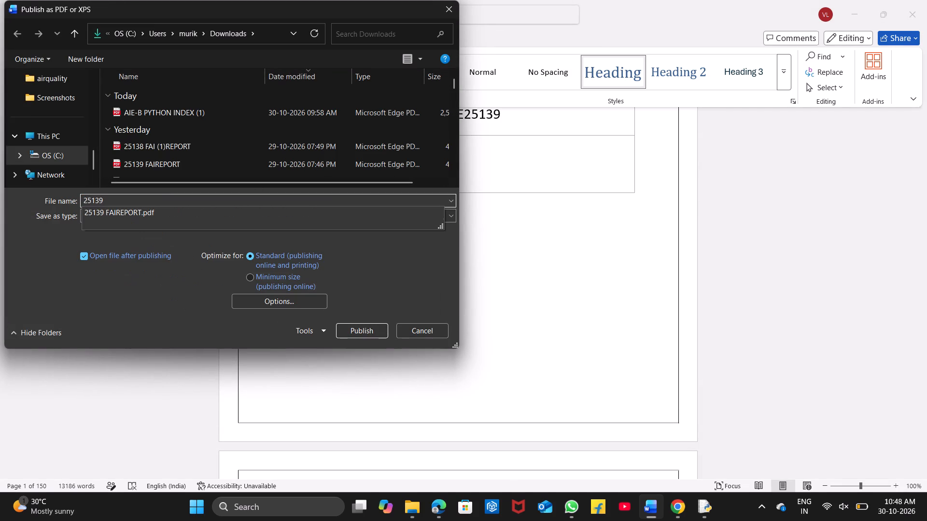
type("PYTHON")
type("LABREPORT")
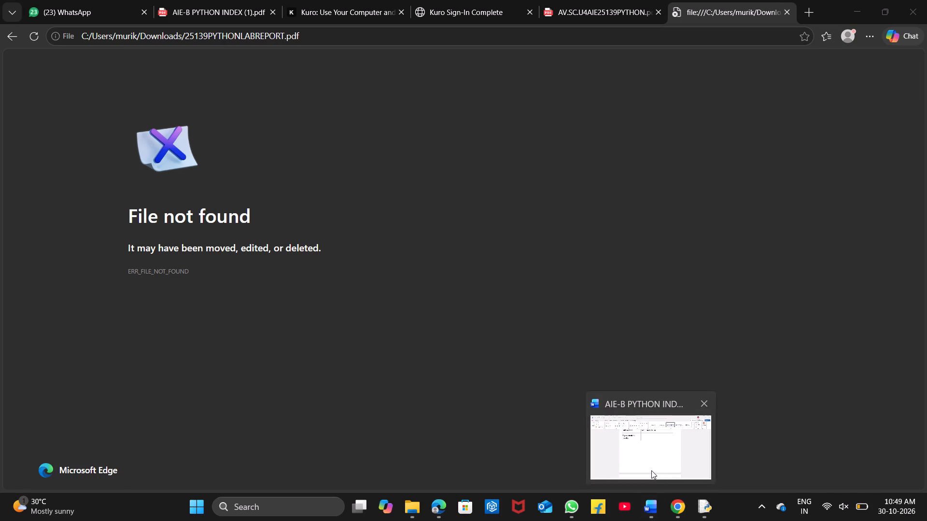
left_click(651, 470)
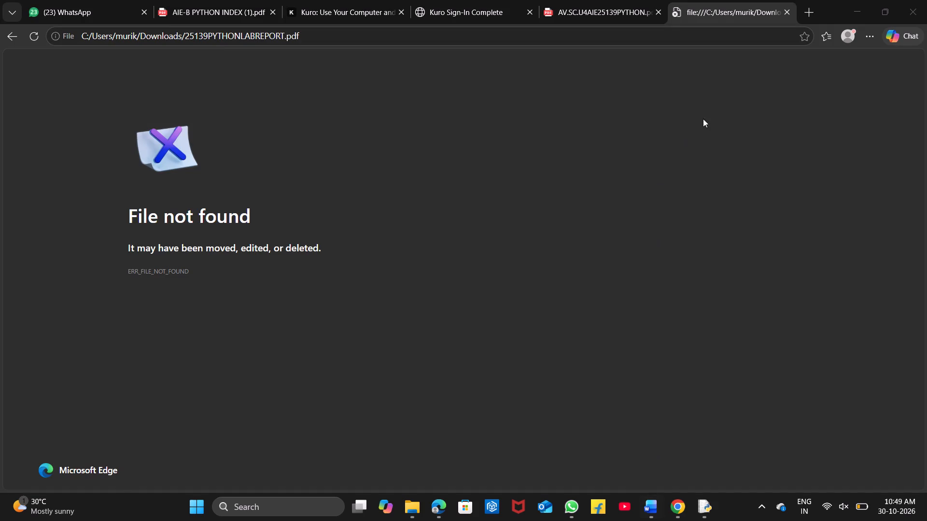
left_click(784, 15)
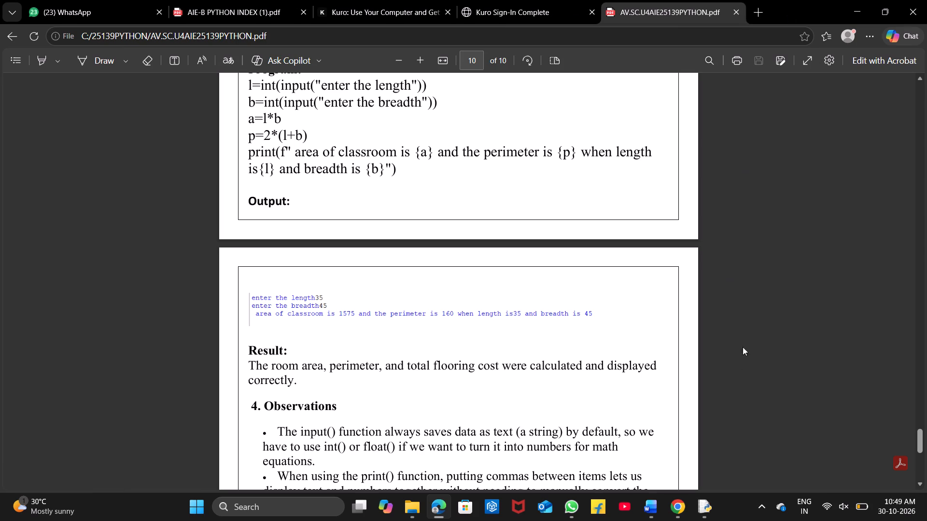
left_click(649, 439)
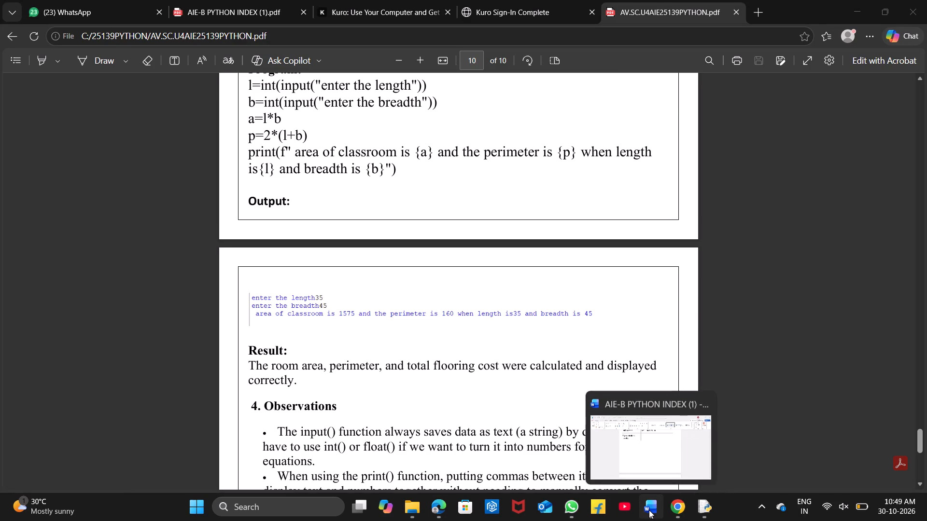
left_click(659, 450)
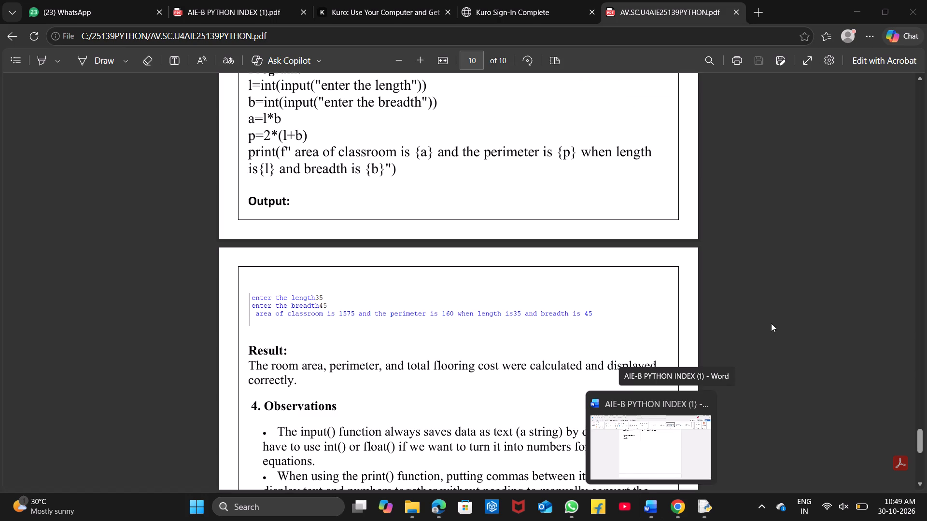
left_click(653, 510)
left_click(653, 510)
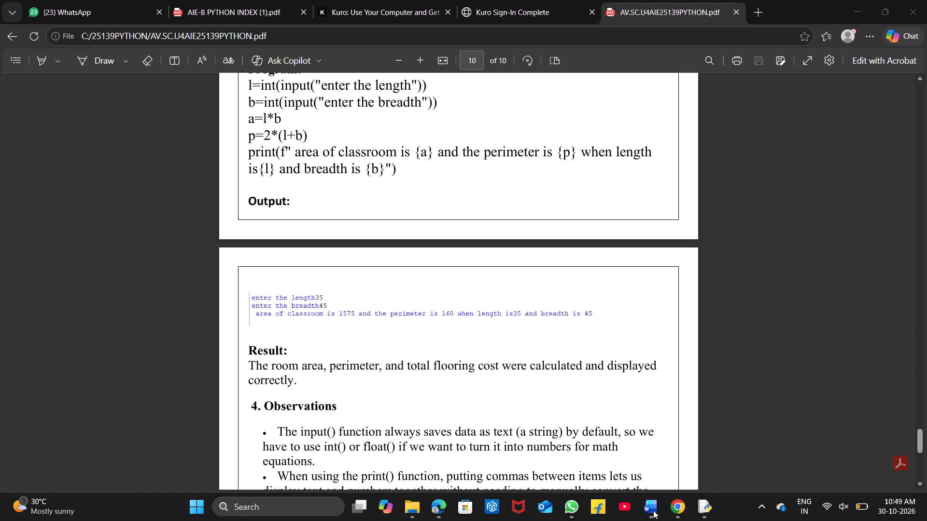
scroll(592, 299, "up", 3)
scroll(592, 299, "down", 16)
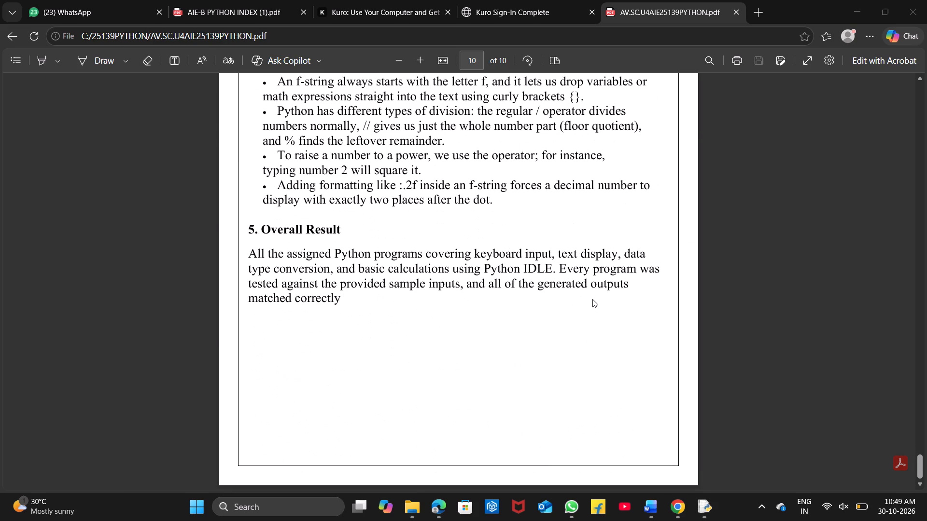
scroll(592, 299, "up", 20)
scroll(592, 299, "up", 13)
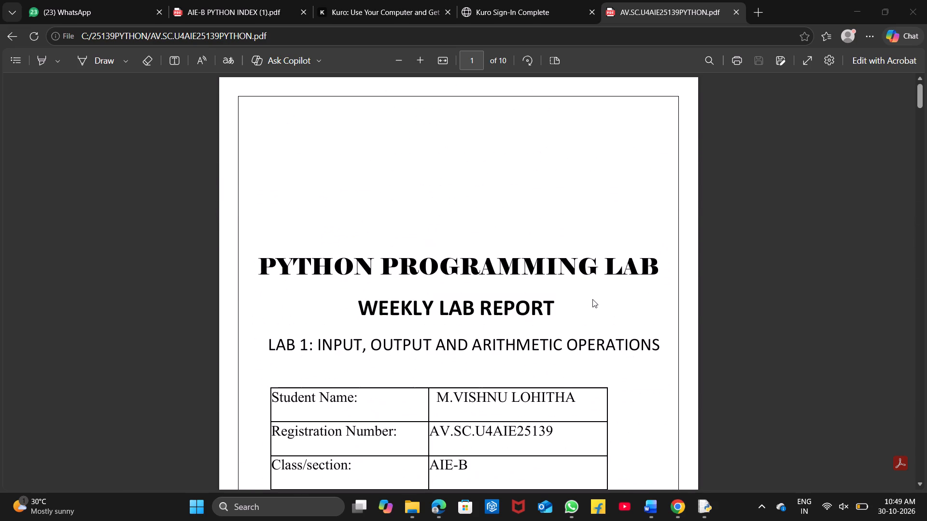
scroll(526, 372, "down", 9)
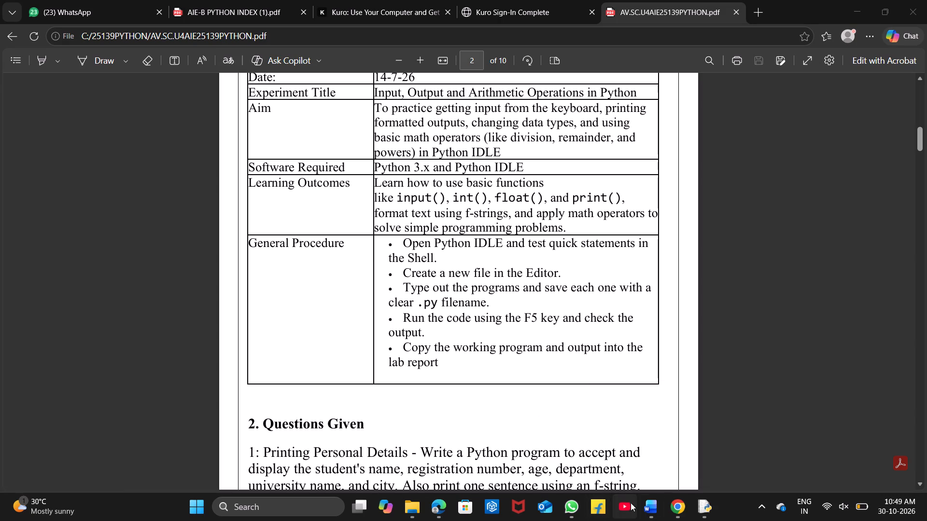
Cancel the ChatGPT file selection, clear away the open windows and return to the AIE-B PYTHON INDEX (1) document in Word.
left_click(644, 505)
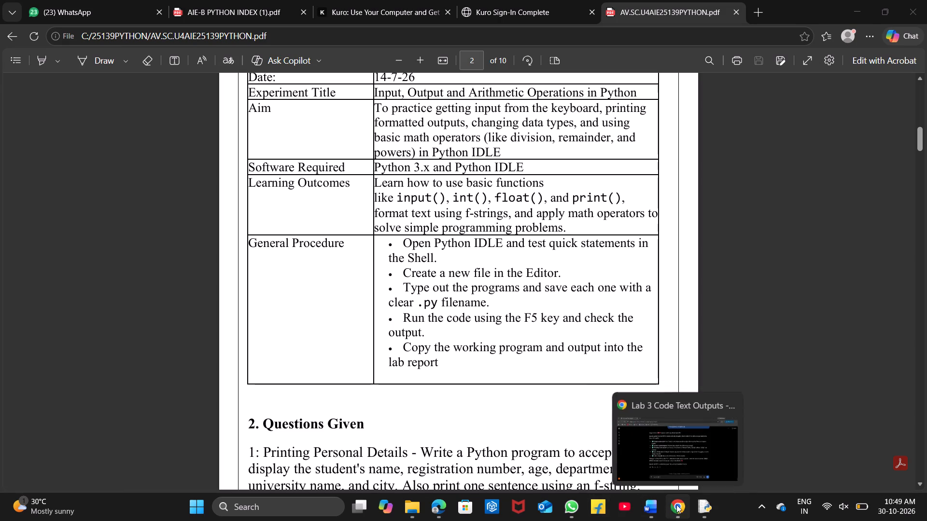
left_click(847, 20)
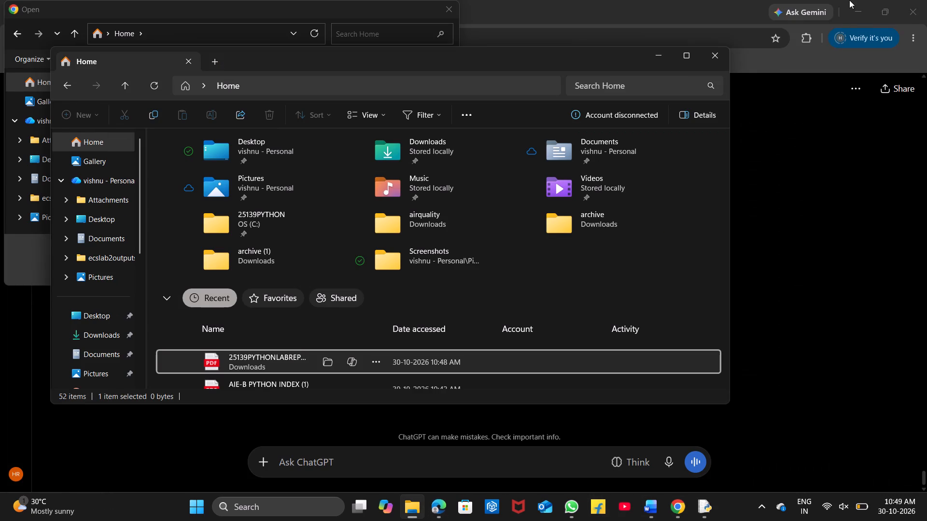
left_click(860, 16)
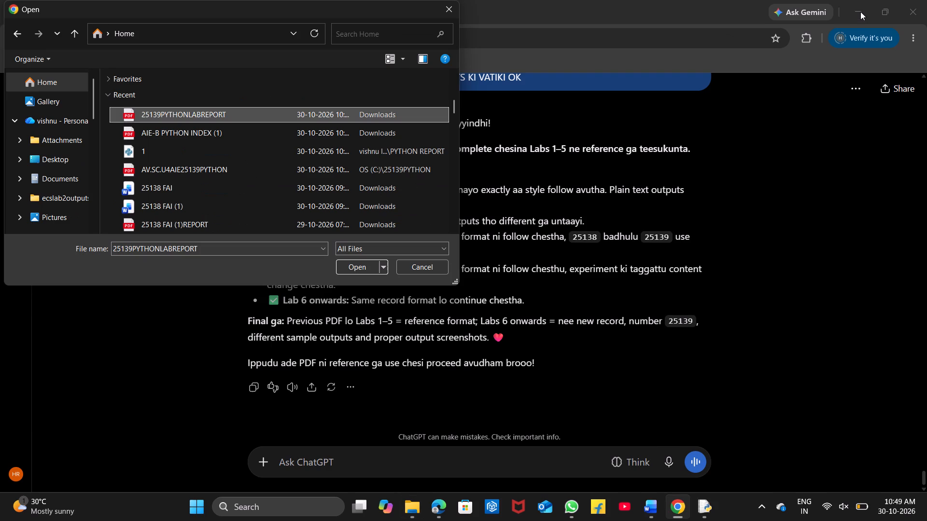
left_click(860, 12)
left_click_drag(432, 10, 440, 8)
left_click_drag(440, 8, 463, 5)
left_click(471, 6)
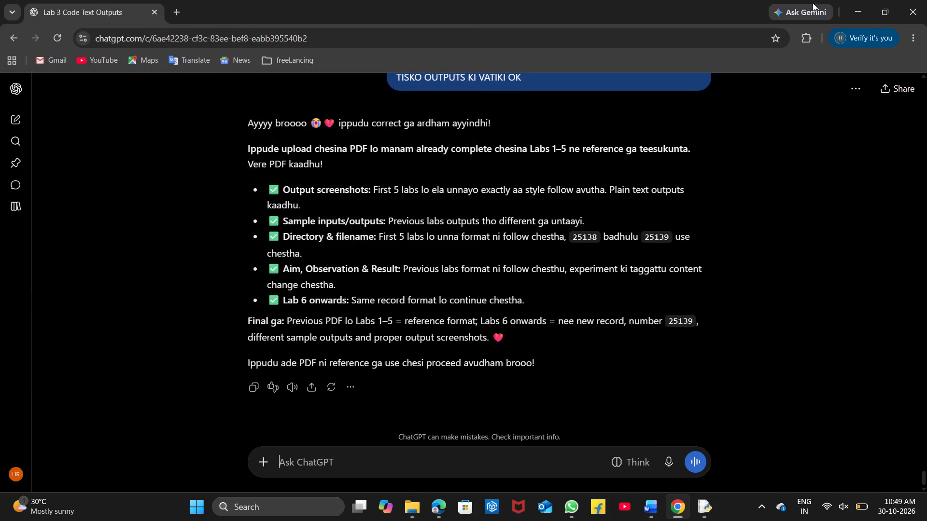
left_click(858, 9)
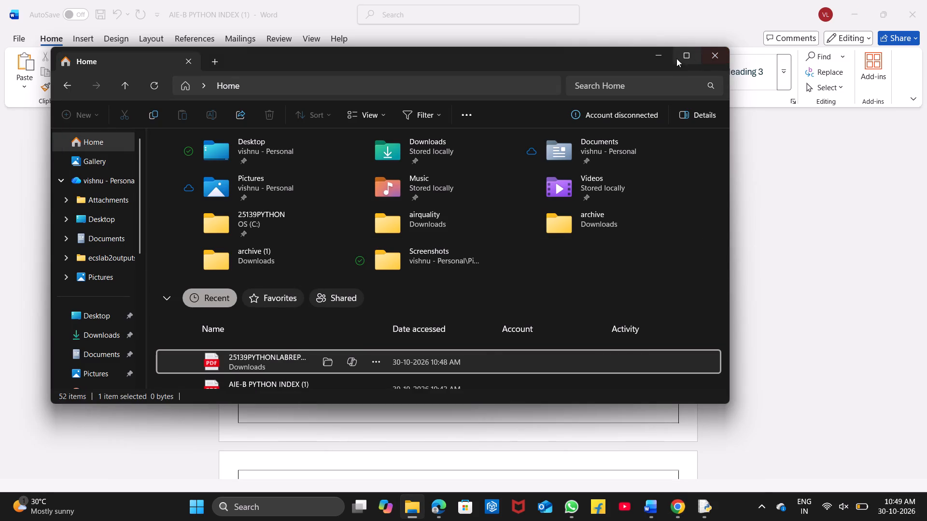
left_click(661, 54)
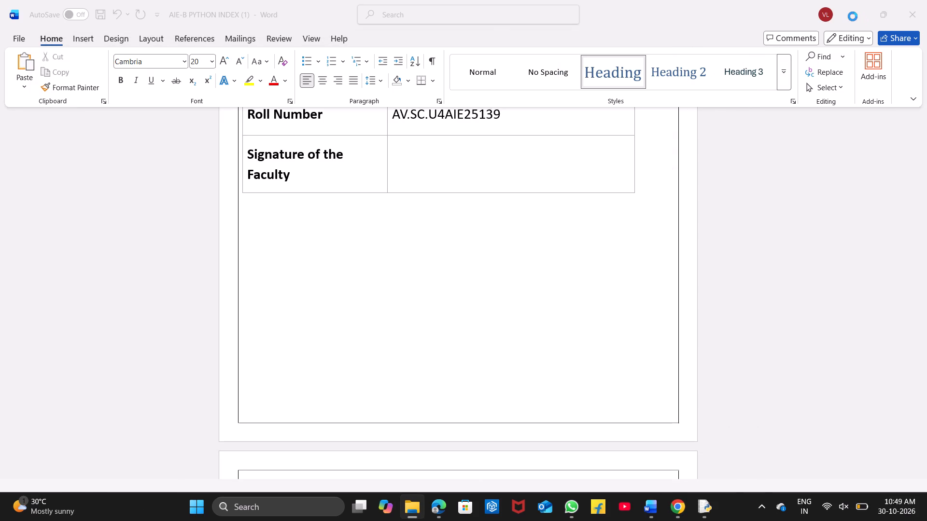
left_click(853, 16)
scroll(380, 250, "up", 2)
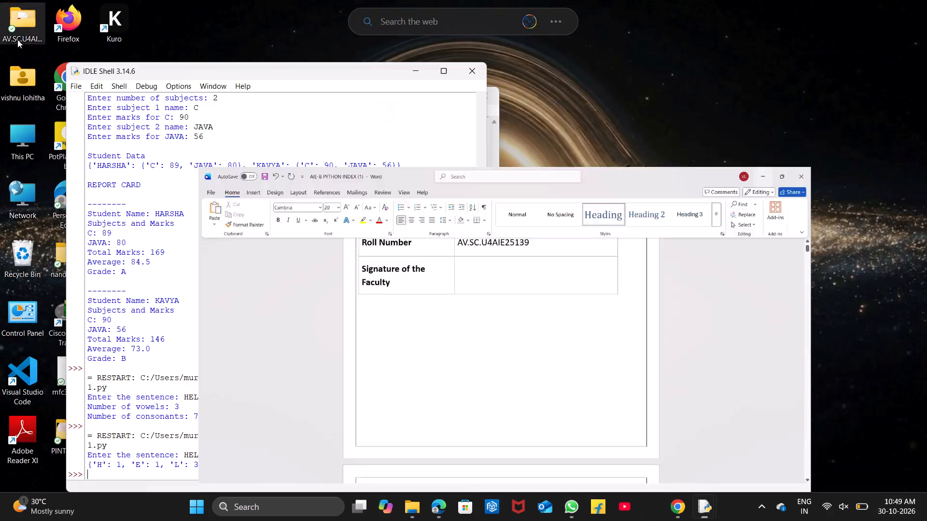
left_click(705, 501)
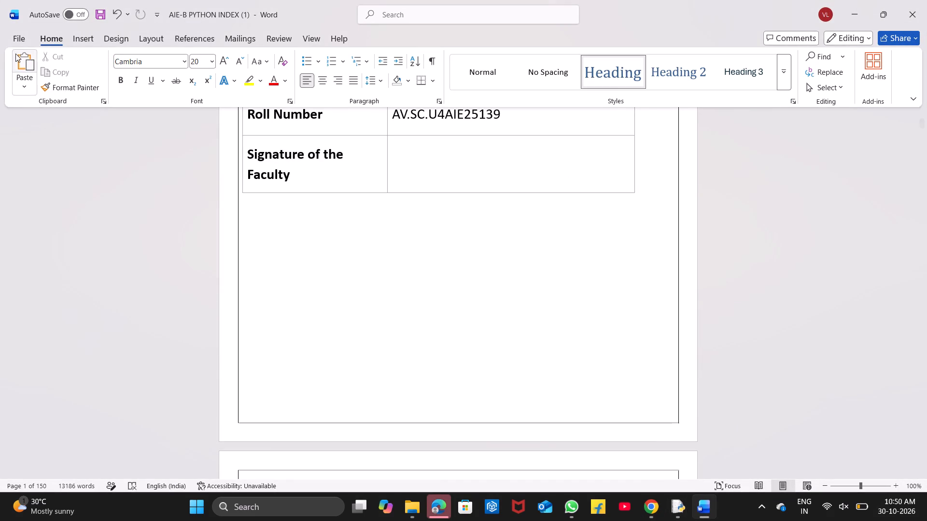
Export the document to the Downloads folder as a PDF named 25139pYTHONLABrEPORT-1.
left_click(20, 34)
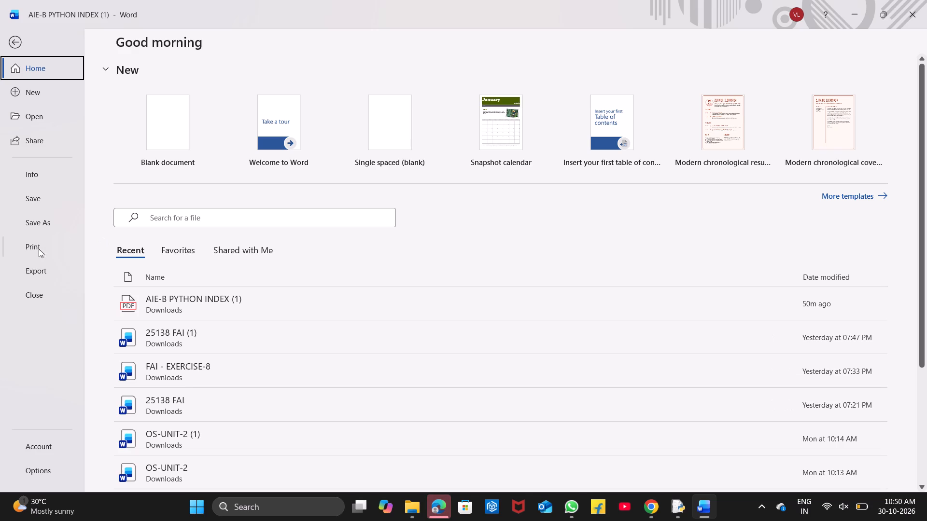
left_click(42, 273)
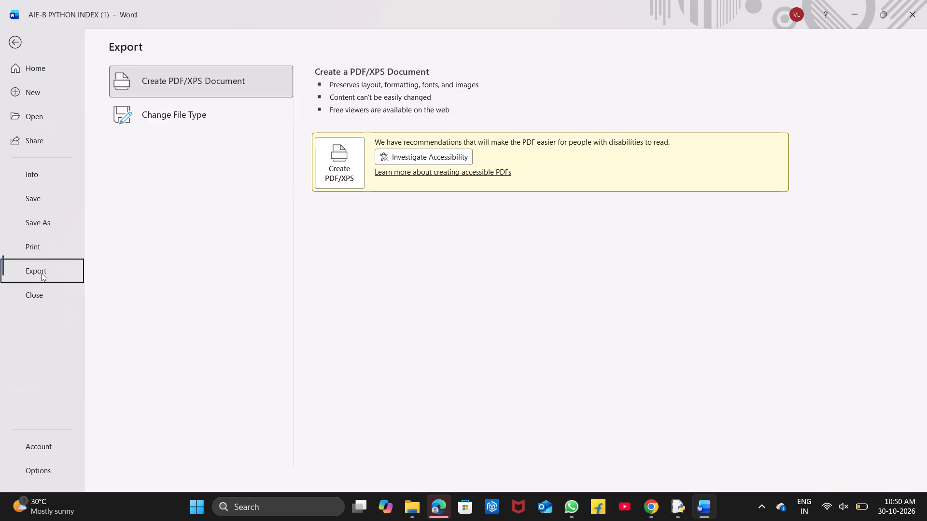
left_click(335, 163)
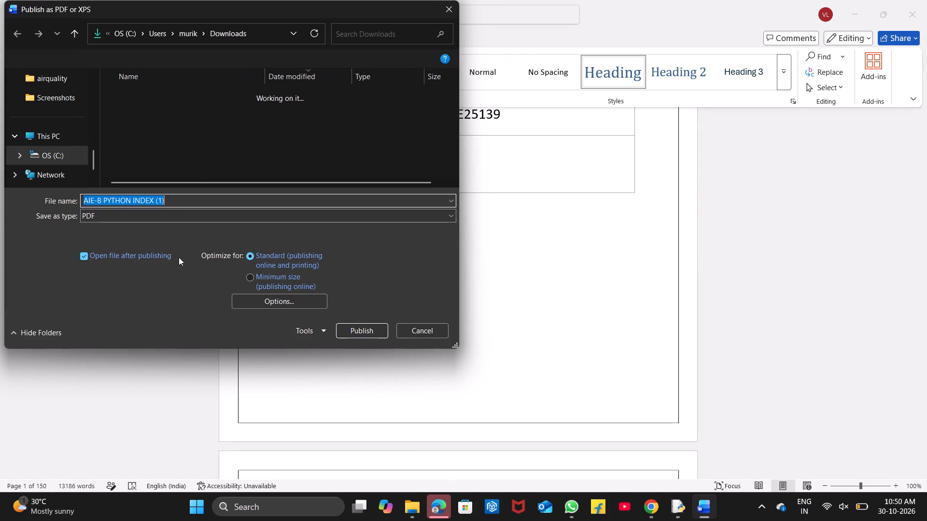
key("BackSpace")
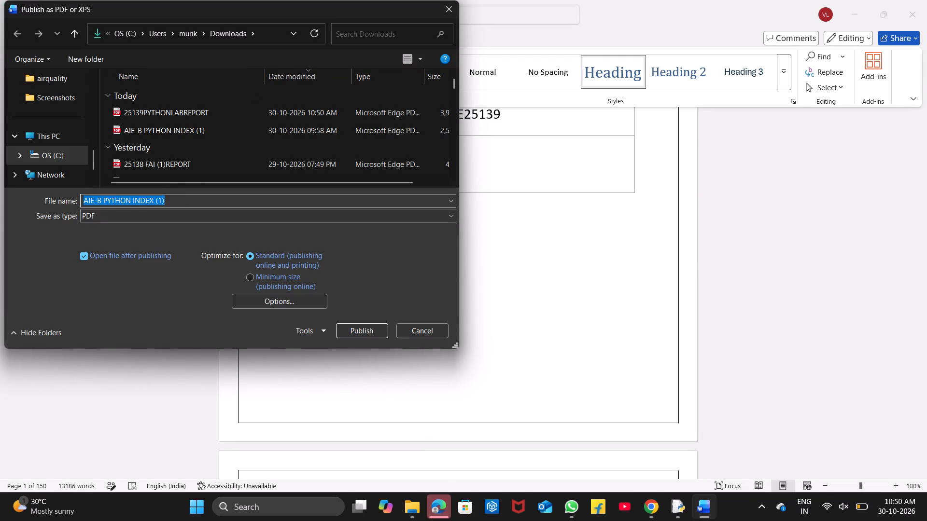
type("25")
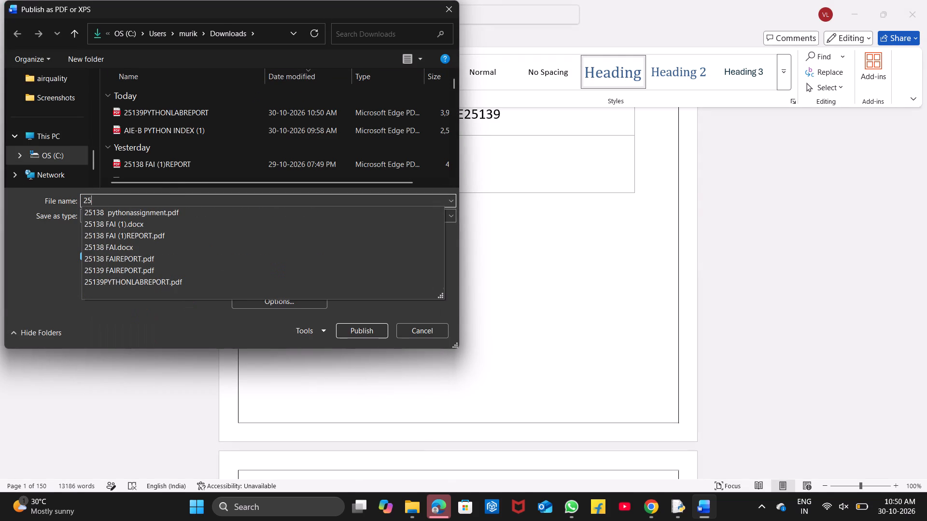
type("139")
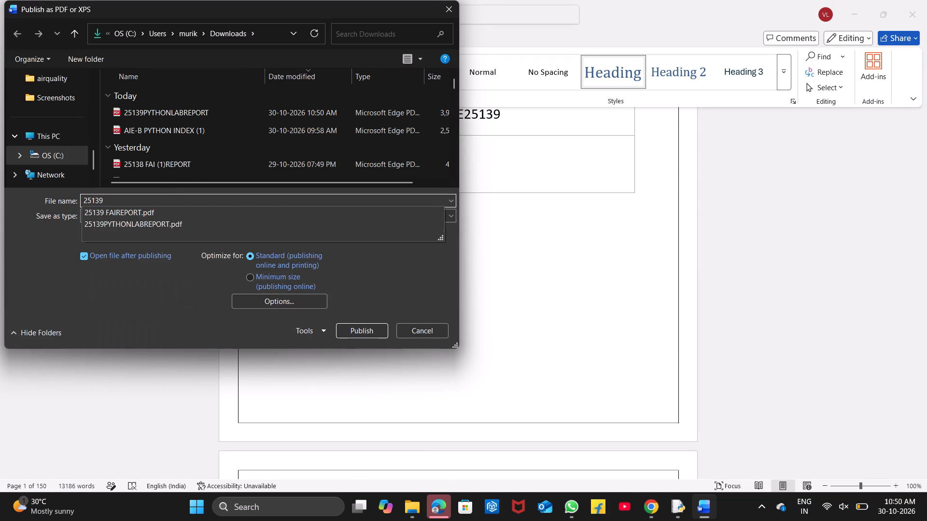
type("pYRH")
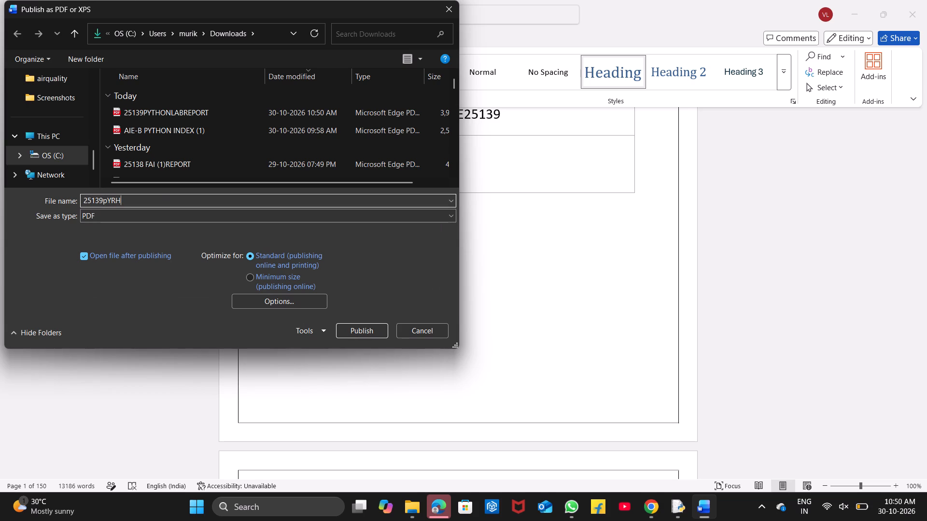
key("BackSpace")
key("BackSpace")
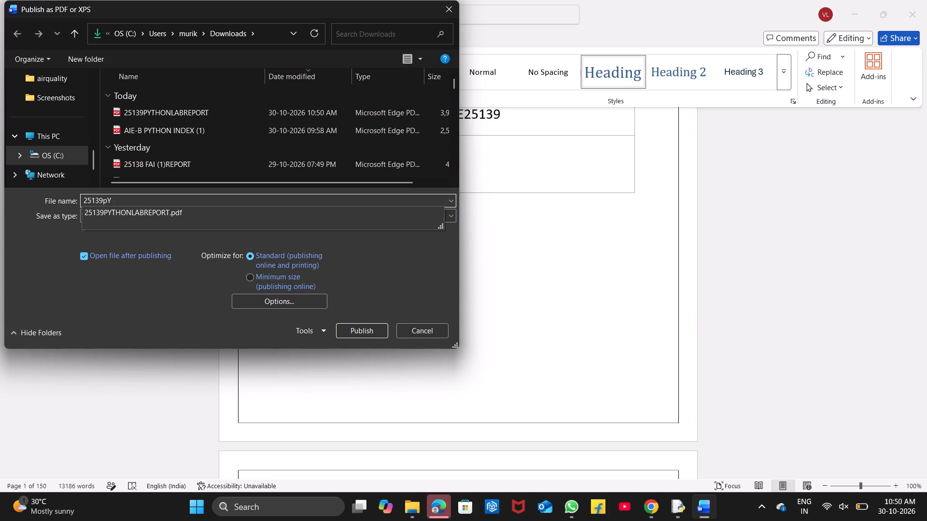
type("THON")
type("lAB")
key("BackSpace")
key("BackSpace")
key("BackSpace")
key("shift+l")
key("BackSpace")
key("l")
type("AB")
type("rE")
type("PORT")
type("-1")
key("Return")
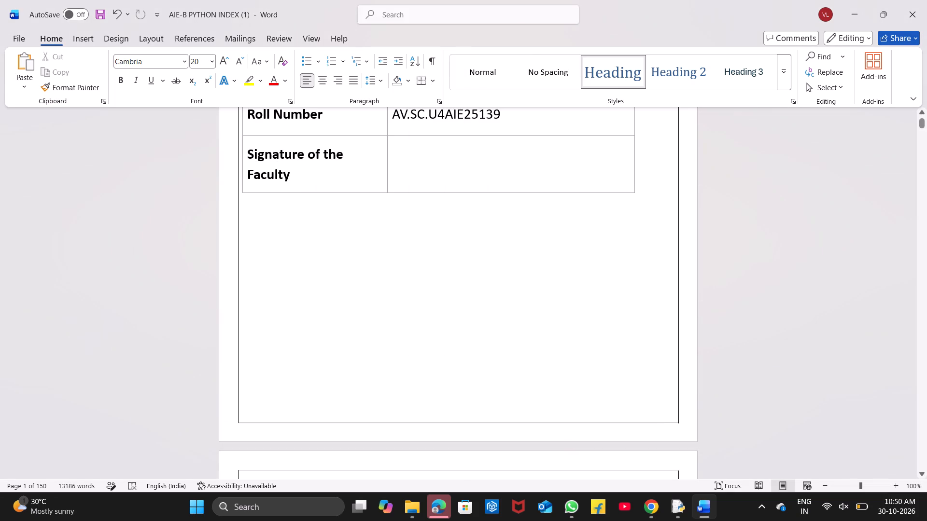
Try to open the newly exported PDF from File Explorer, view the earlier 25139PYTHONLABREPORT PDF in Edge, and return to Word.
left_click(415, 507)
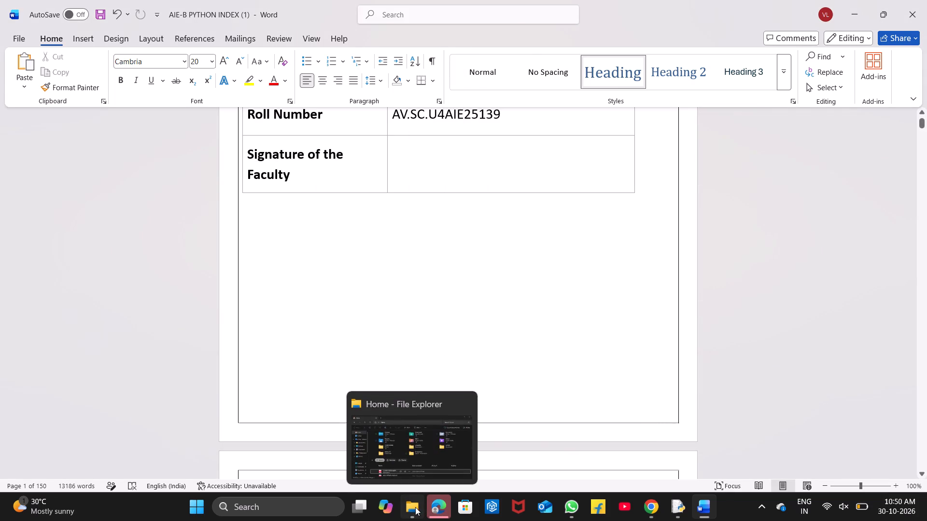
double_click(276, 354)
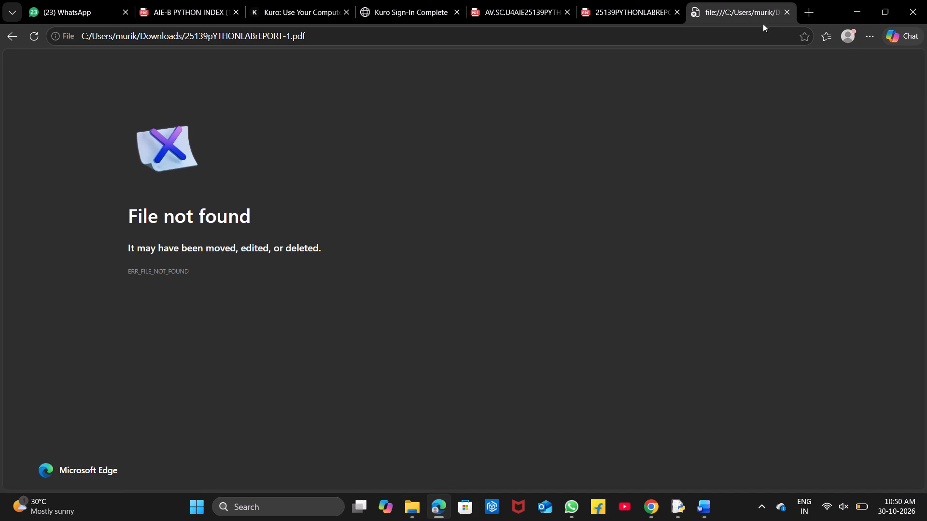
left_click(644, 10)
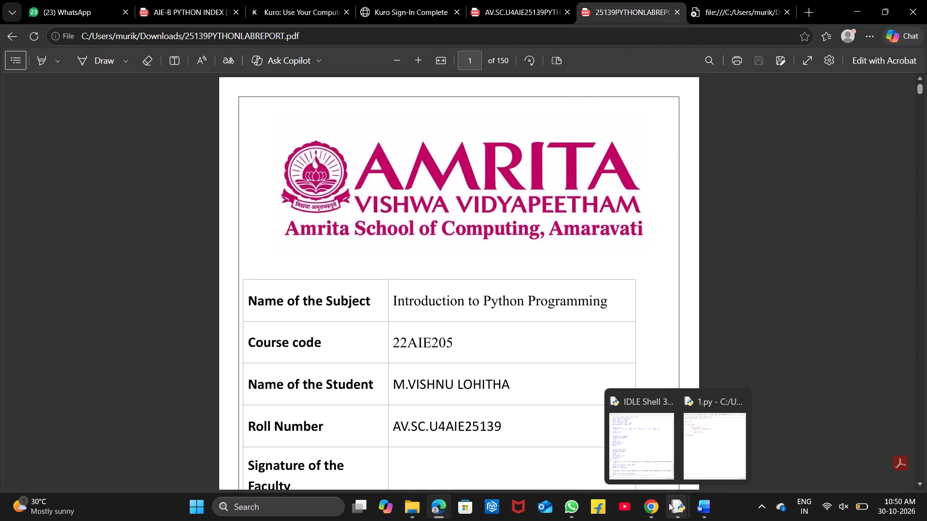
left_click(702, 501)
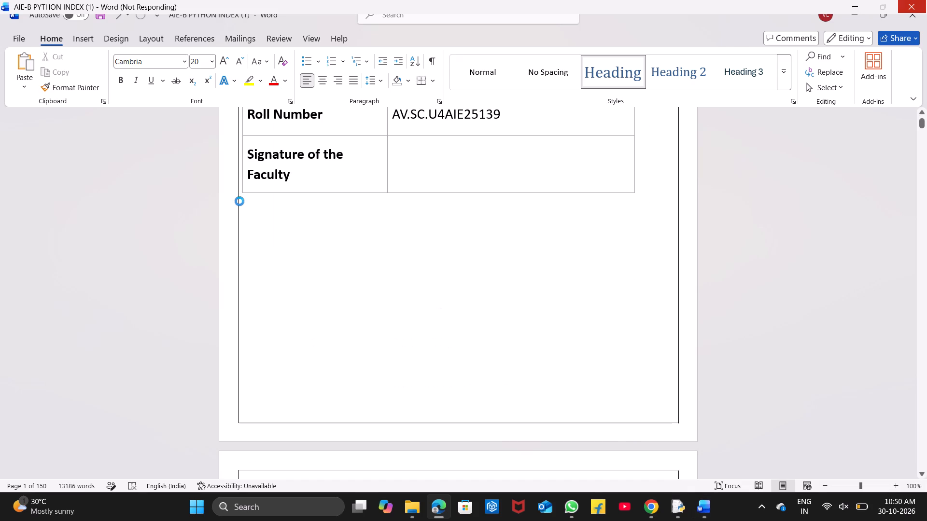